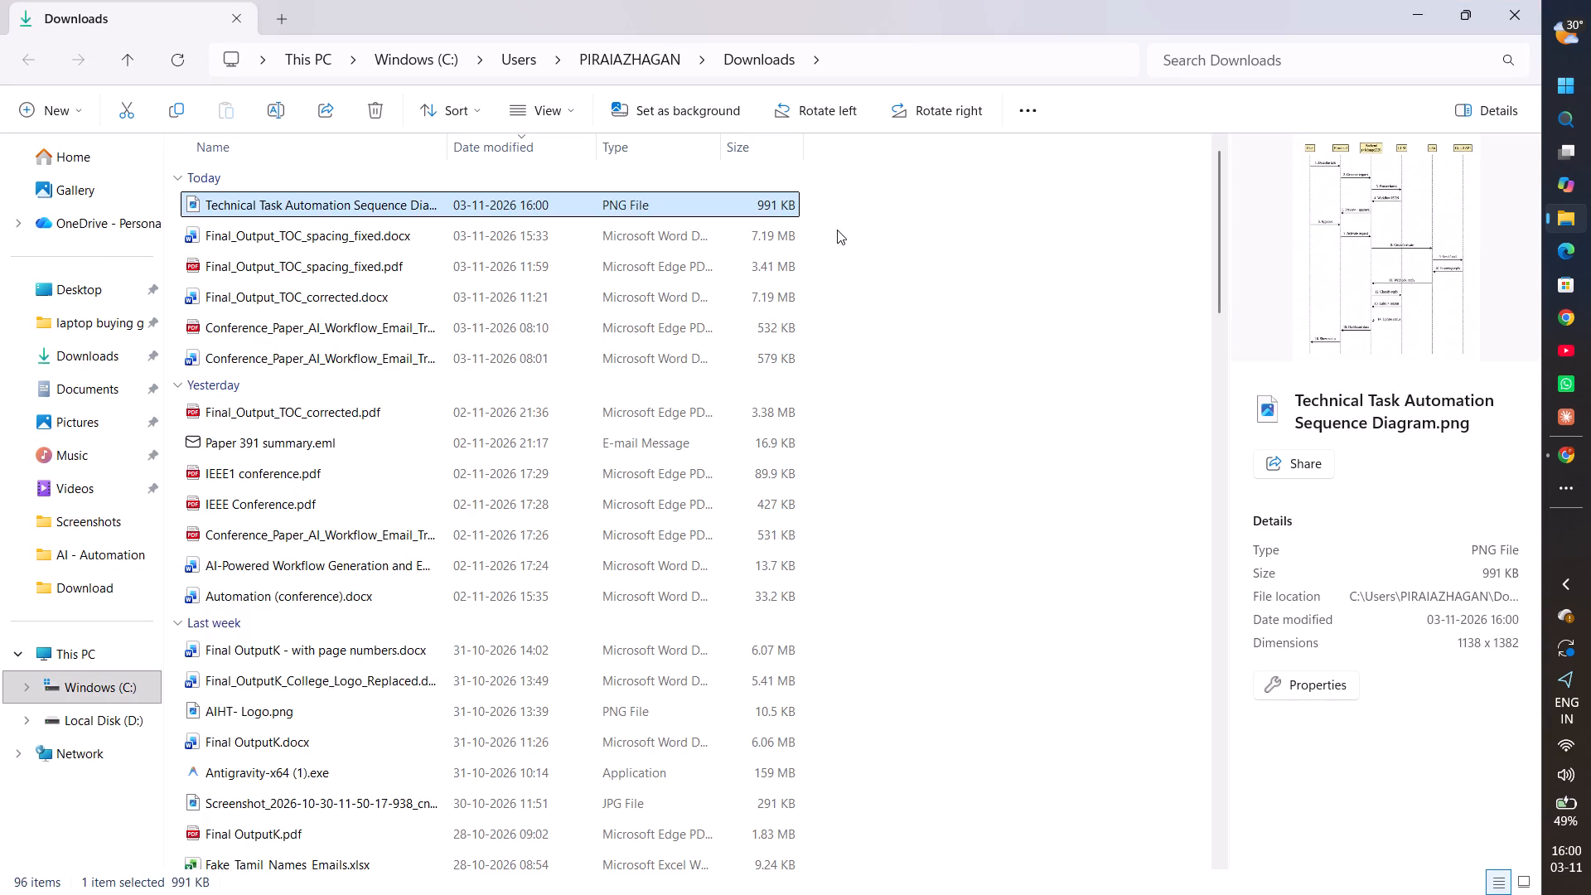
double_click(792, 205)
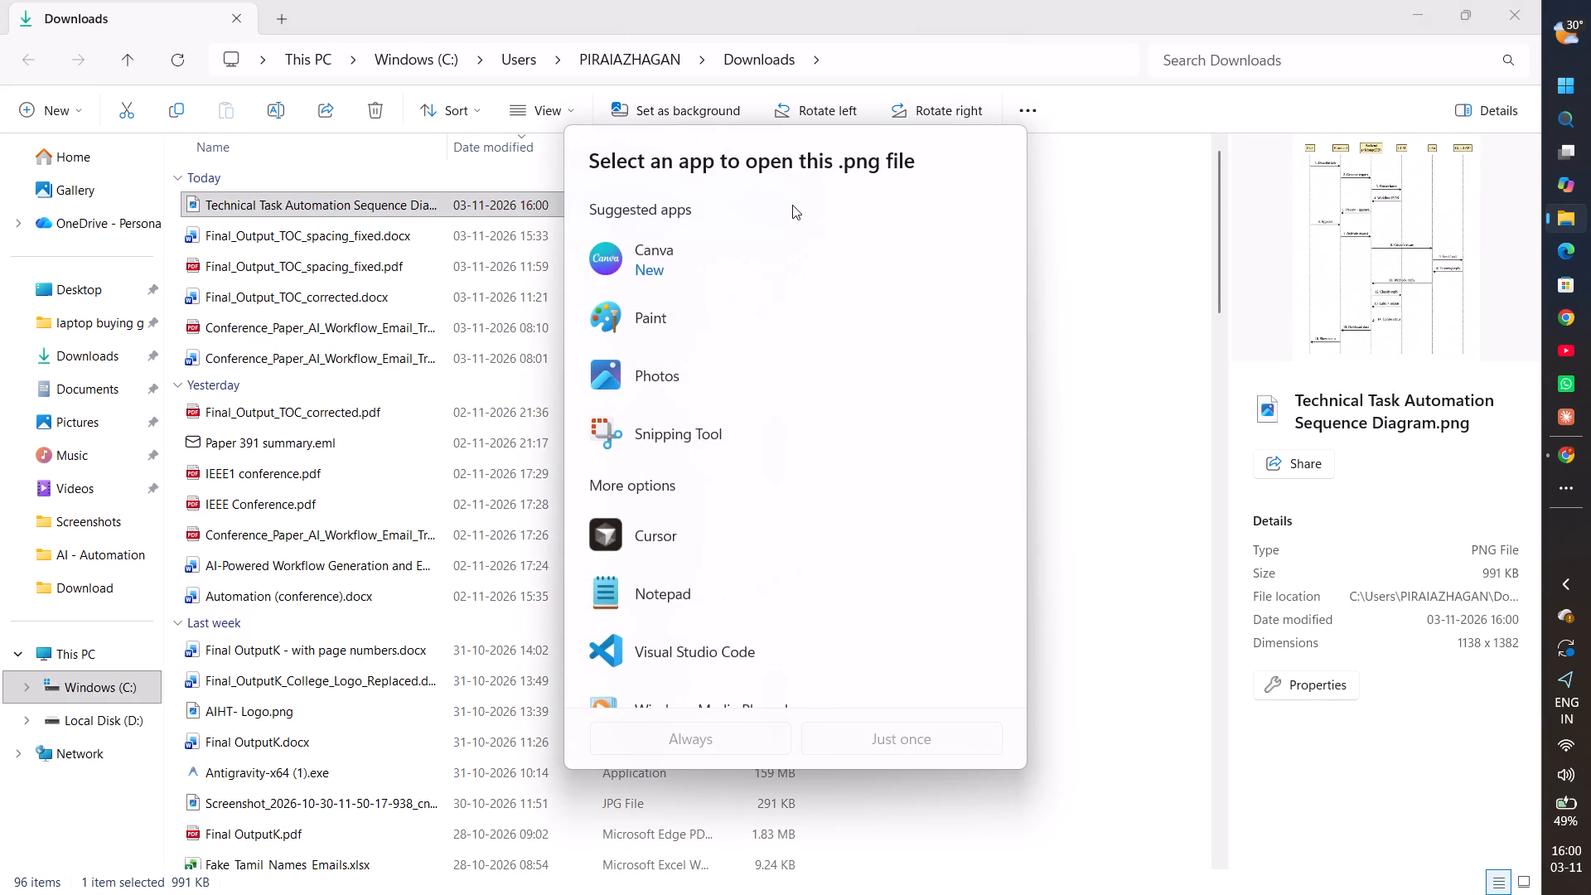
click(721, 389)
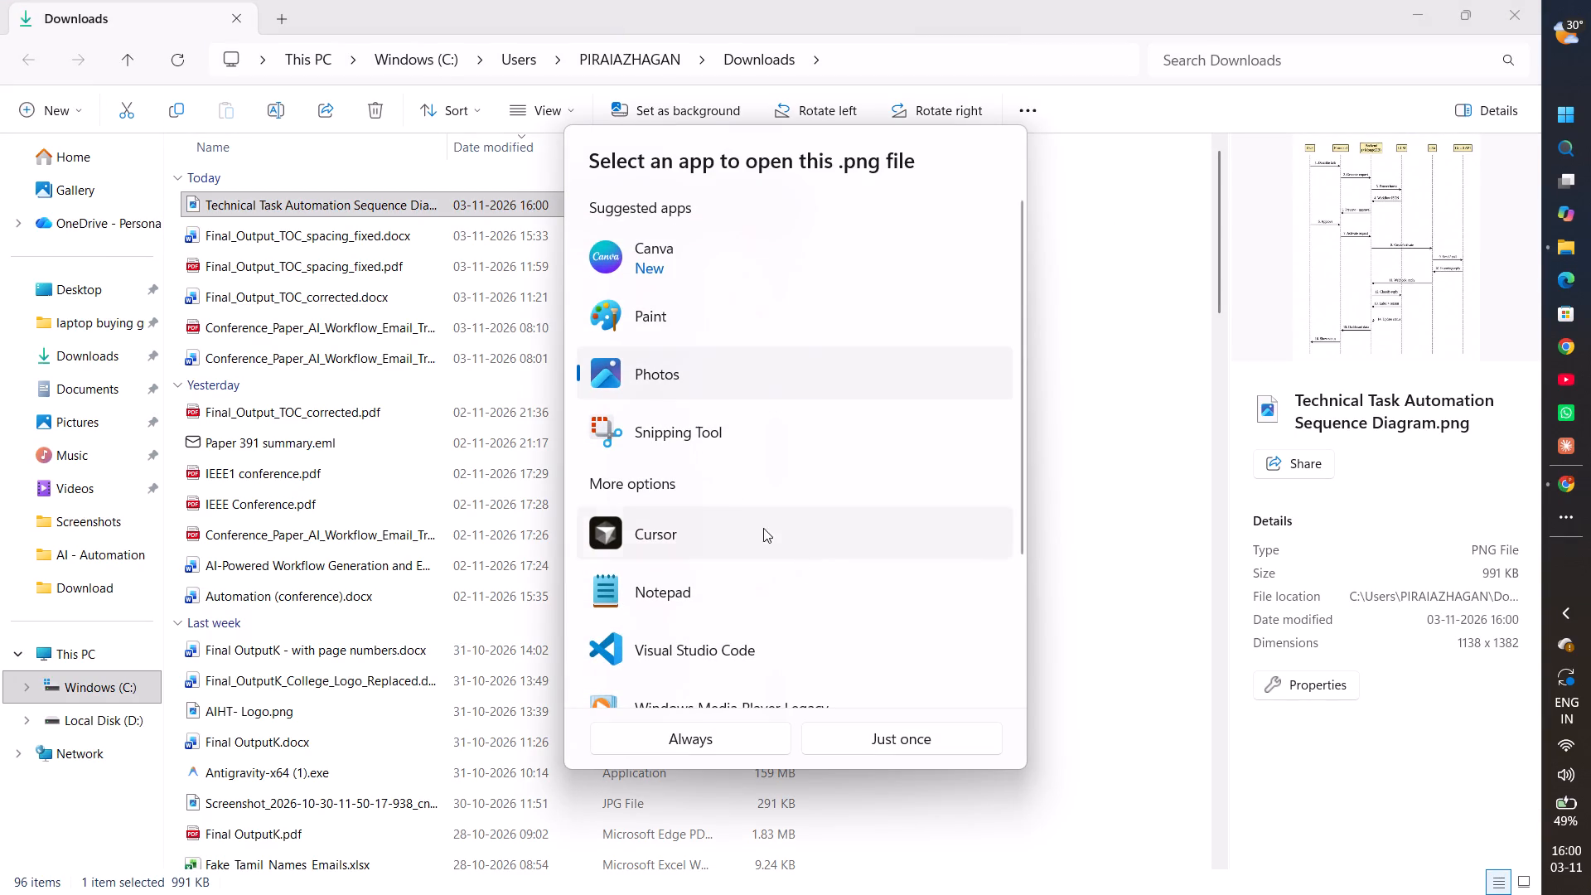
click(857, 733)
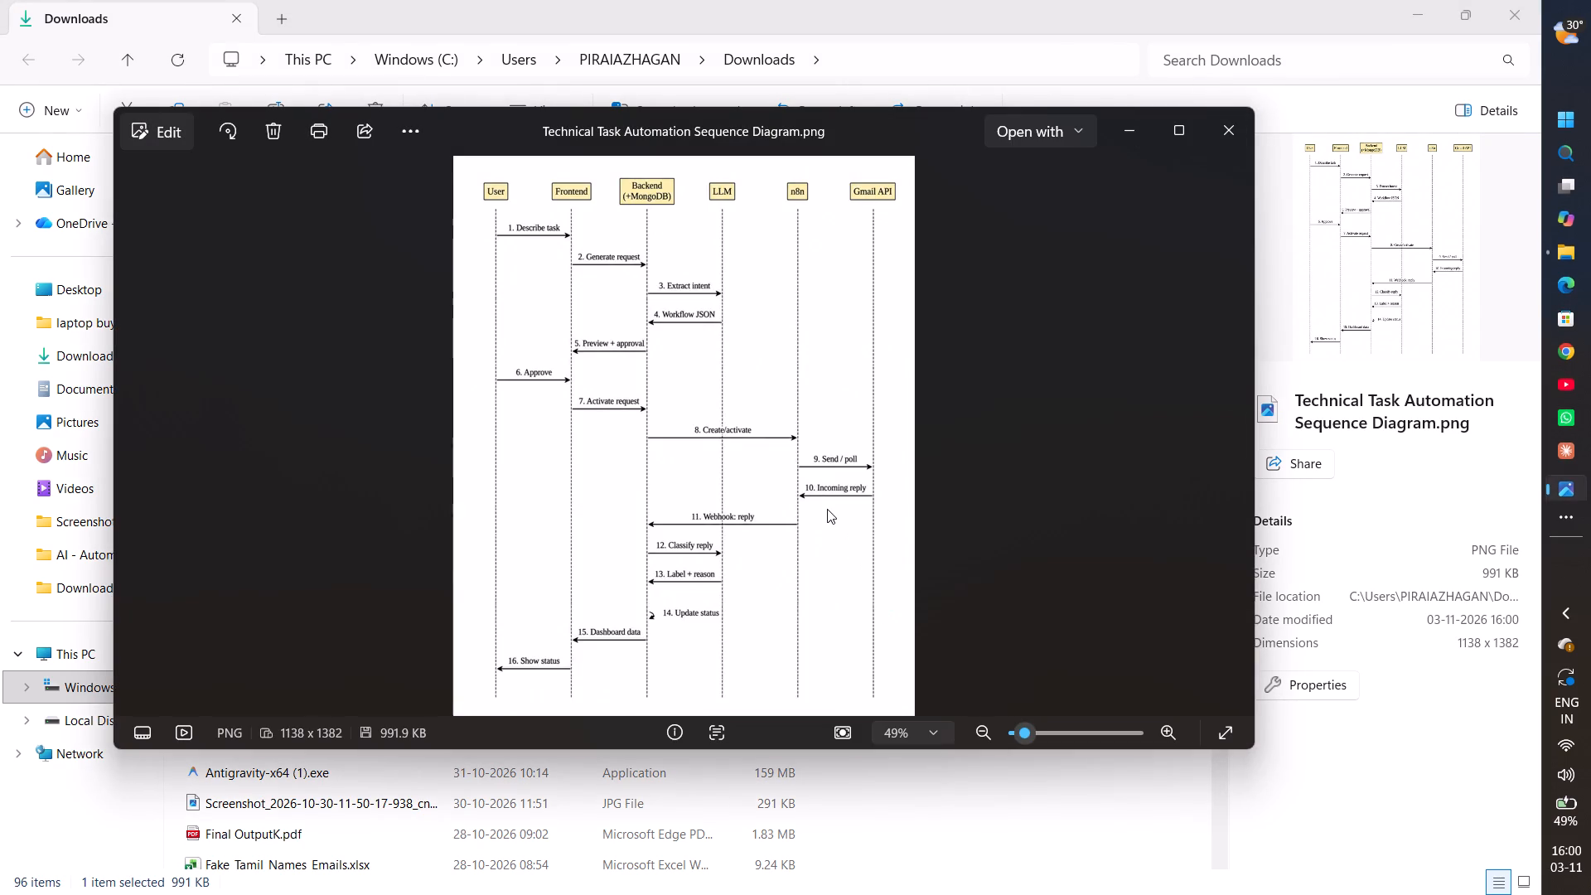
key(ctrl+c)
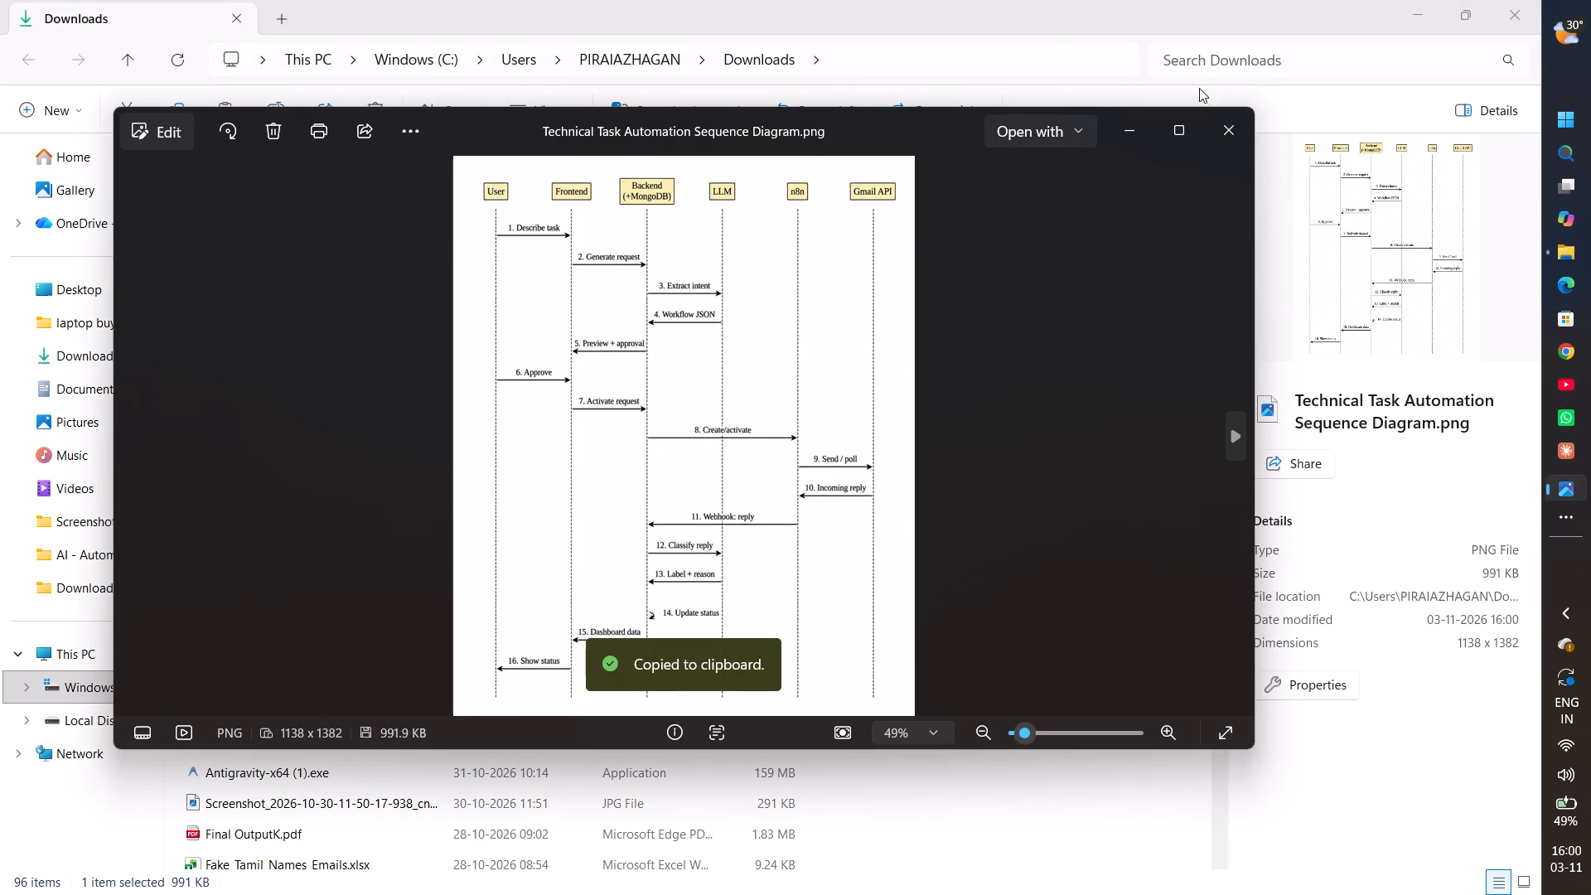
click(1216, 127)
alt+click(1216, 127)
Switch to the Final_Output_TOC_spacing_fixed.docx document in Word and delete the old sequence diagram picture above the Fig 4.6 caption.
key(alt+Tab)
key(alt+Tab)
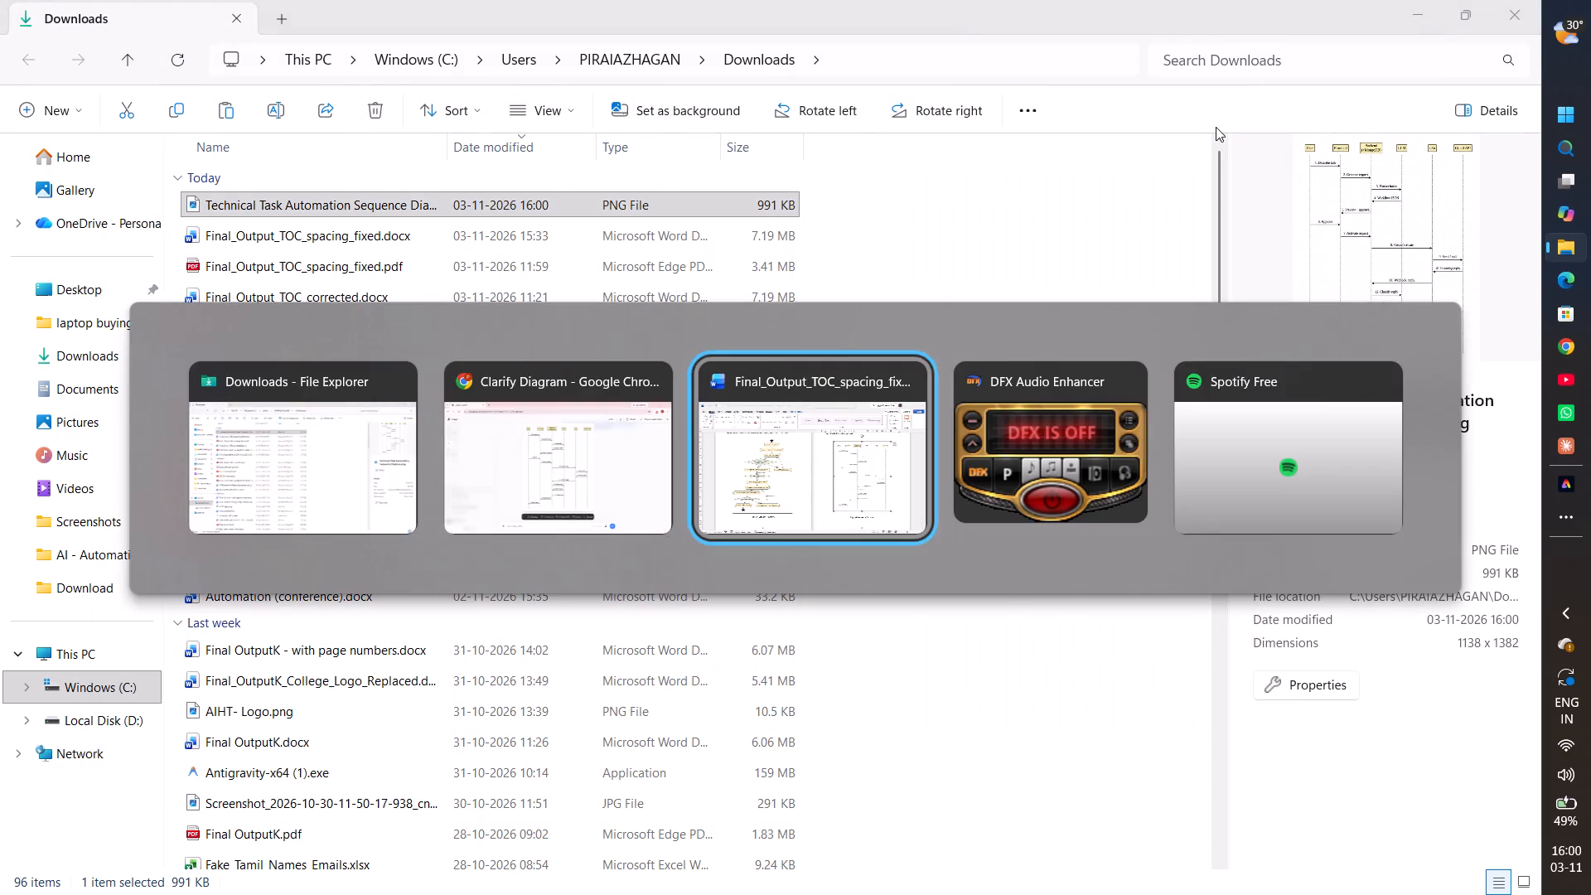
click(1139, 356)
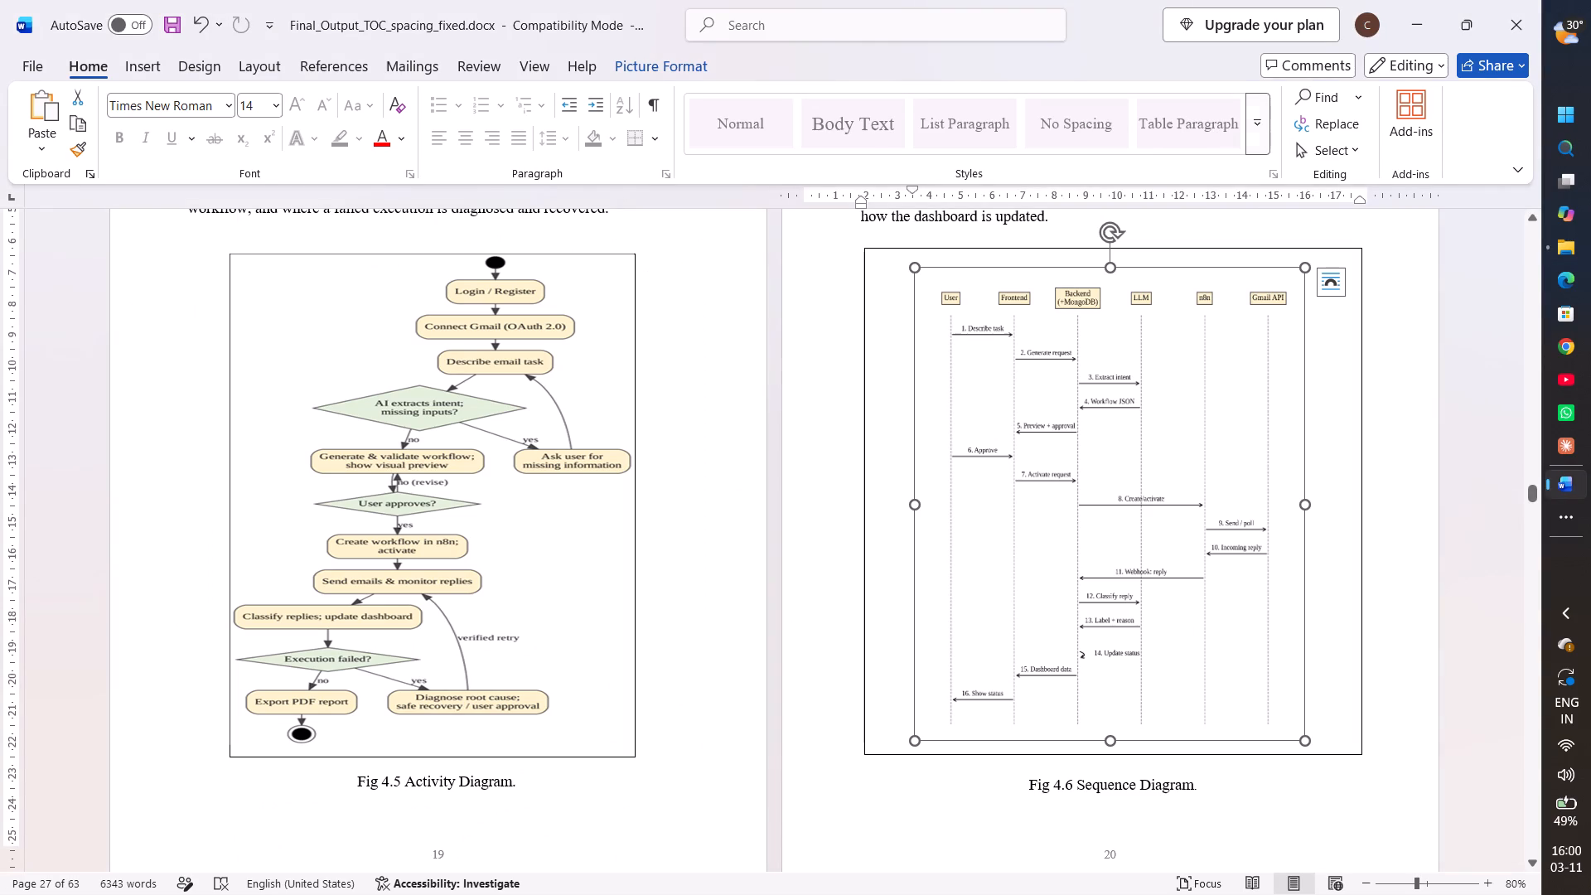
click(1139, 356)
key(Delete)
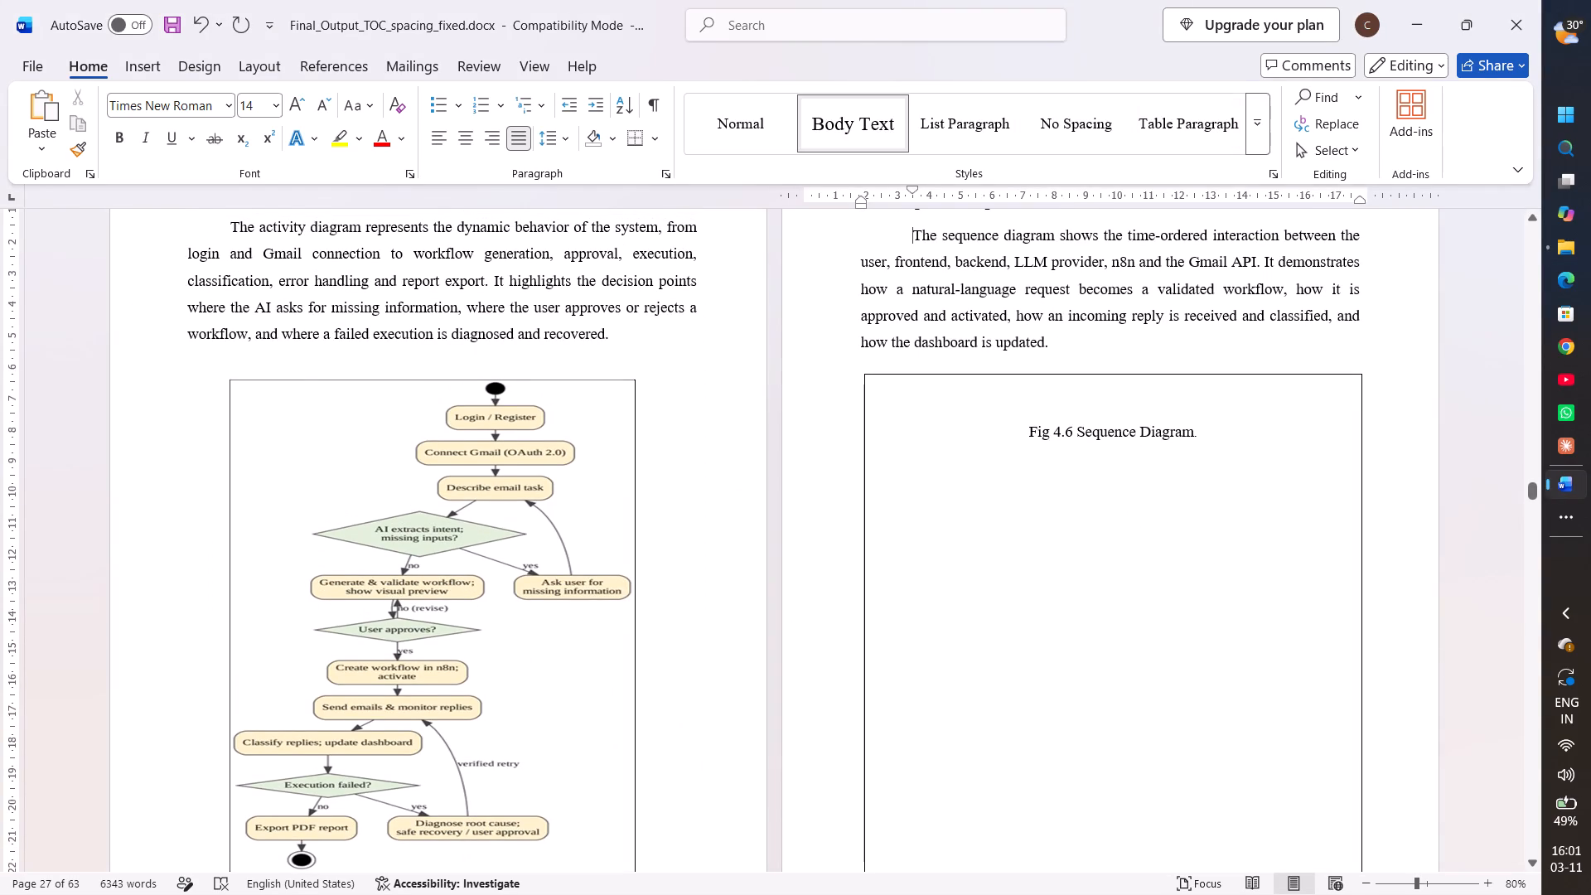
Add six line breaks before the "Fig 4.6 Sequence Diagram" caption to move it down the page.
click(1024, 435)
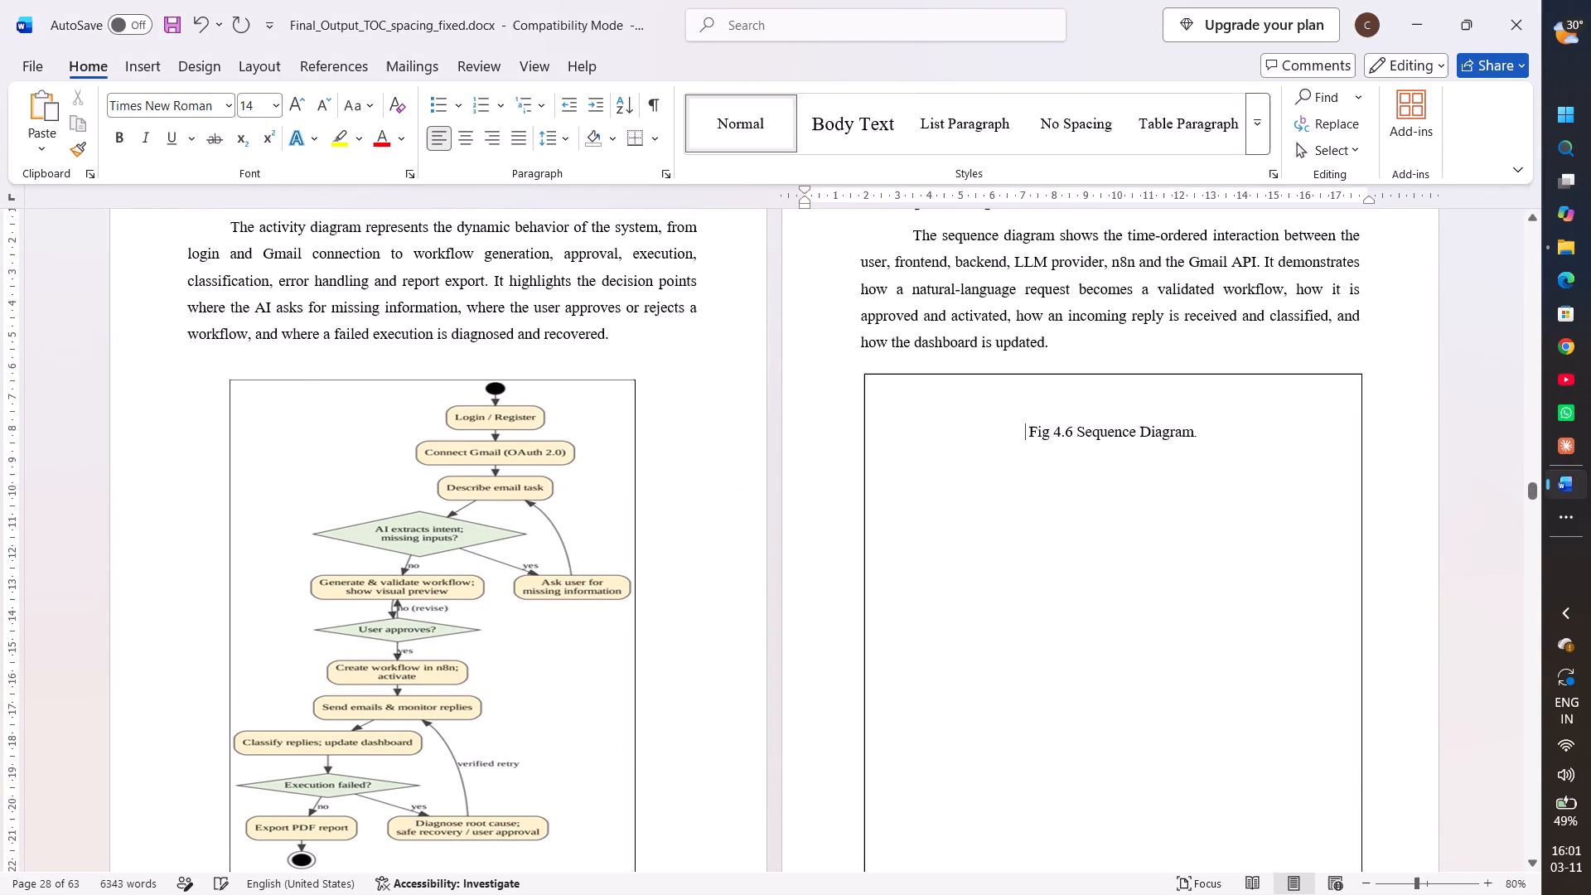
key(Return)
key(Return)
key(Return)
key(Return)
key(Return)
key(Return)
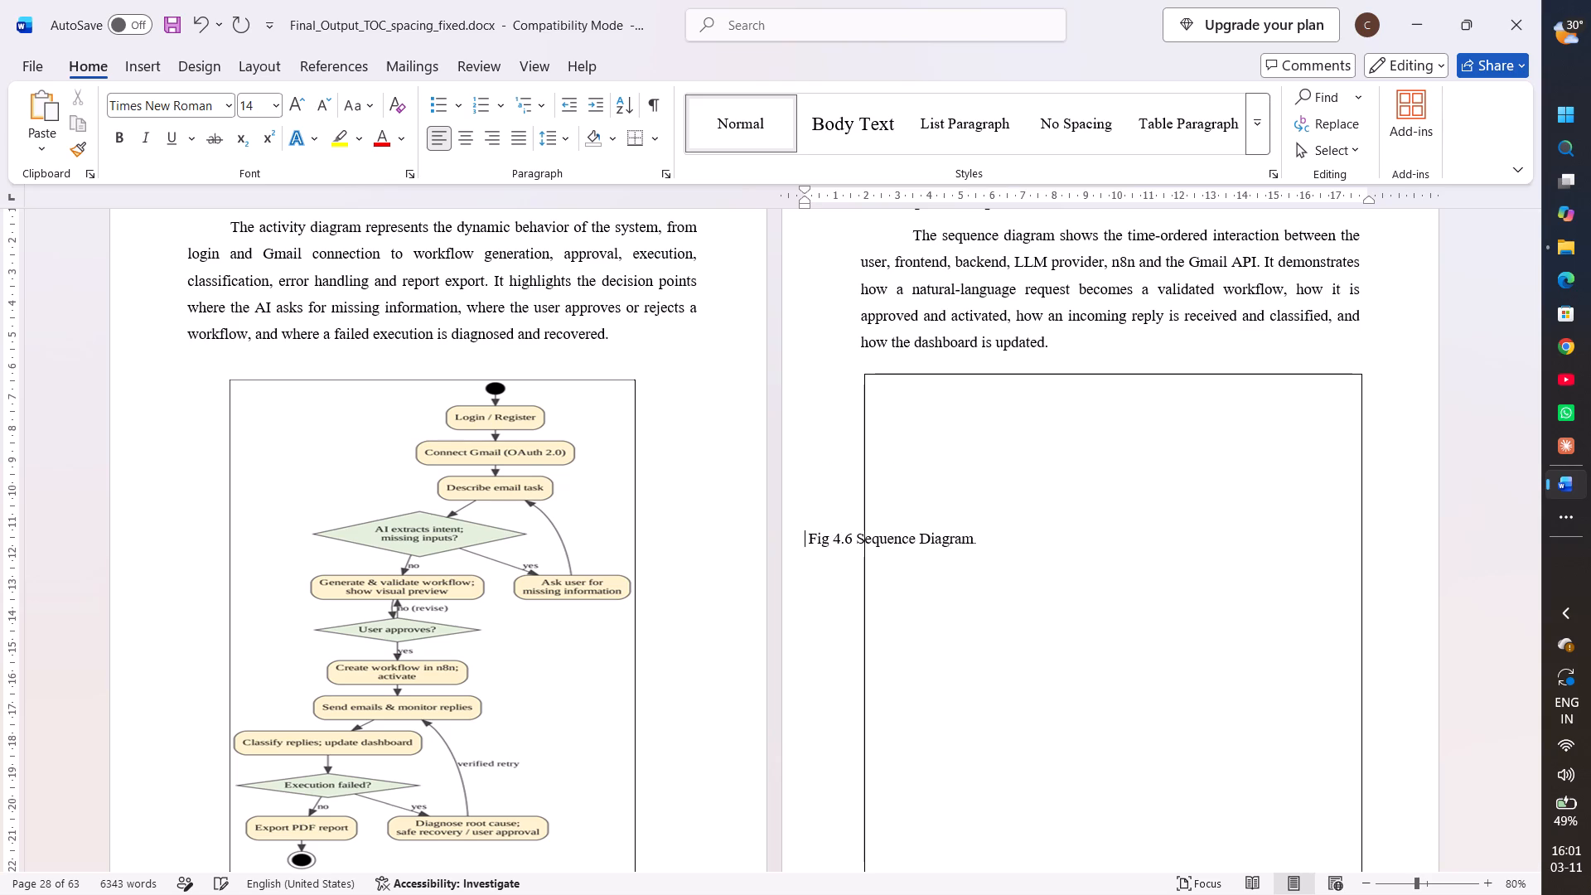
Add 21 more line breaks before the "Fig 4.6 Sequence Diagram" caption so it sits just below the empty frame.
key(Return)
key(Return)
key(Return)
key(Return)
key(Return)
key(Return)
key(Return)
key(Return)
key(Return)
key(Return)
key(Return)
key(Return)
key(Return)
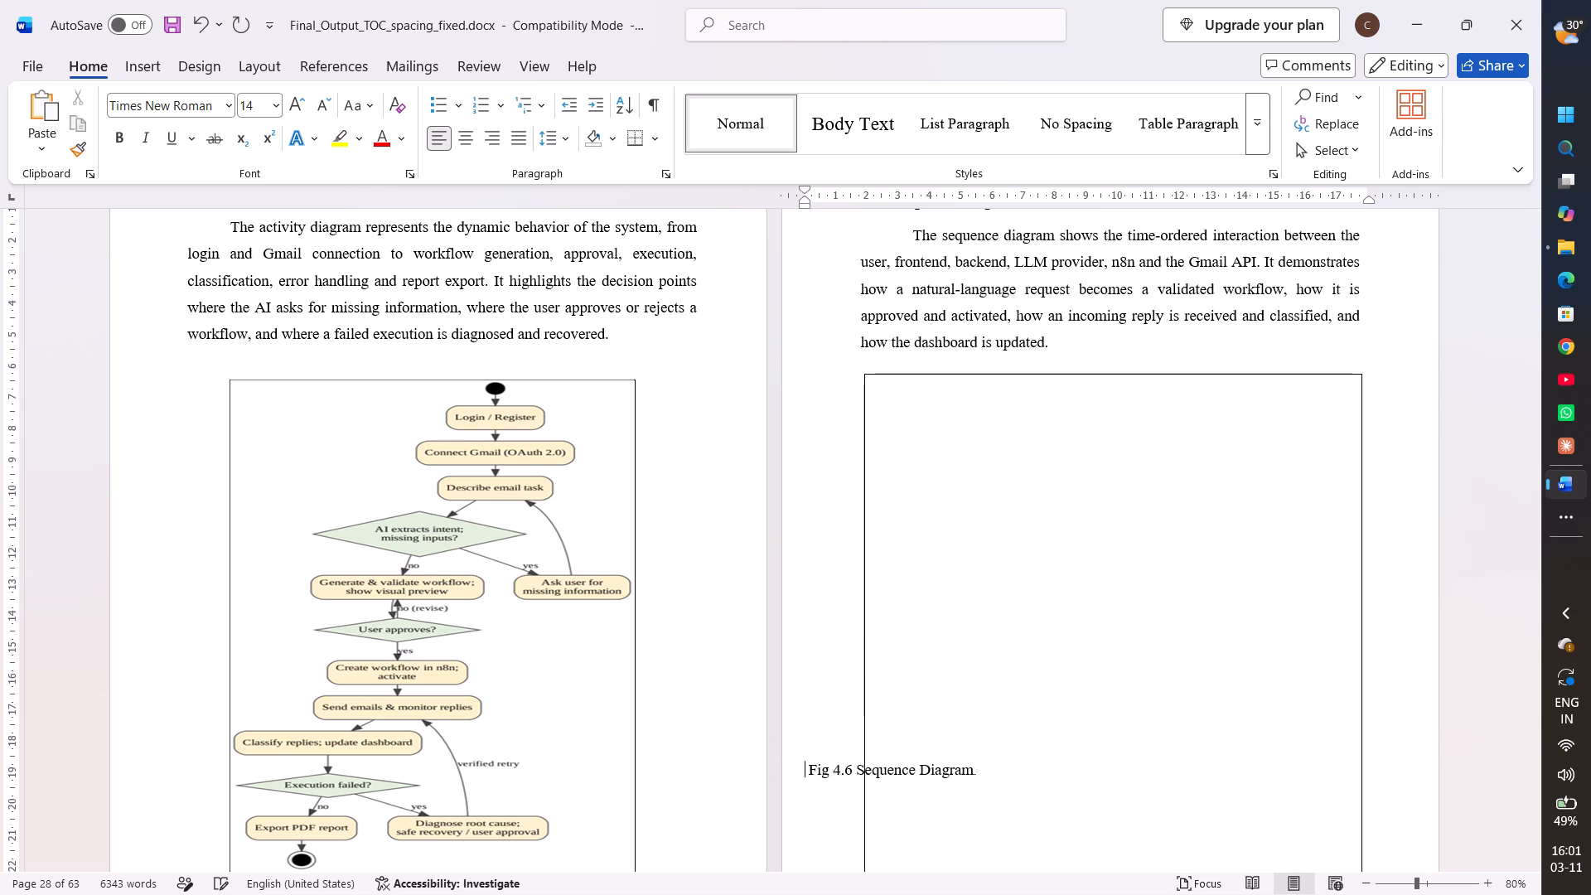
key(Return)
key(Return)
key(Return)
key(Return)
key(Return)
key(Return)
key(Return)
key(Return)
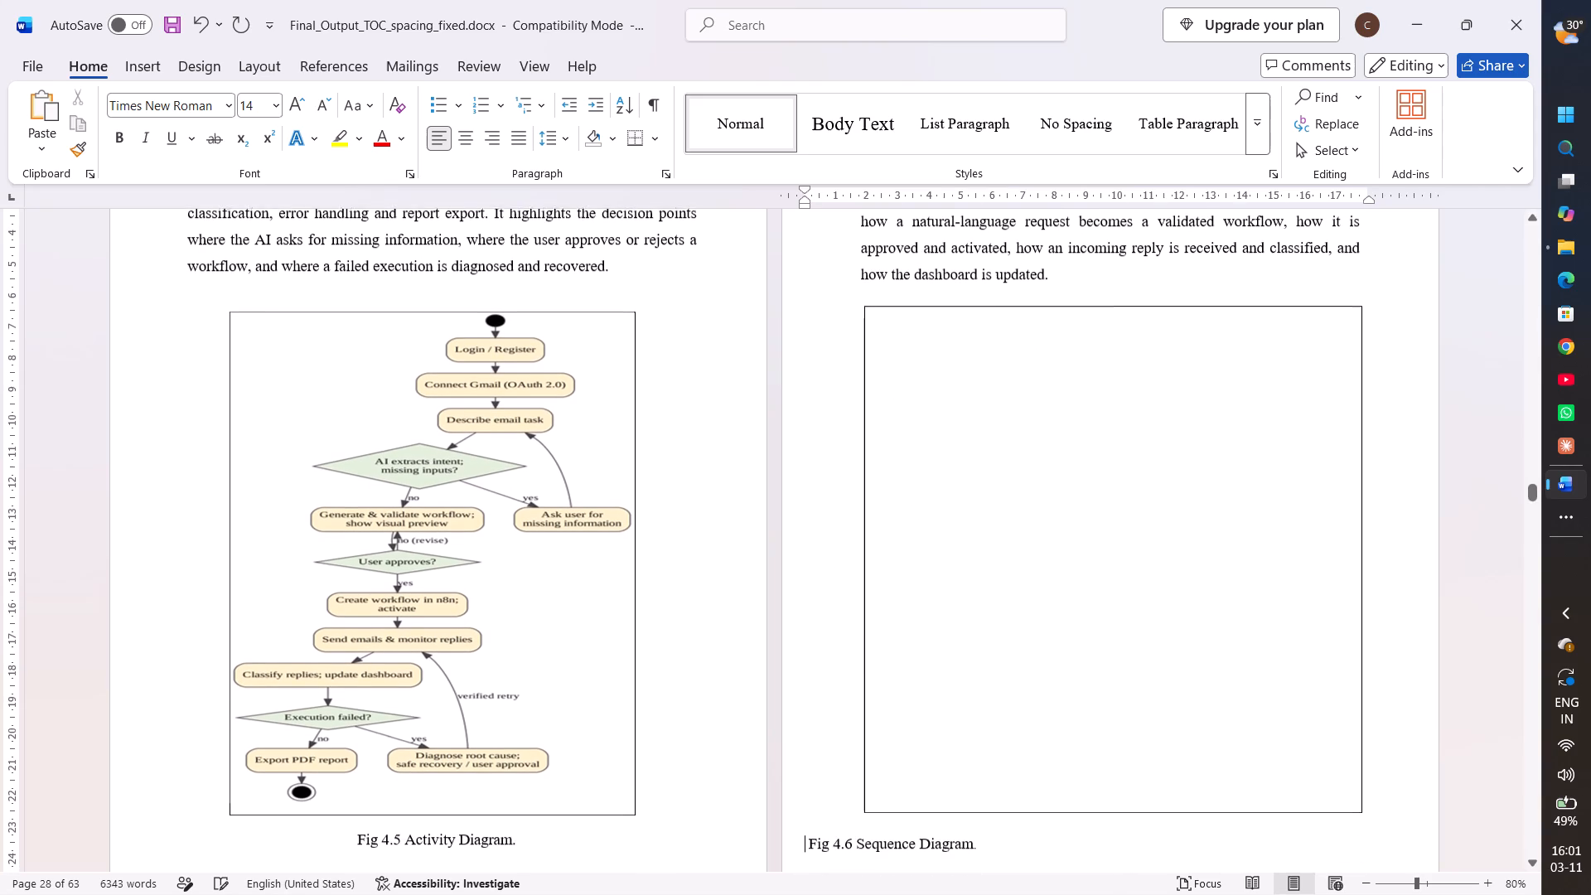
Insert 26 spaces before the "Fig 4.6 Sequence Diagram" caption to shift it toward the centre beneath the frame.
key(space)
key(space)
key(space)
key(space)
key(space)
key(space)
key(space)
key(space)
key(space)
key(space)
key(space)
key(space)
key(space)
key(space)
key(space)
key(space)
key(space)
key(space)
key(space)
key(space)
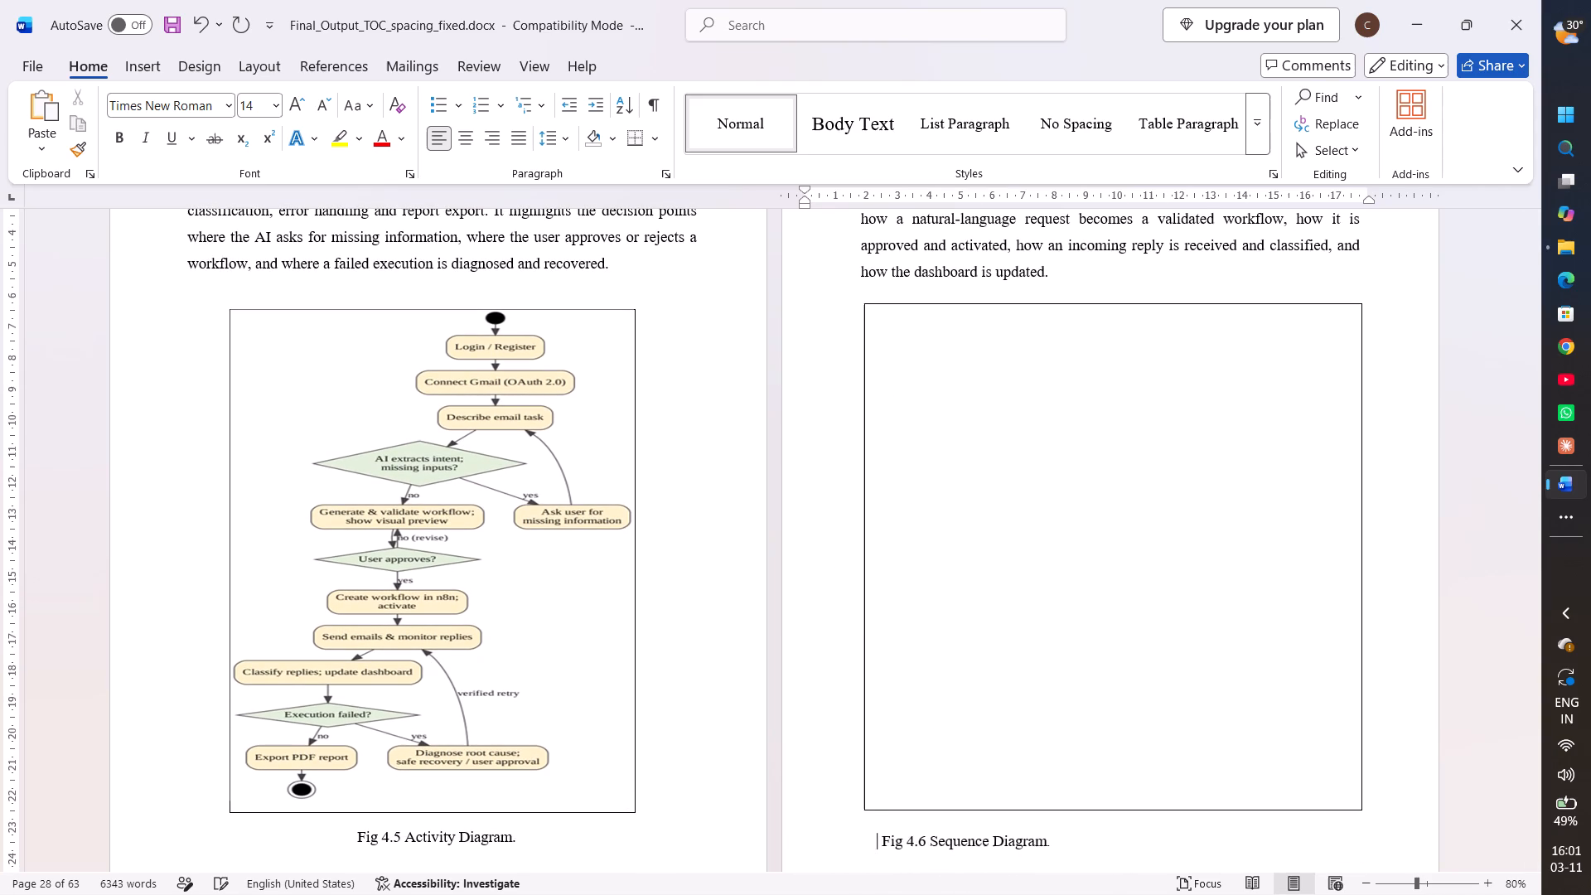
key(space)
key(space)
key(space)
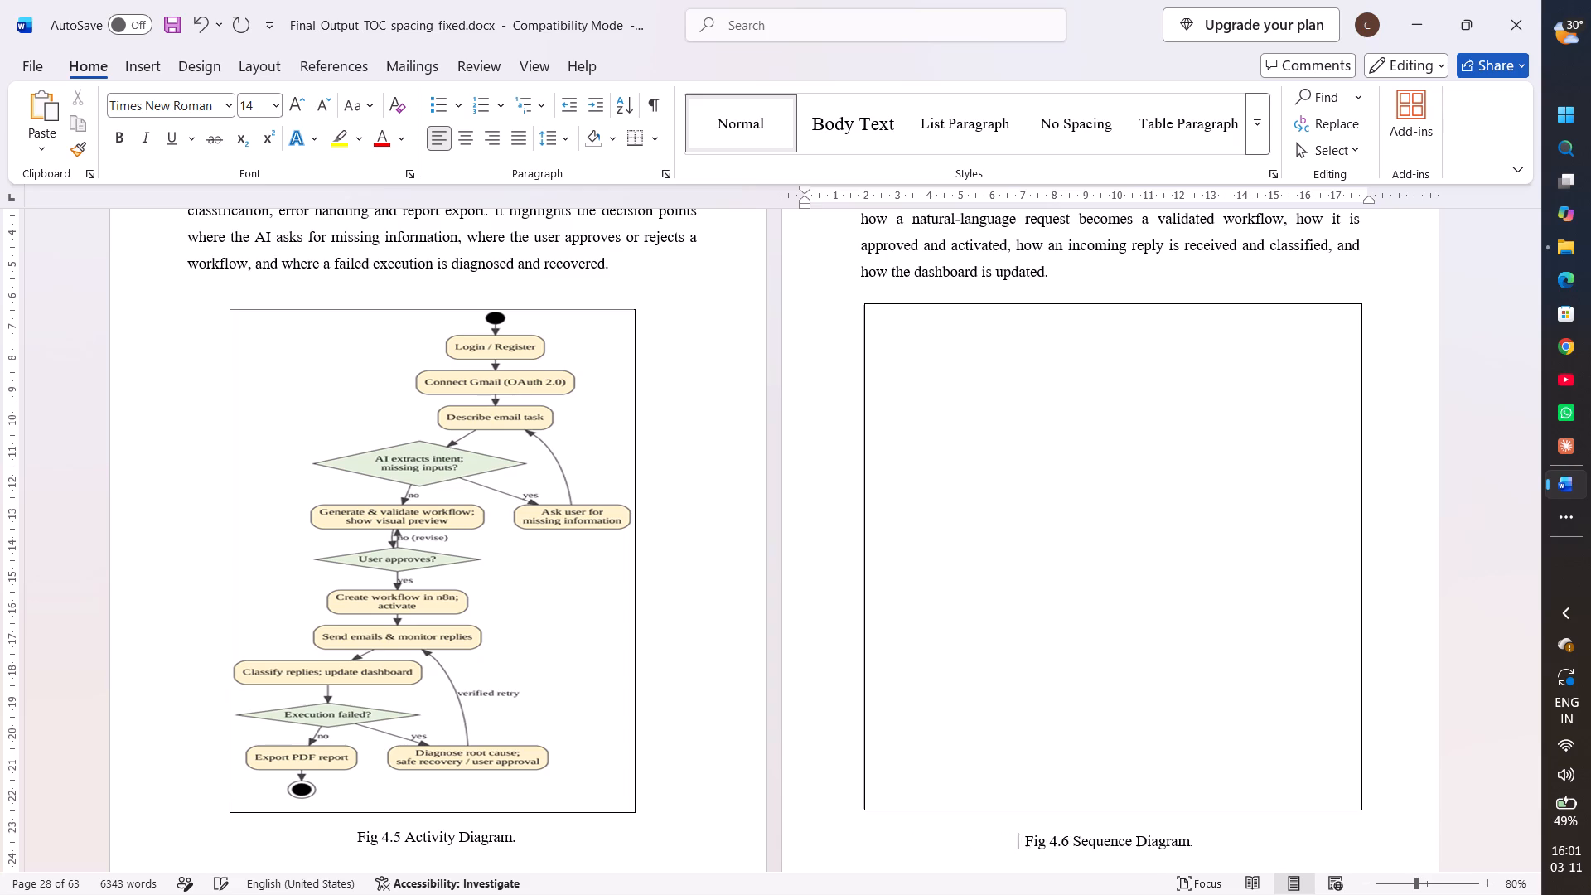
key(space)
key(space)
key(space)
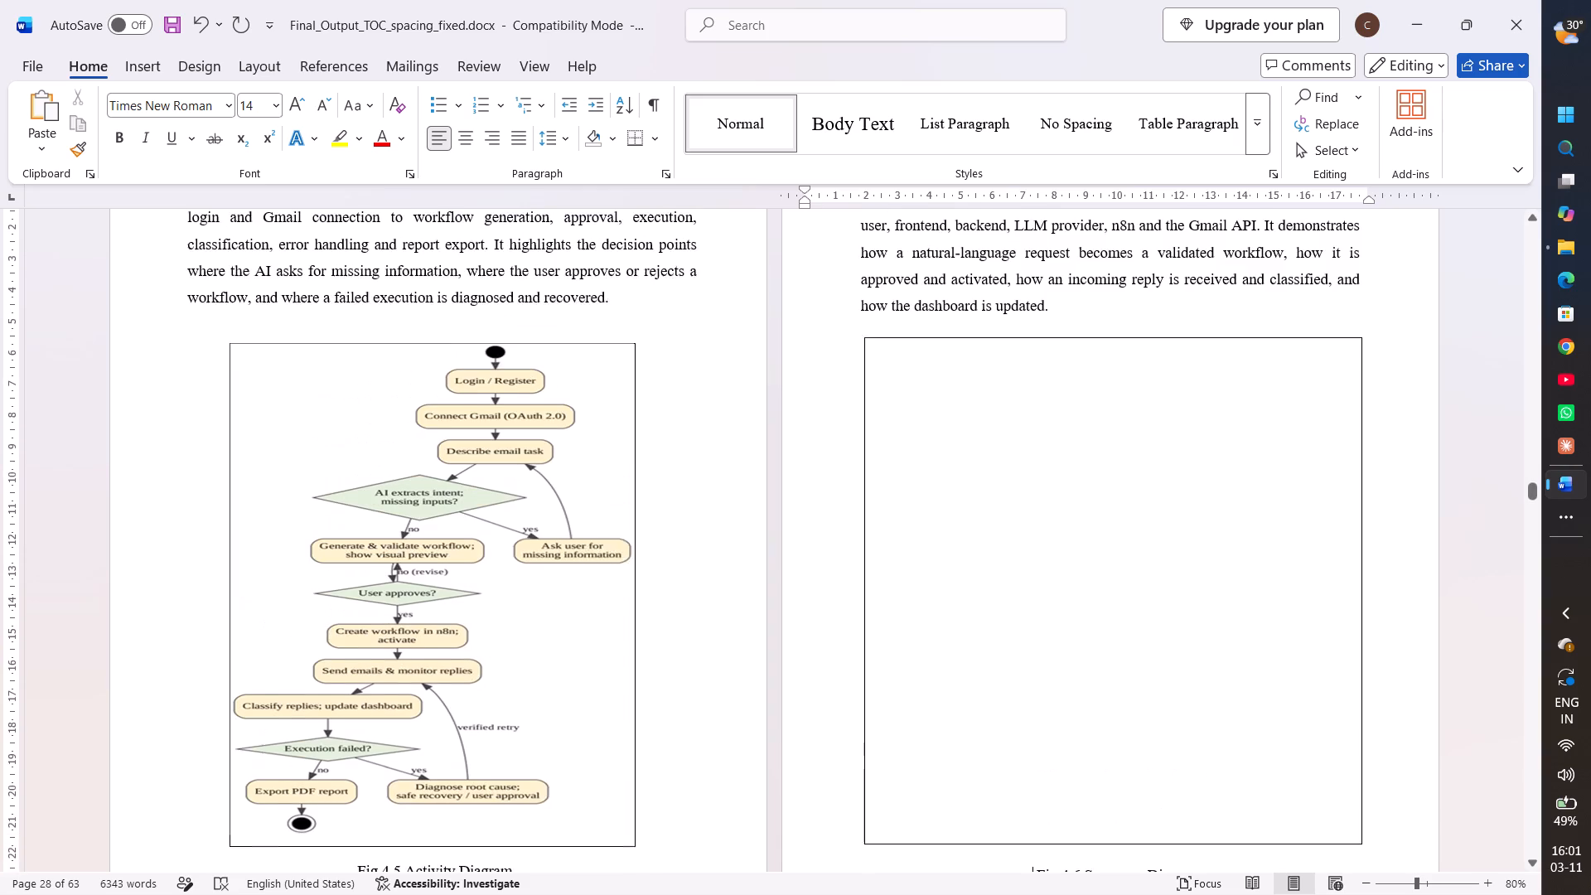
Paste the copied sequence diagram image near the top of the empty frame above the Fig 4.6 caption.
click(899, 417)
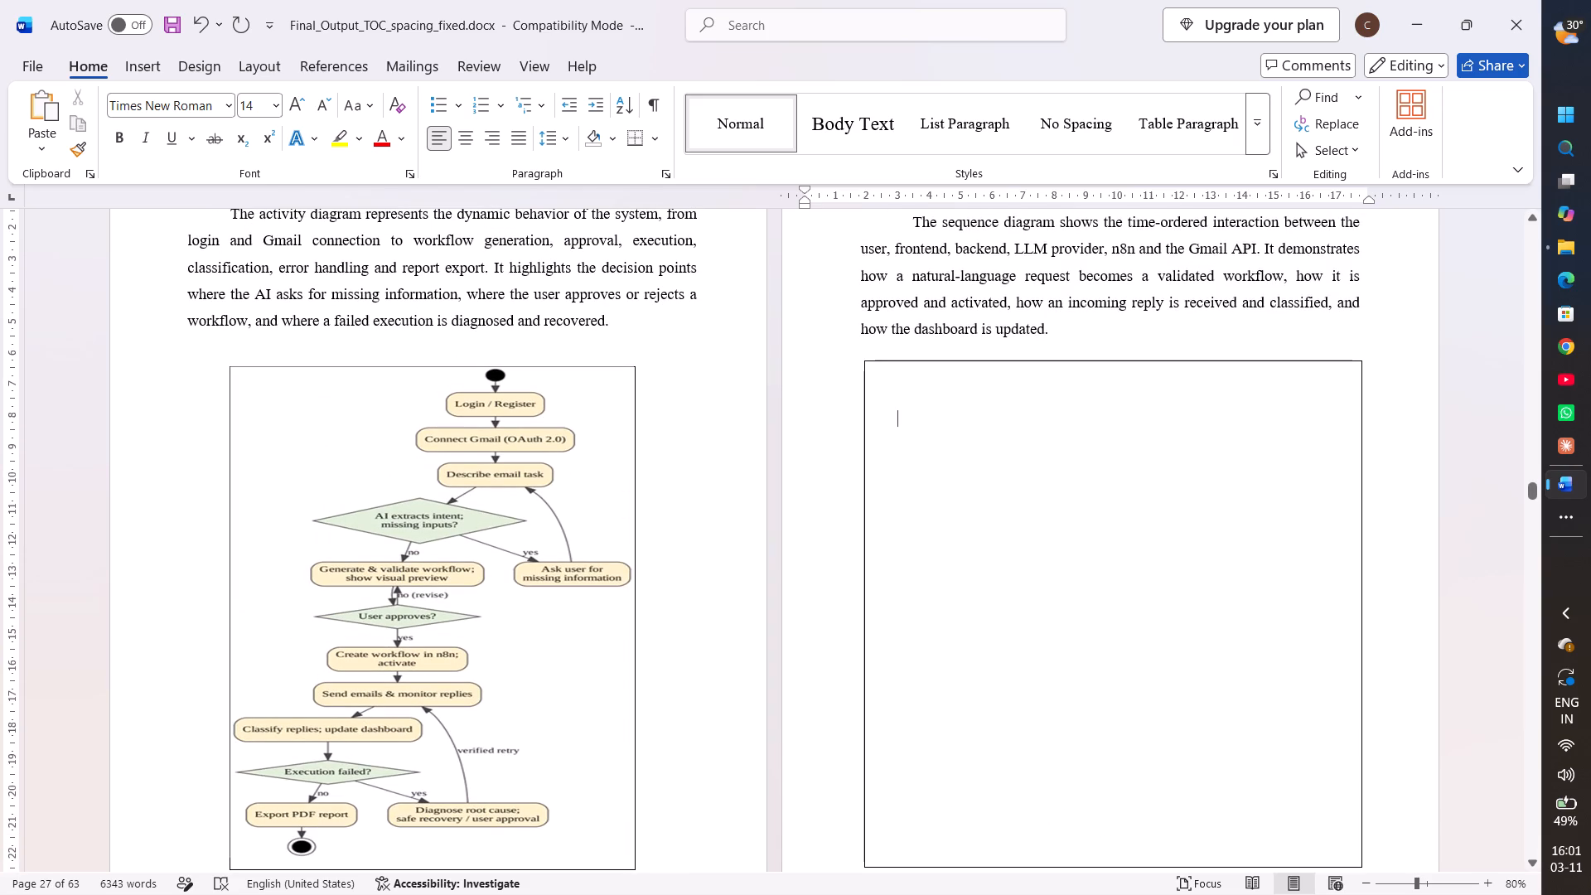
key(ctrl+v)
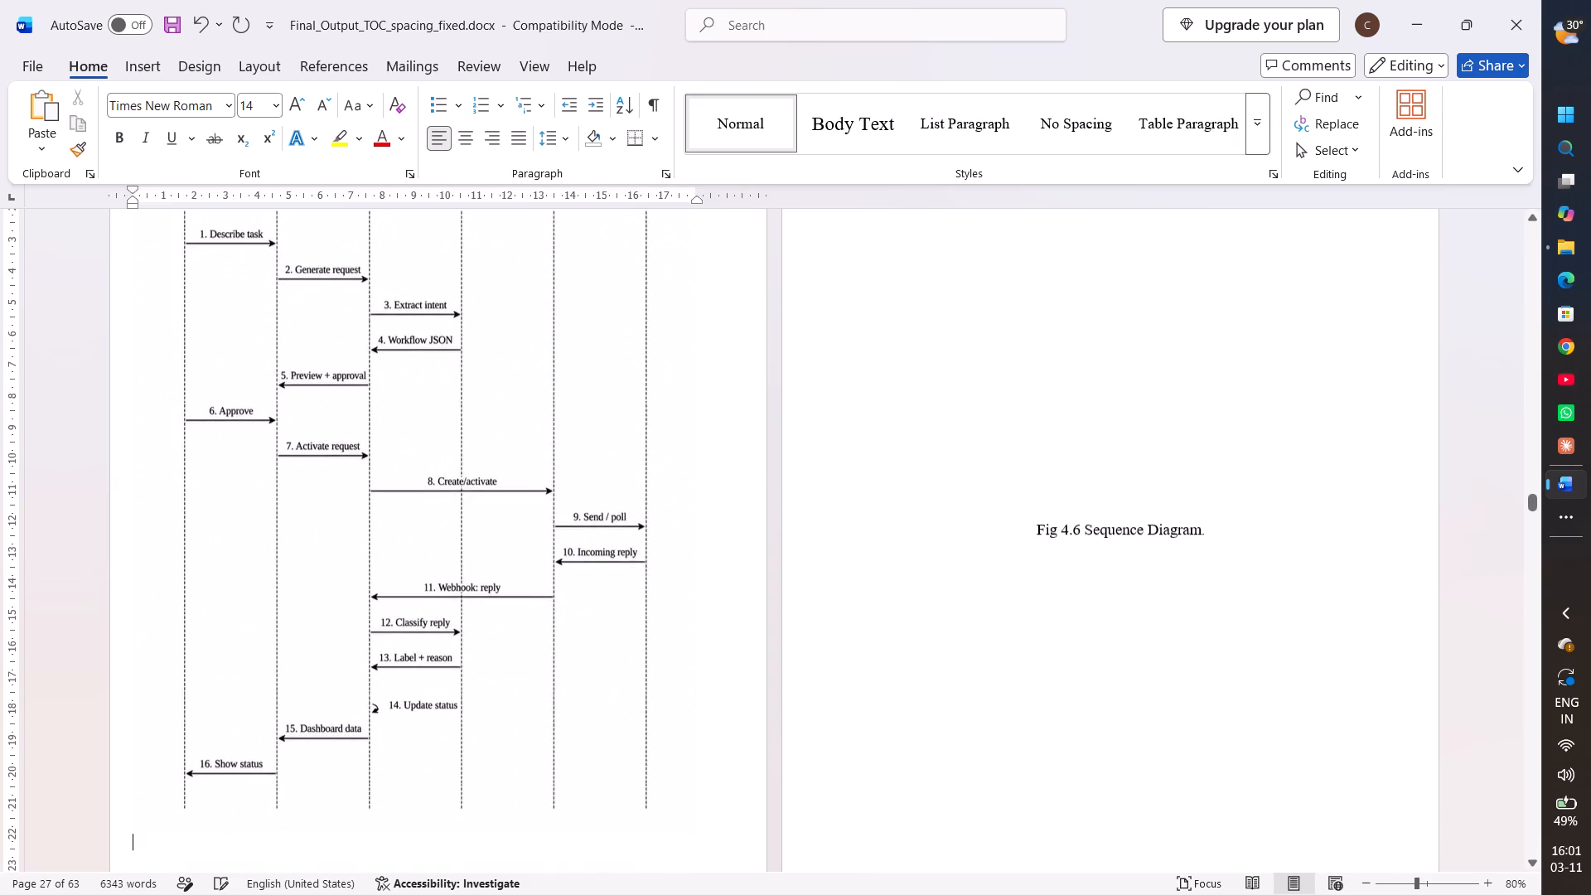
Set the pasted sequence diagram picture's text wrapping to Square.
click(482, 501)
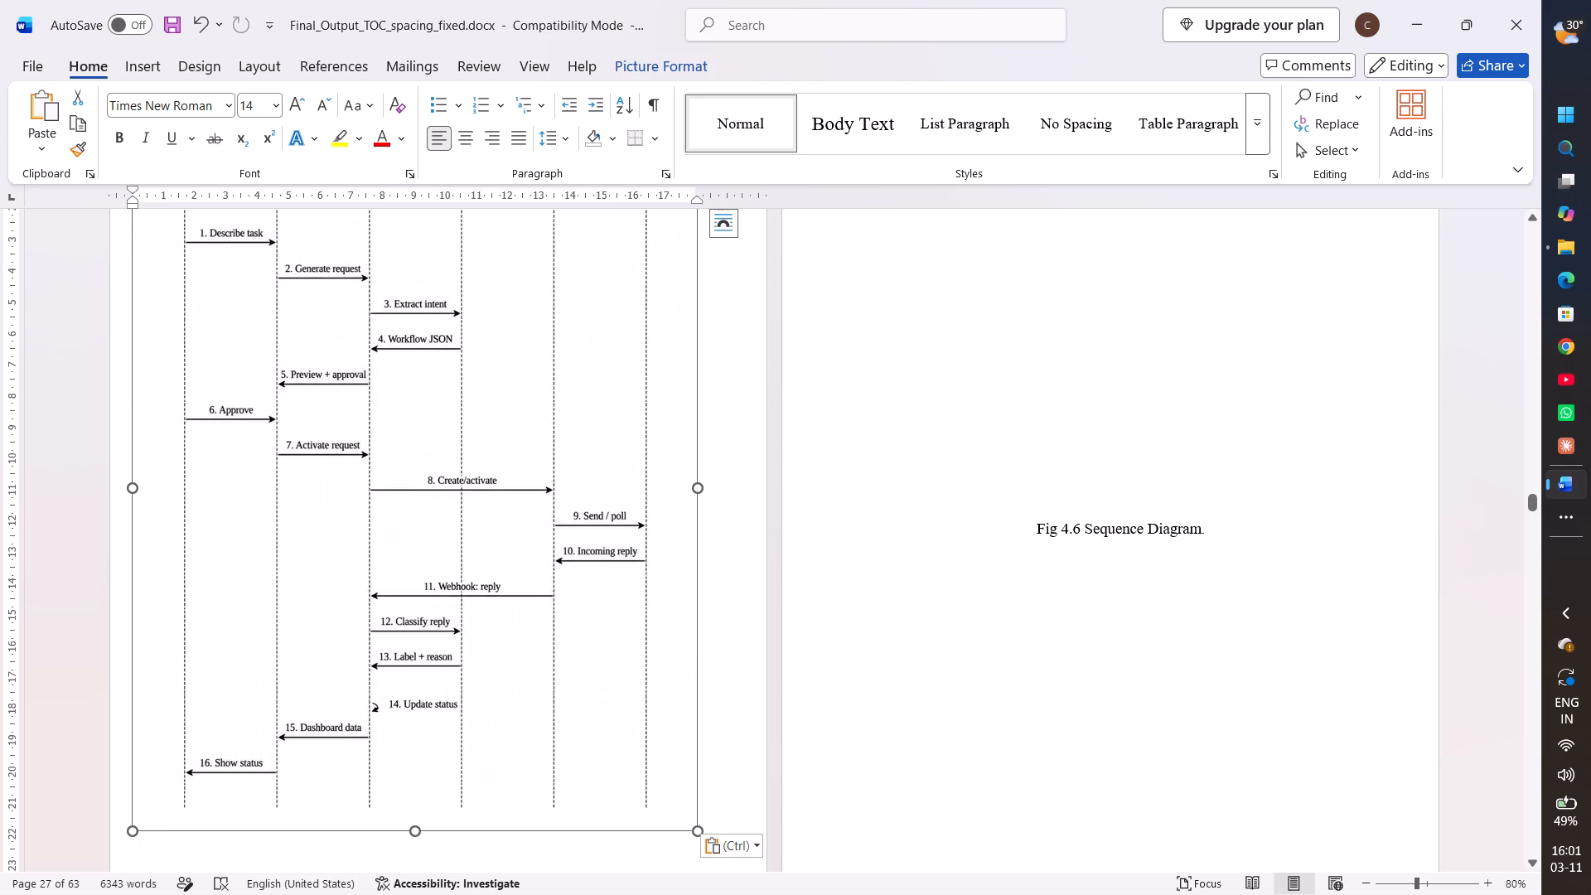
drag(730, 239, 557, 323)
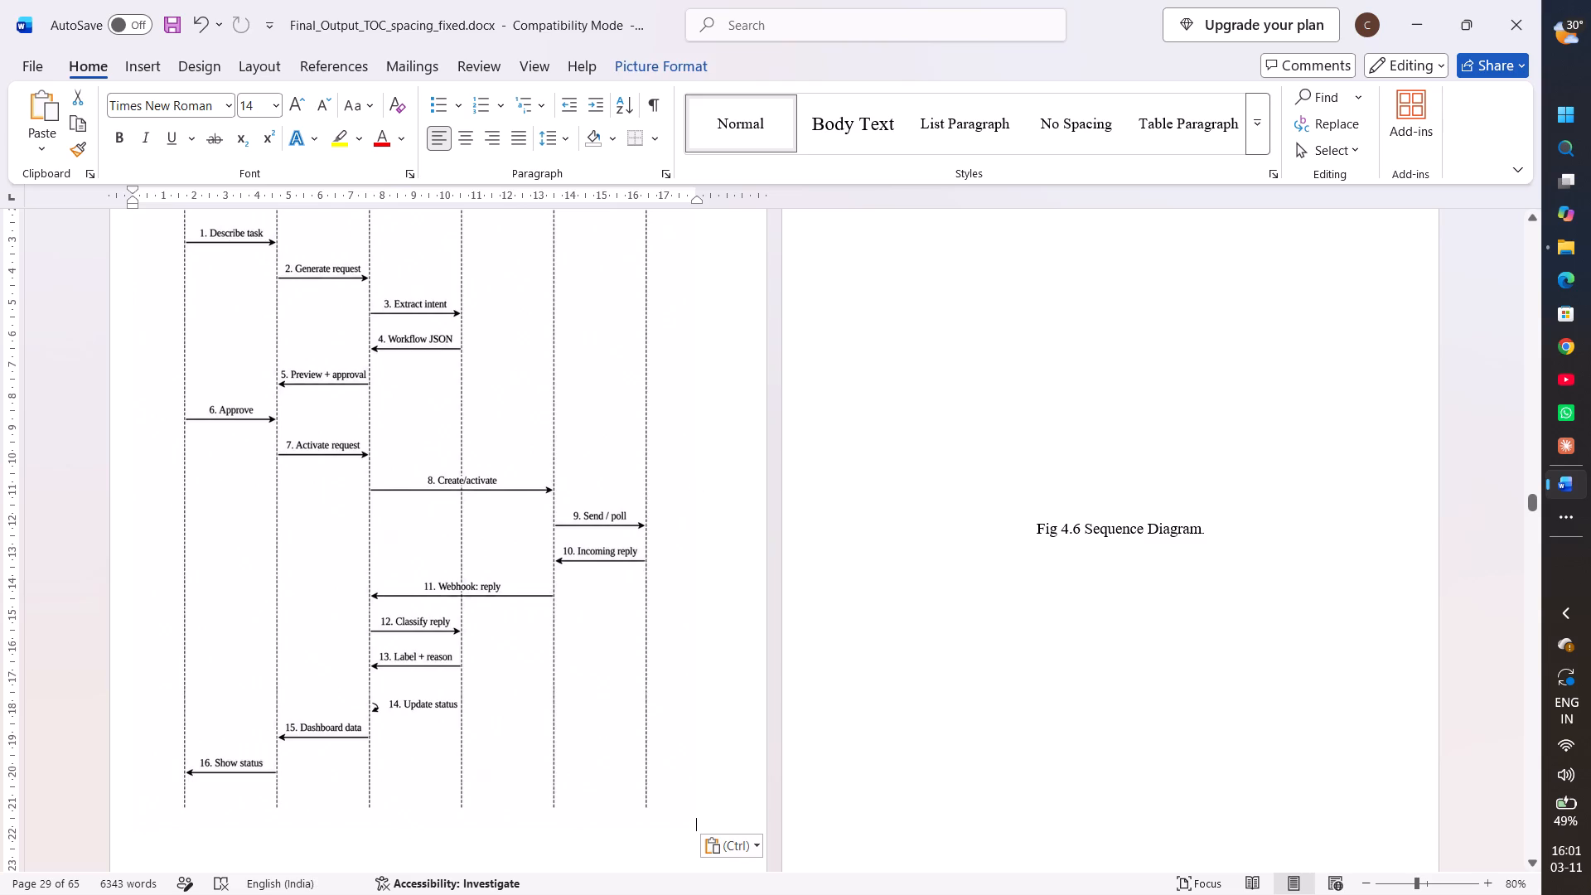
click(557, 323)
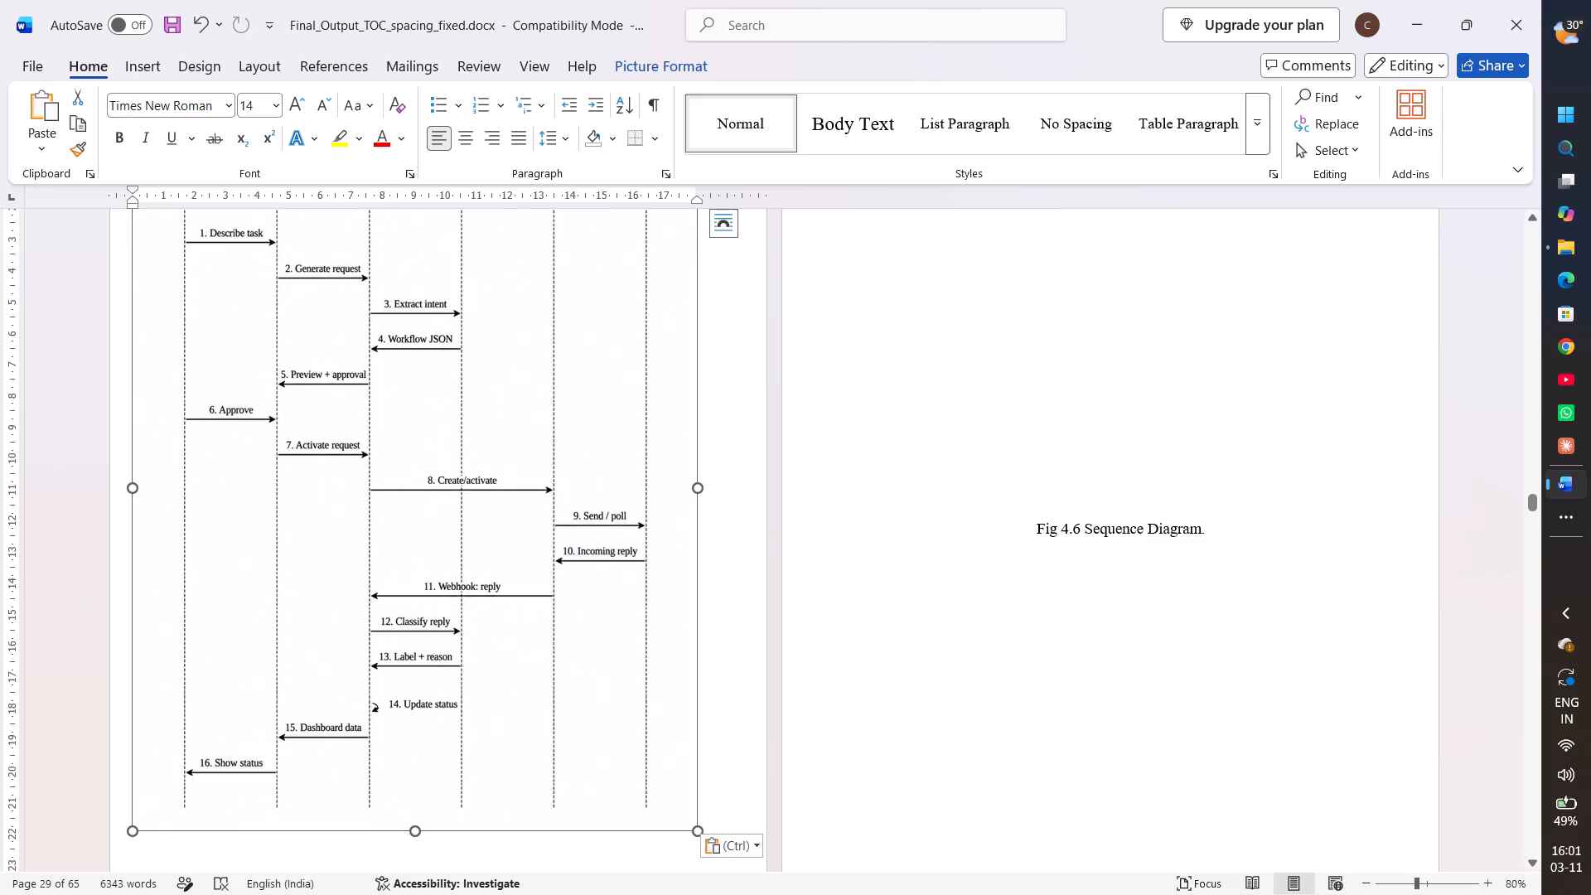
click(722, 221)
click(782, 382)
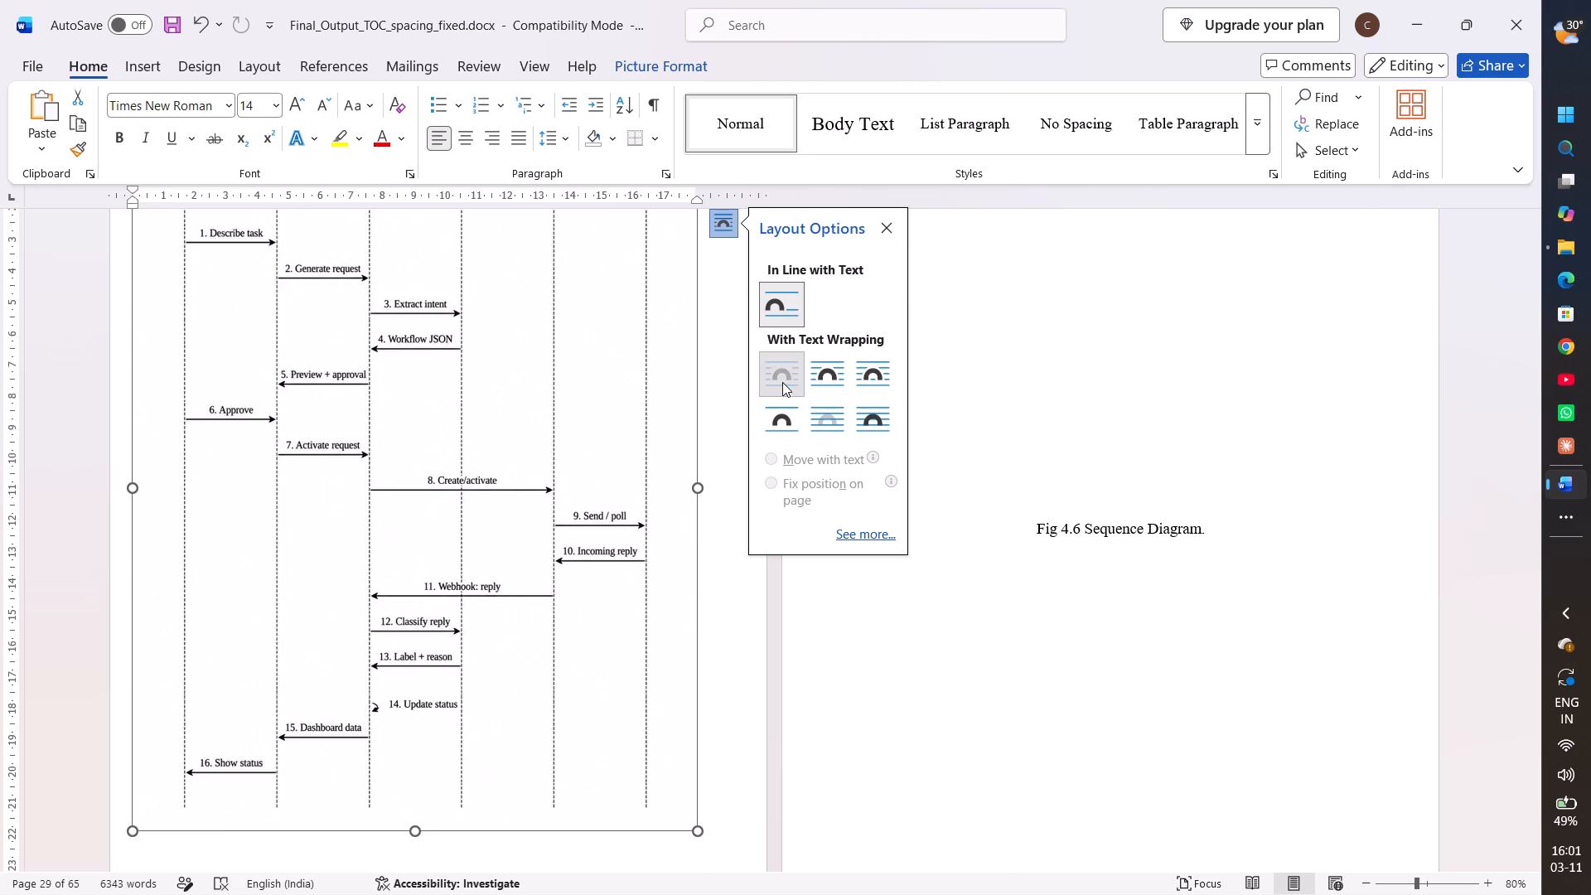
Narrow the sequence diagram picture from its left side to about the left border of the frame.
scroll(569, 500, up, 2)
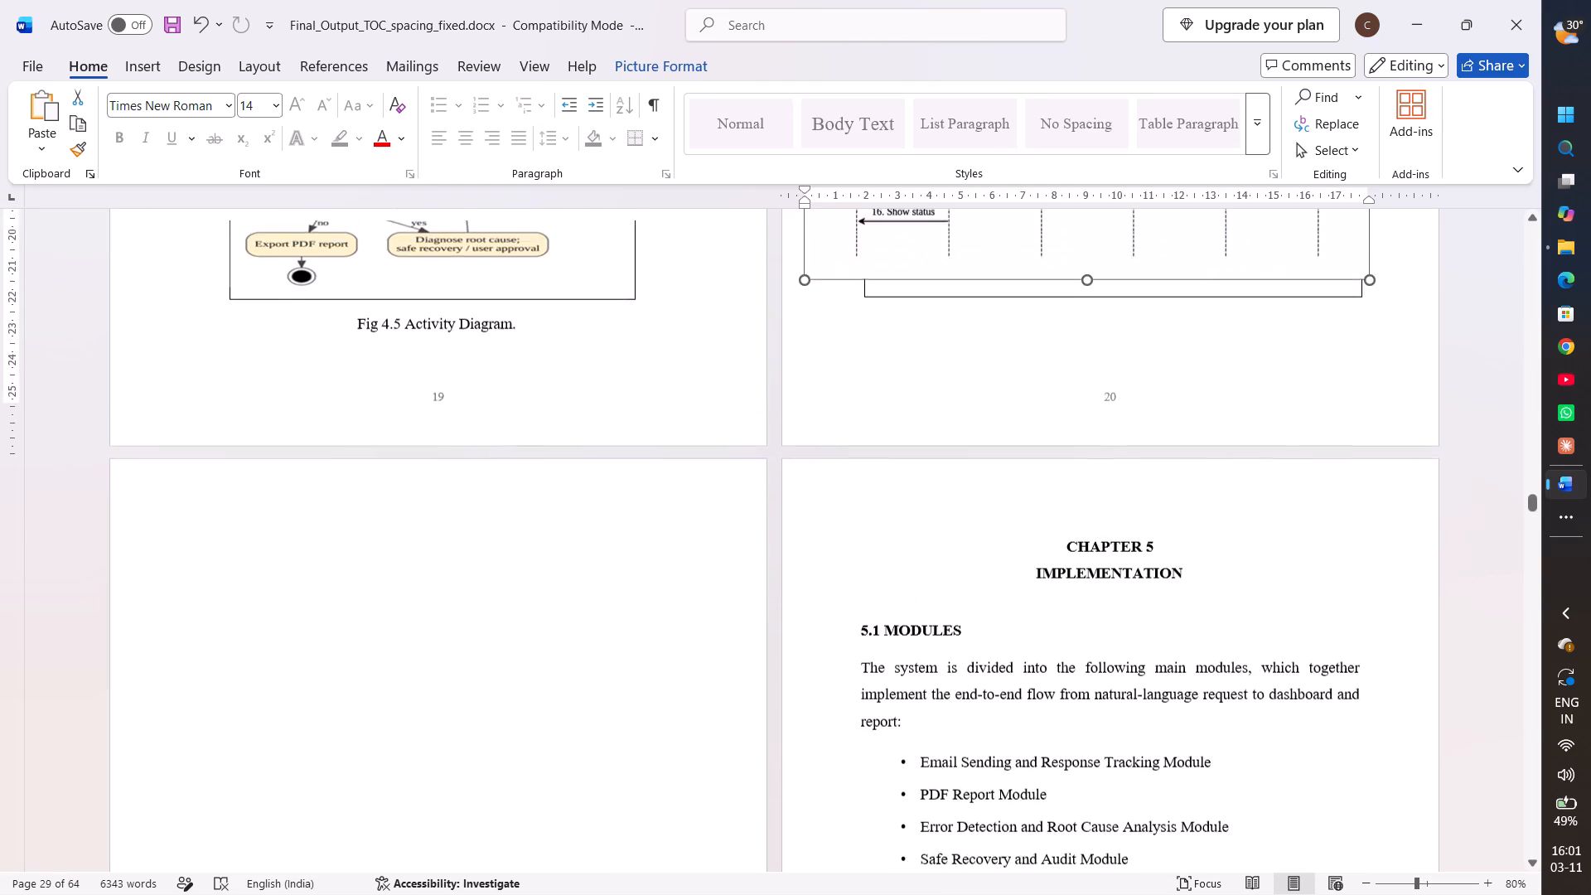
scroll(569, 500, up, 5)
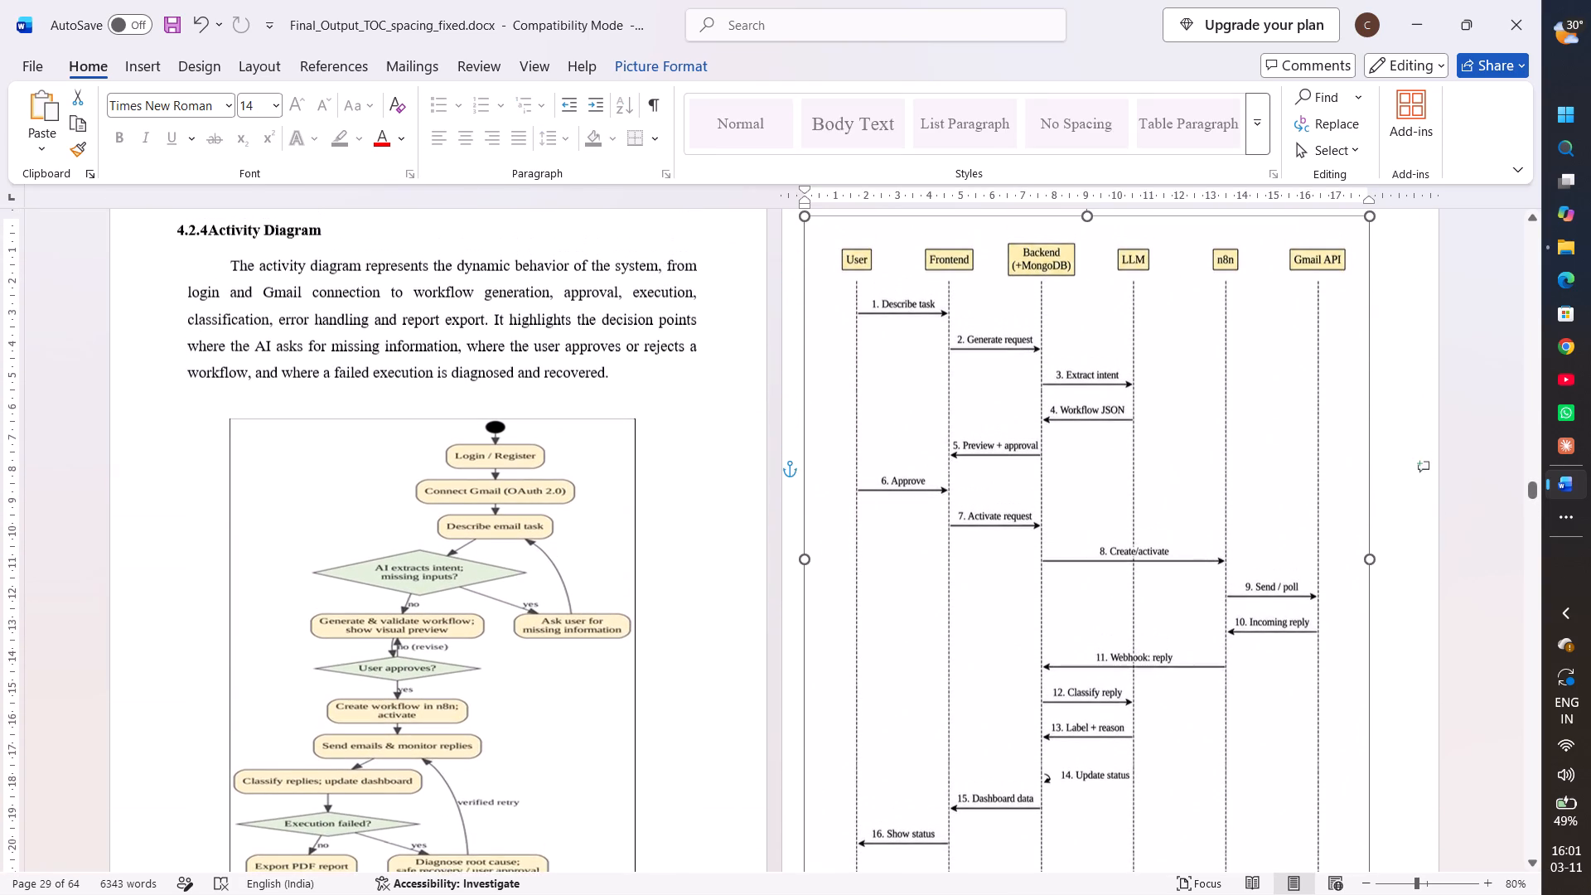
scroll(569, 500, up, 1)
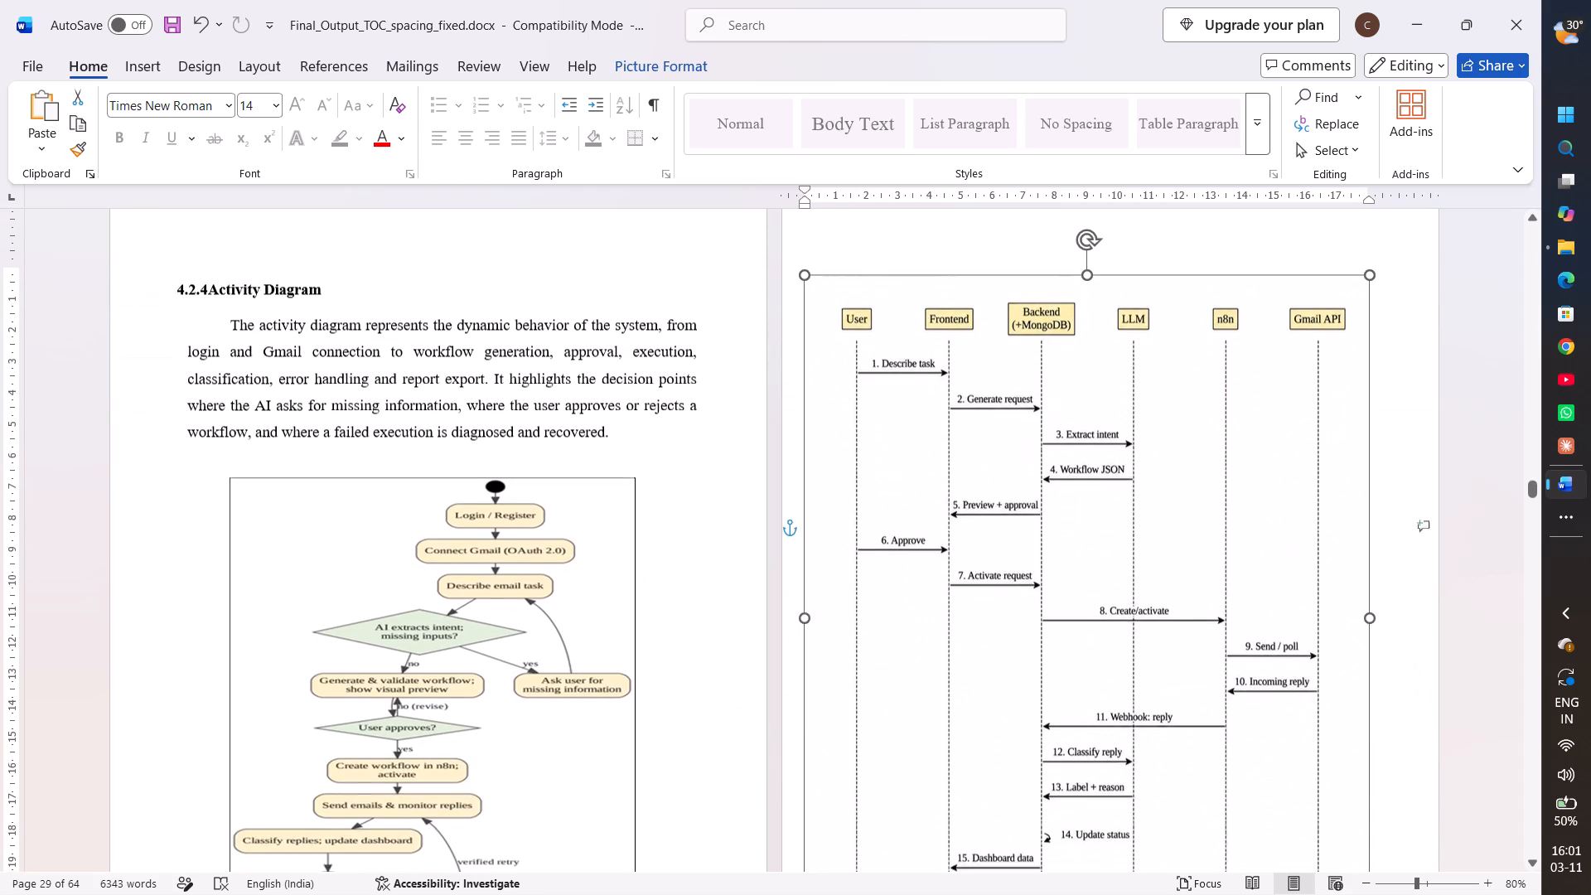
drag(804, 612, 876, 611)
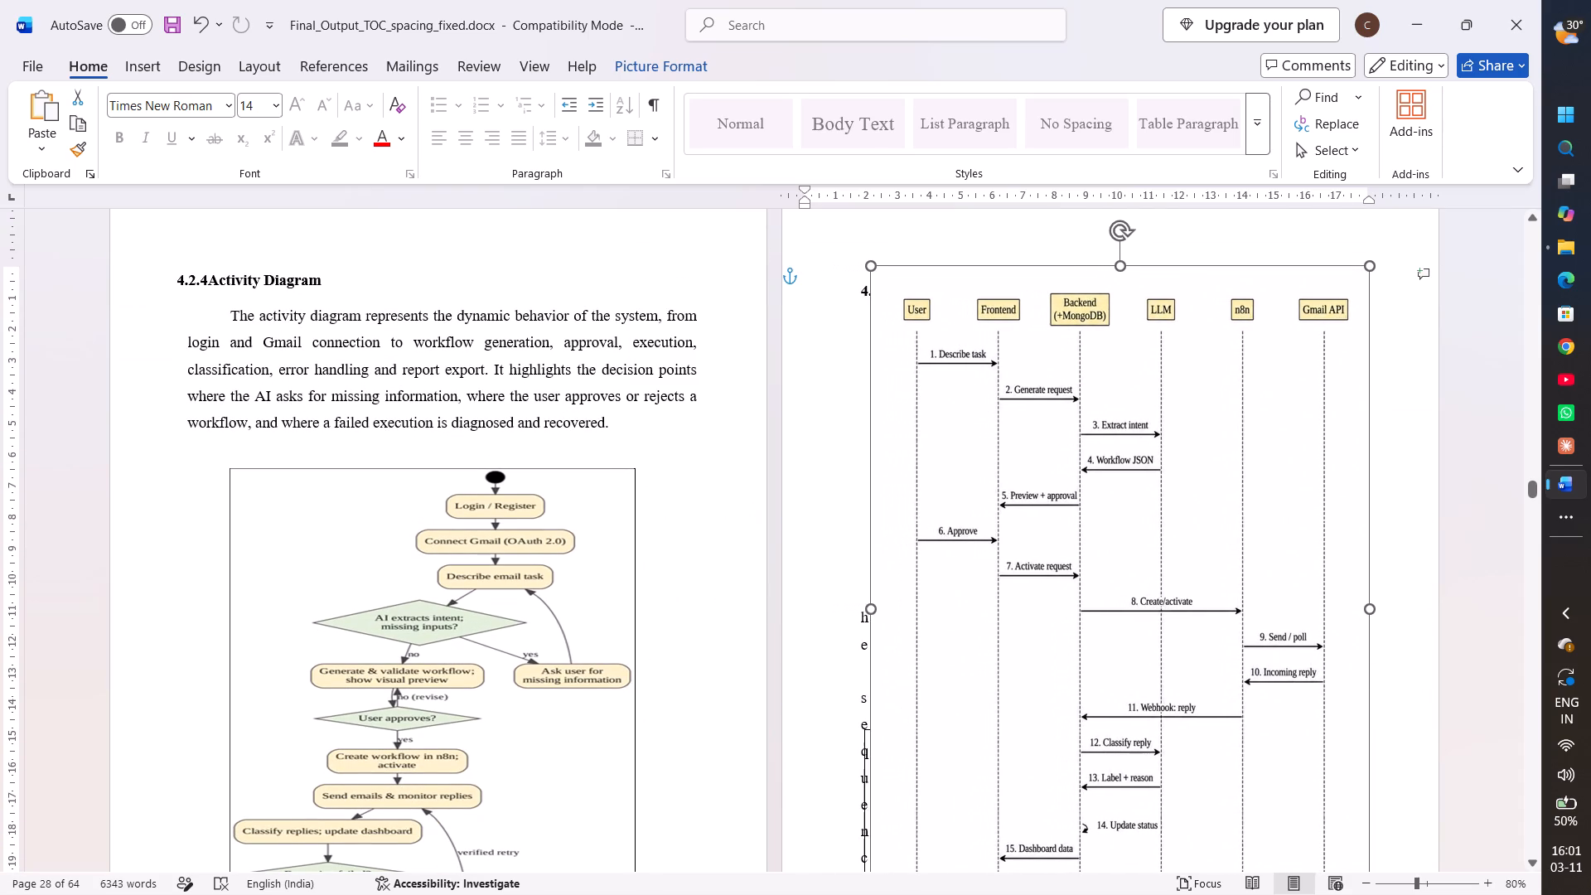
Resize the new sequence diagram picture so its top meets the frame below the section 4.2.5 paragraph and its width slightly exceeds the frame's.
drag(876, 611, 1023, 620)
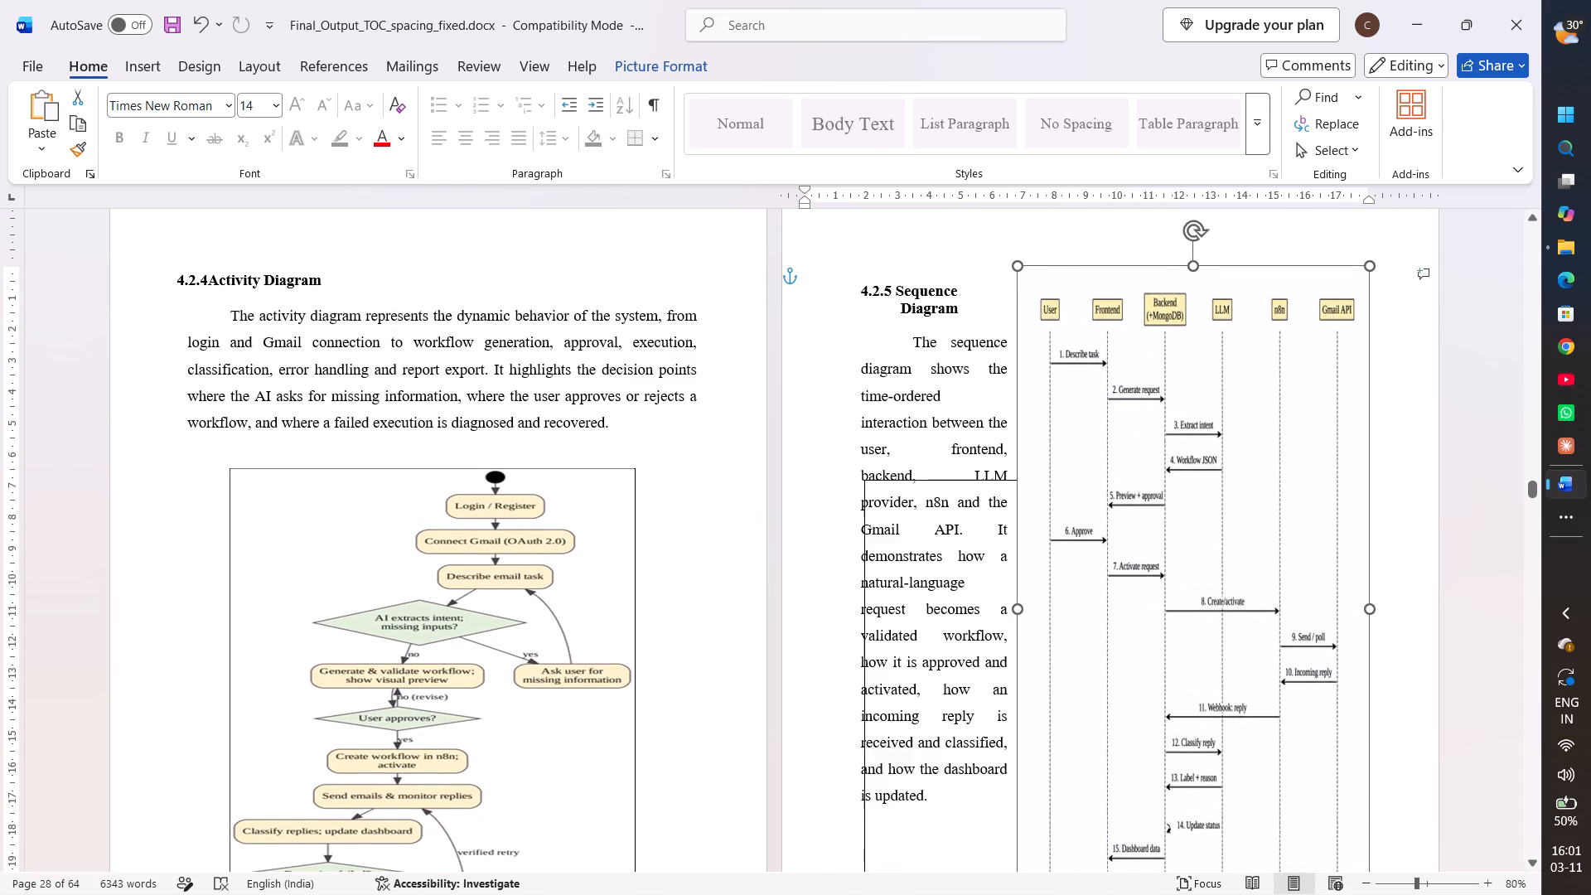
drag(1023, 620, 1083, 633)
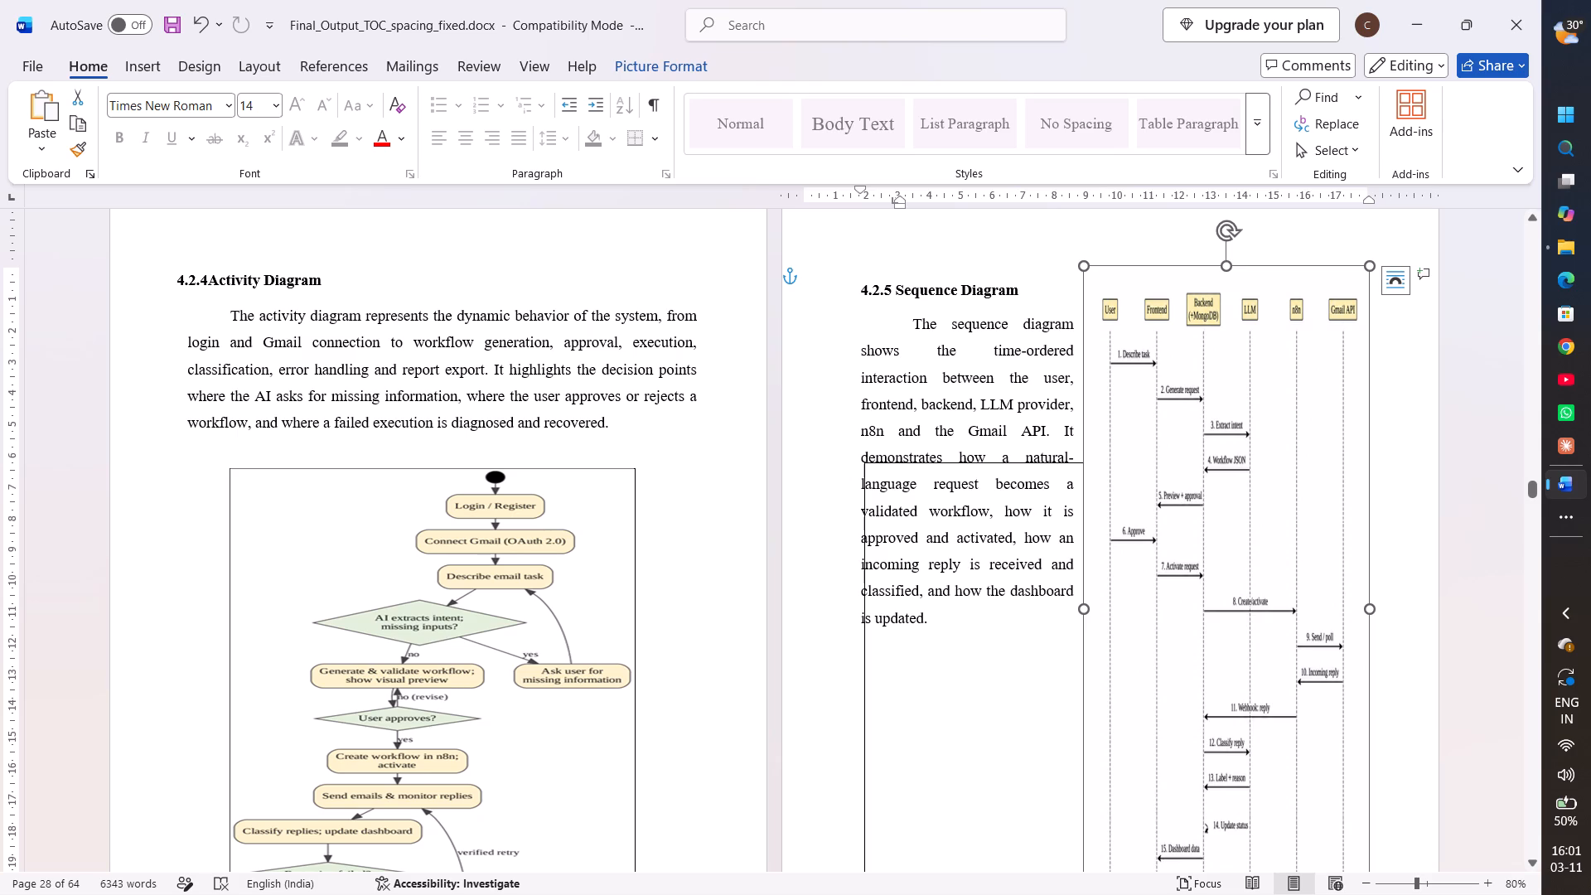
drag(1227, 267, 1197, 501)
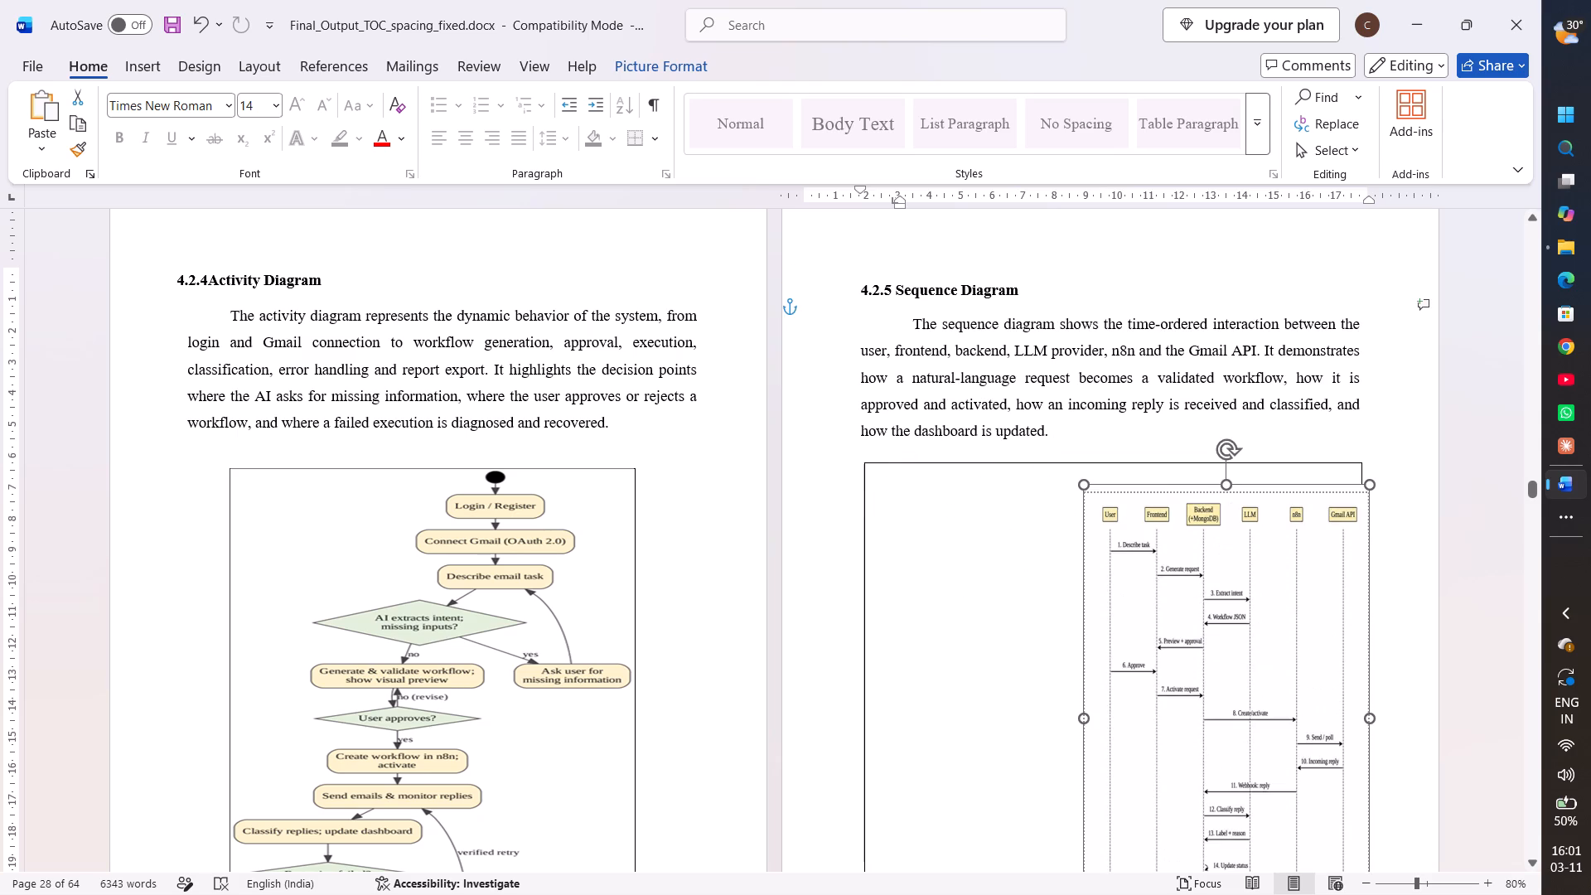
drag(1197, 501, 1187, 477)
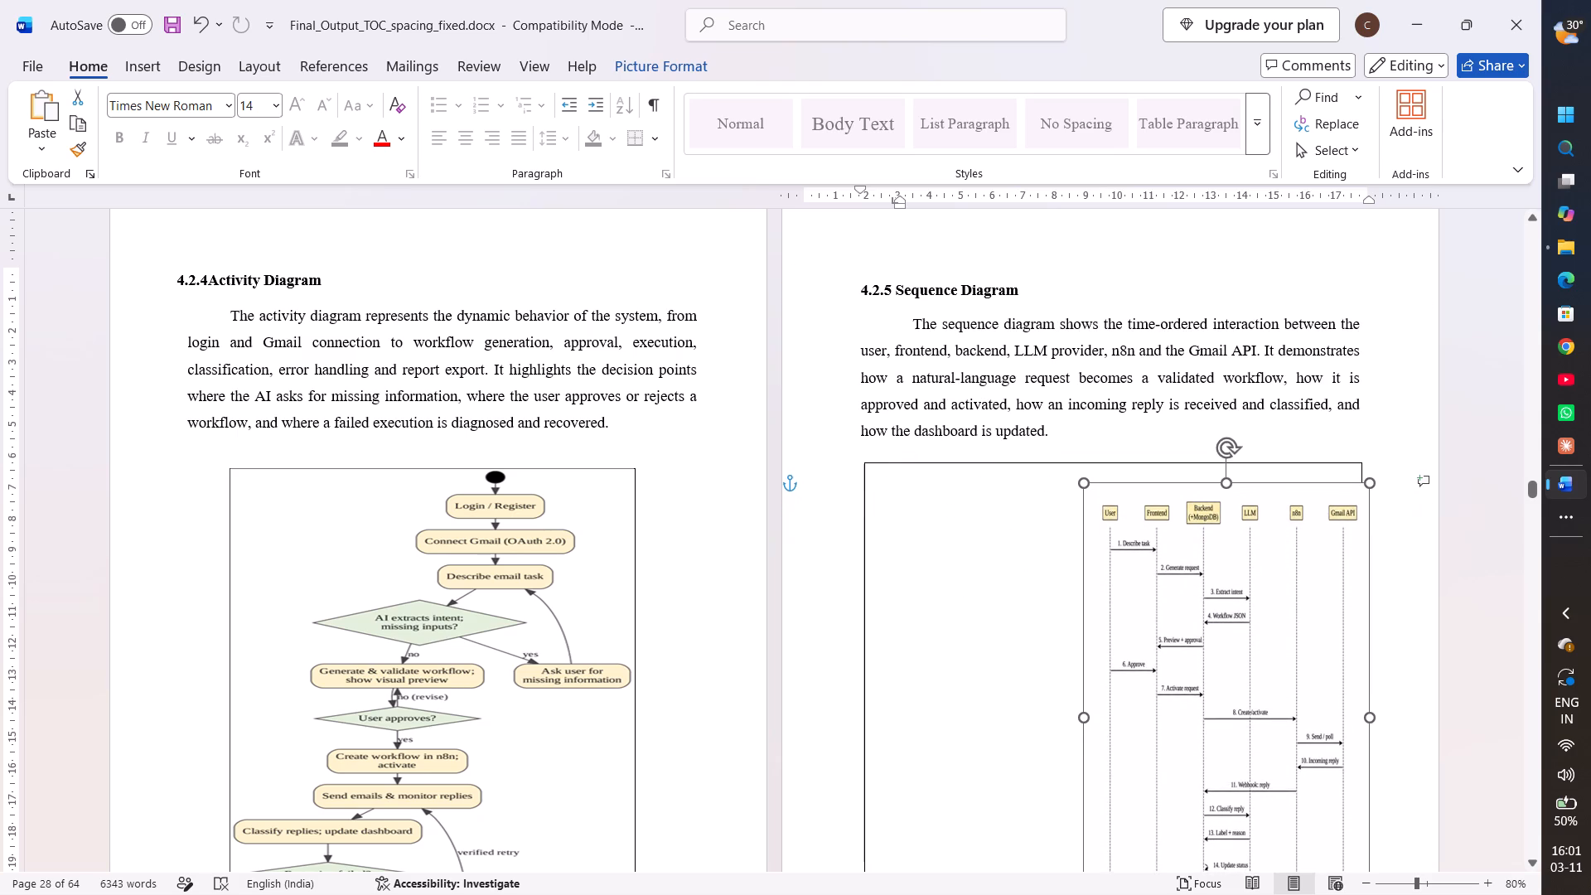
drag(1187, 477, 1187, 459)
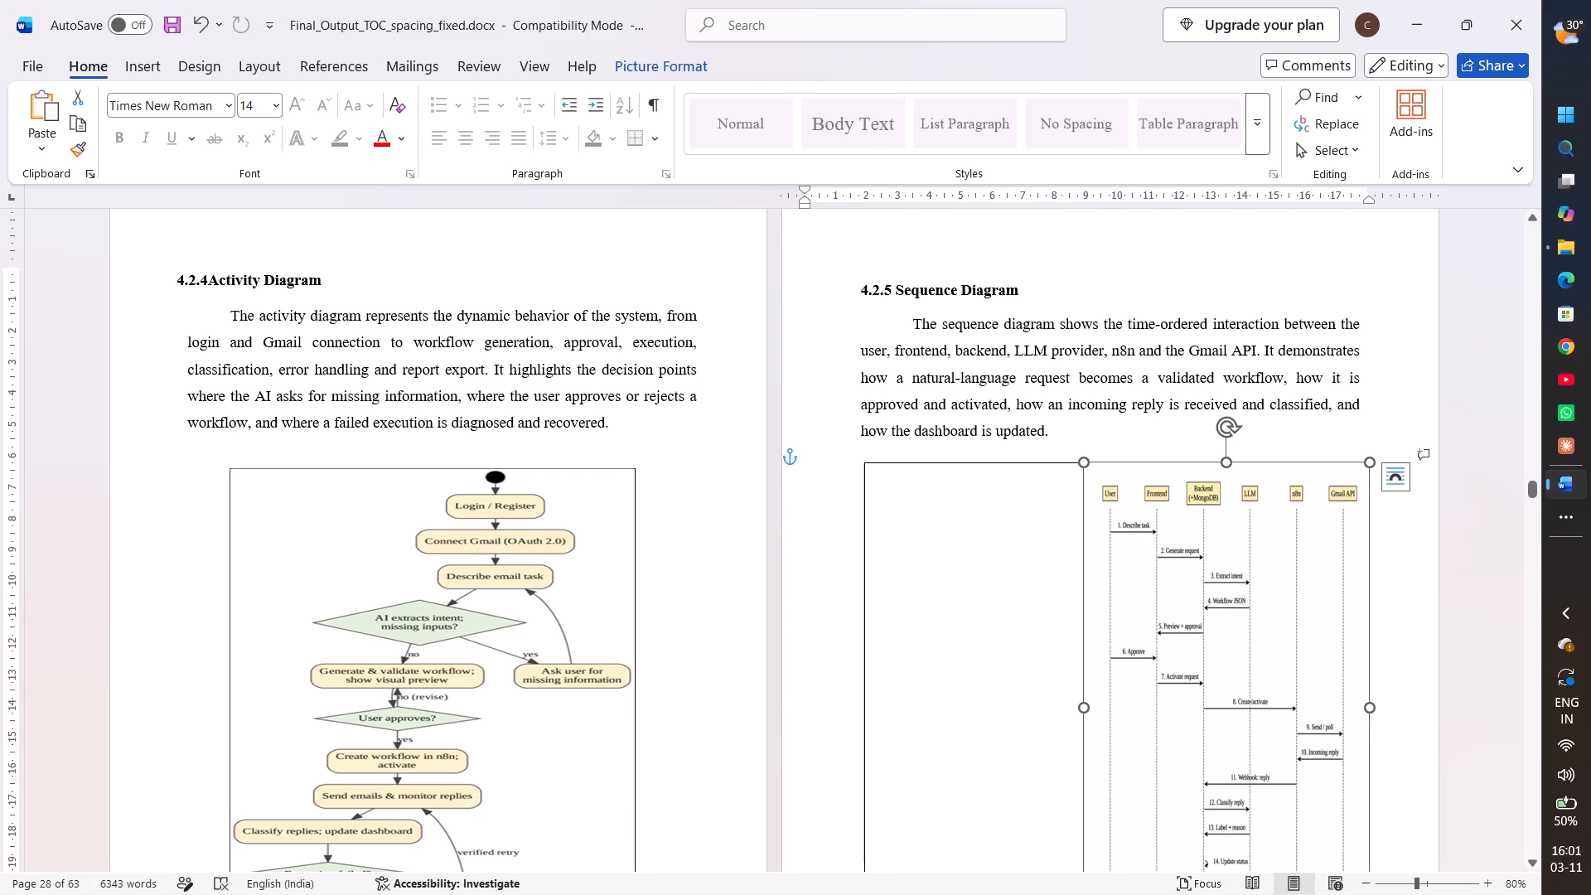
drag(1085, 701, 956, 713)
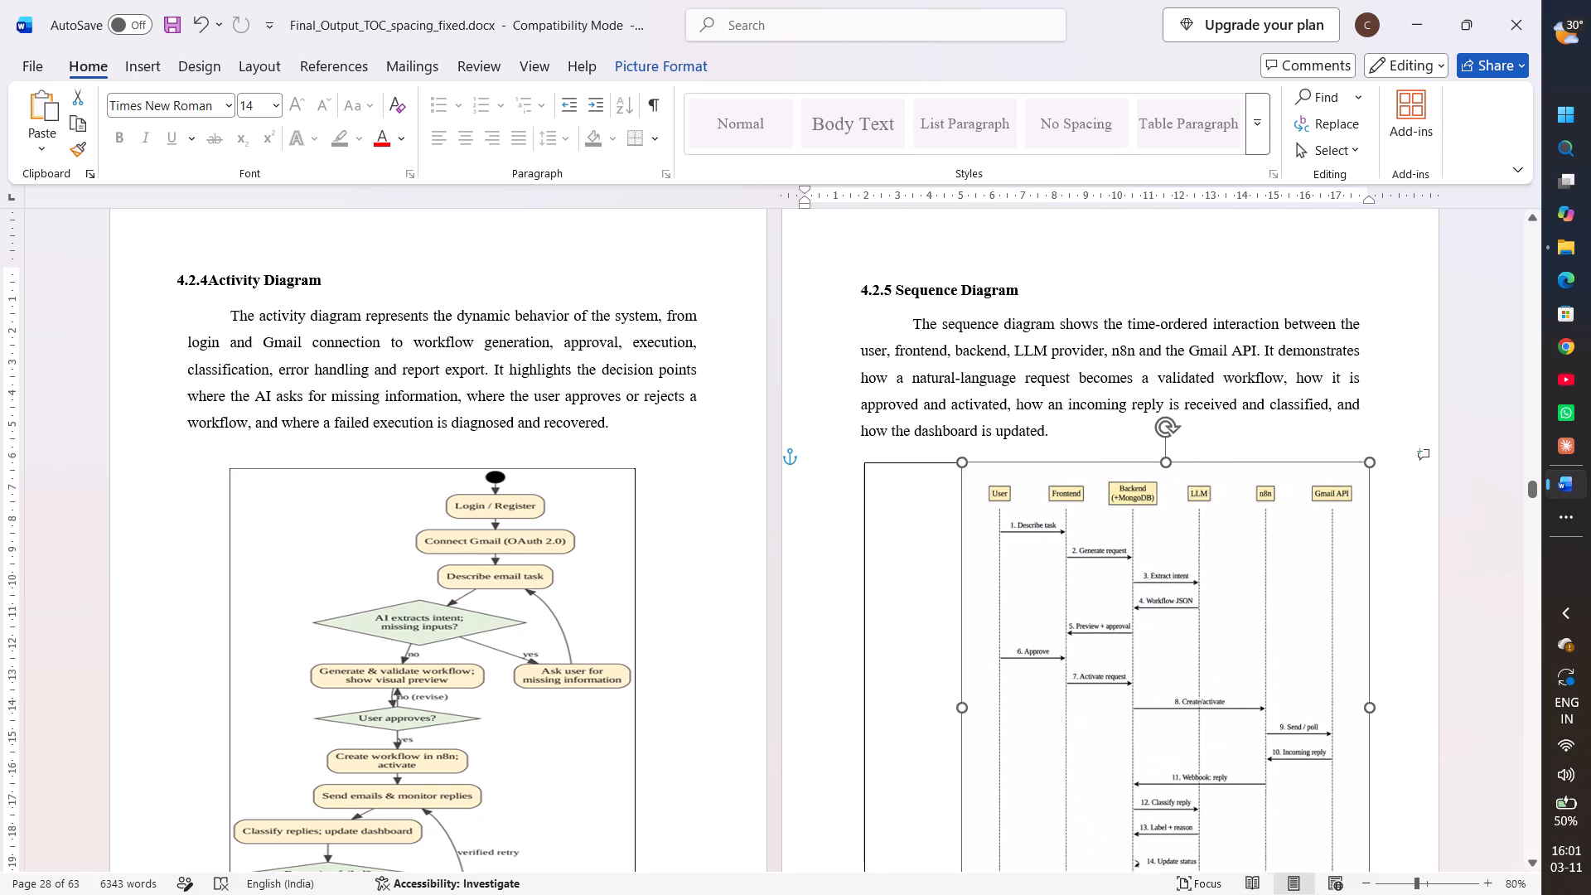
drag(956, 713, 852, 700)
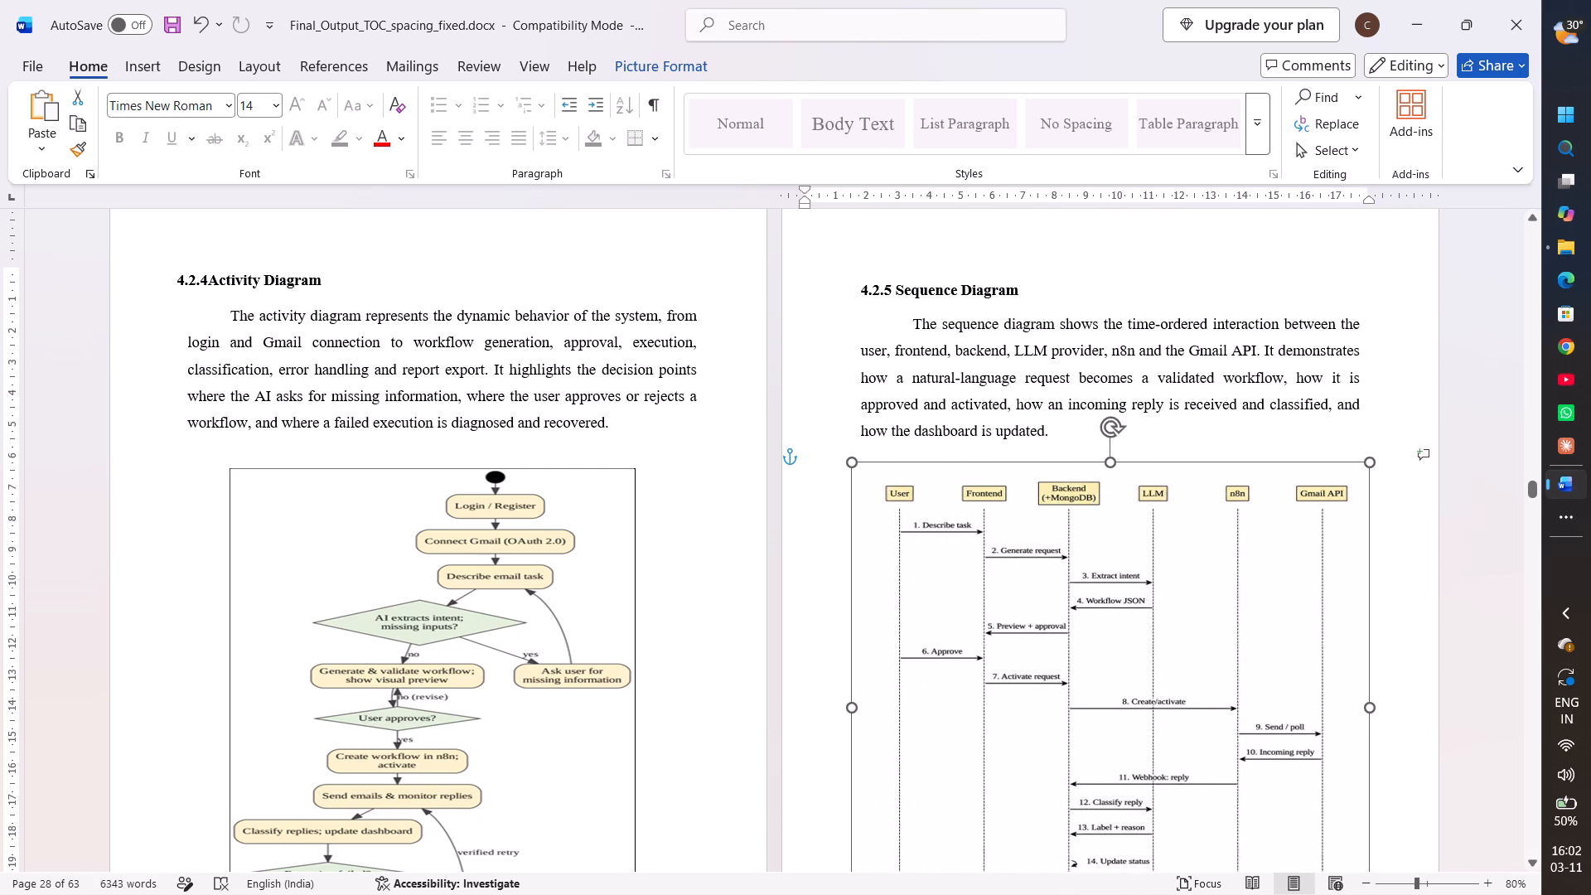
drag(852, 700, 843, 700)
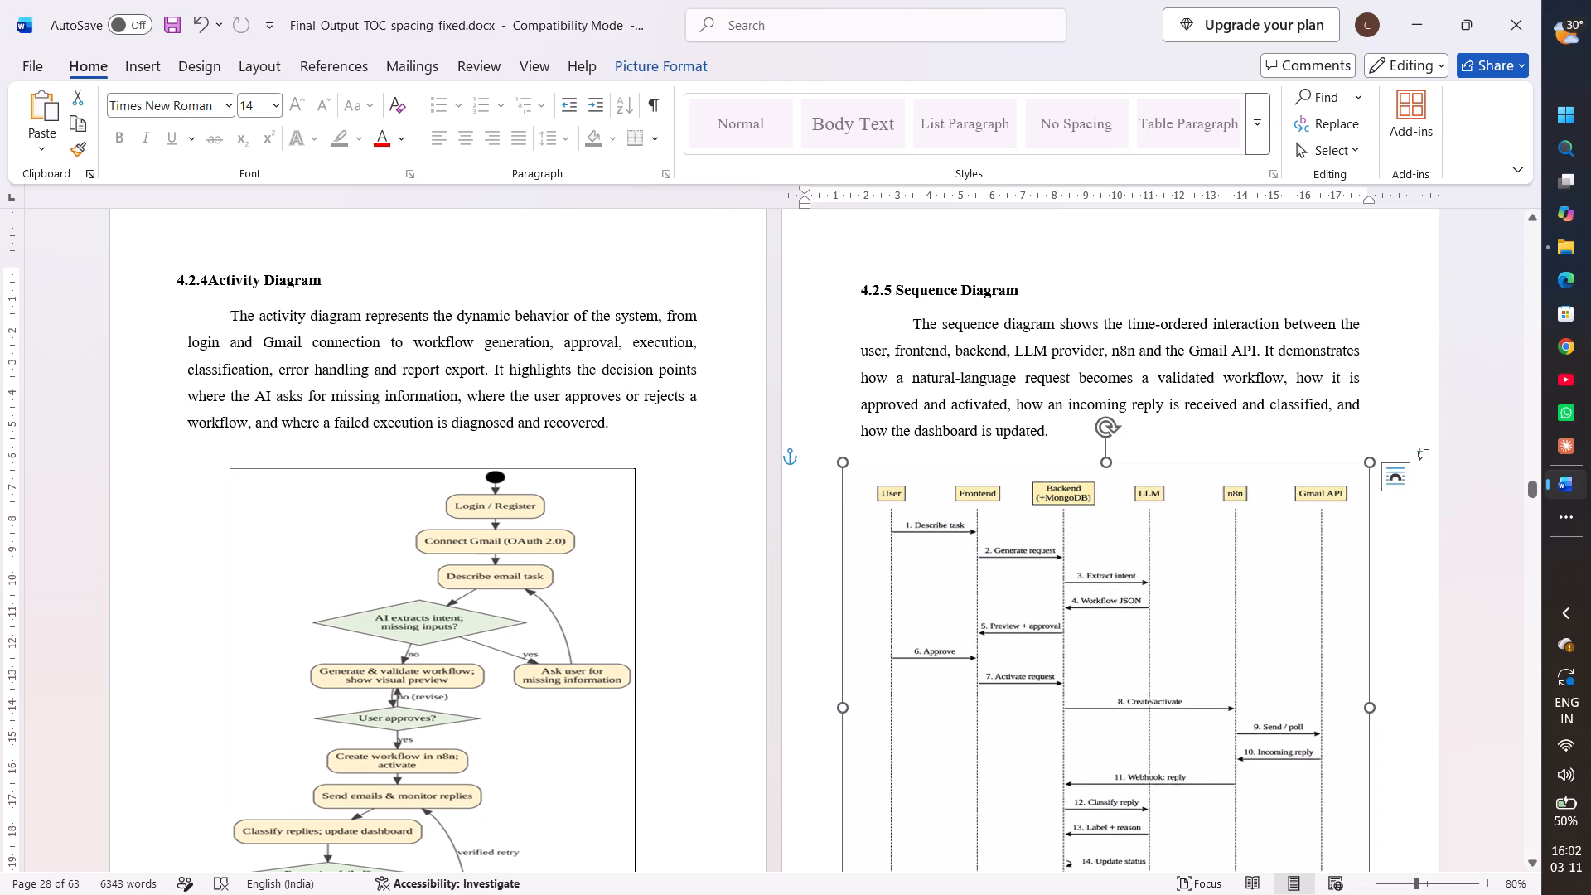
Widen the frame around the Fig 4.6 sequence diagram on both sides so its side borders lie outside the picture.
scroll(894, 660, down, 2)
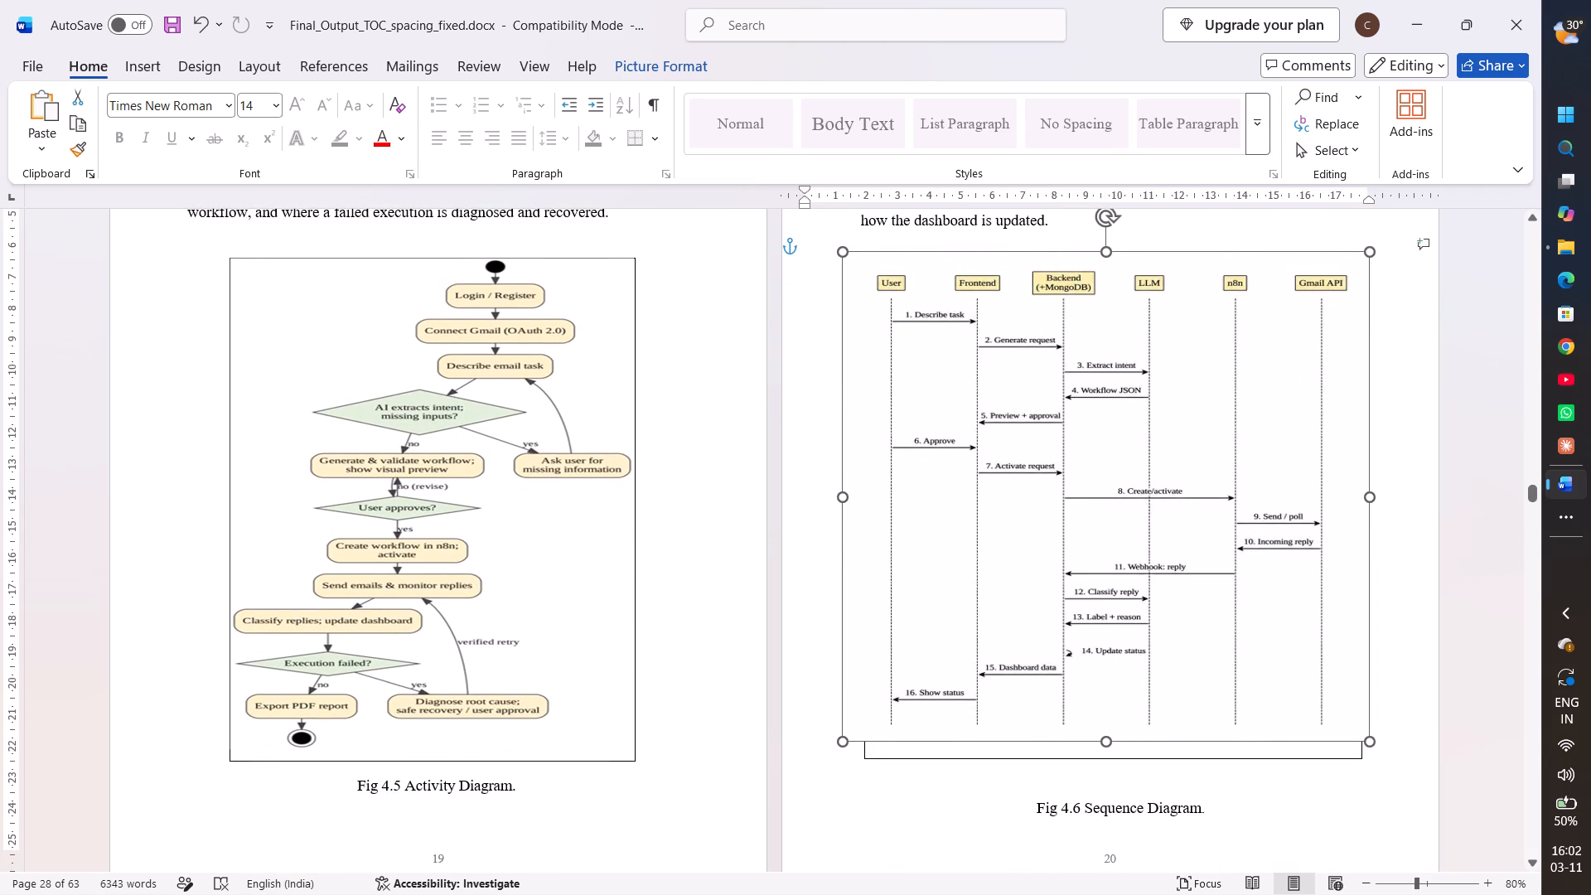
click(1040, 754)
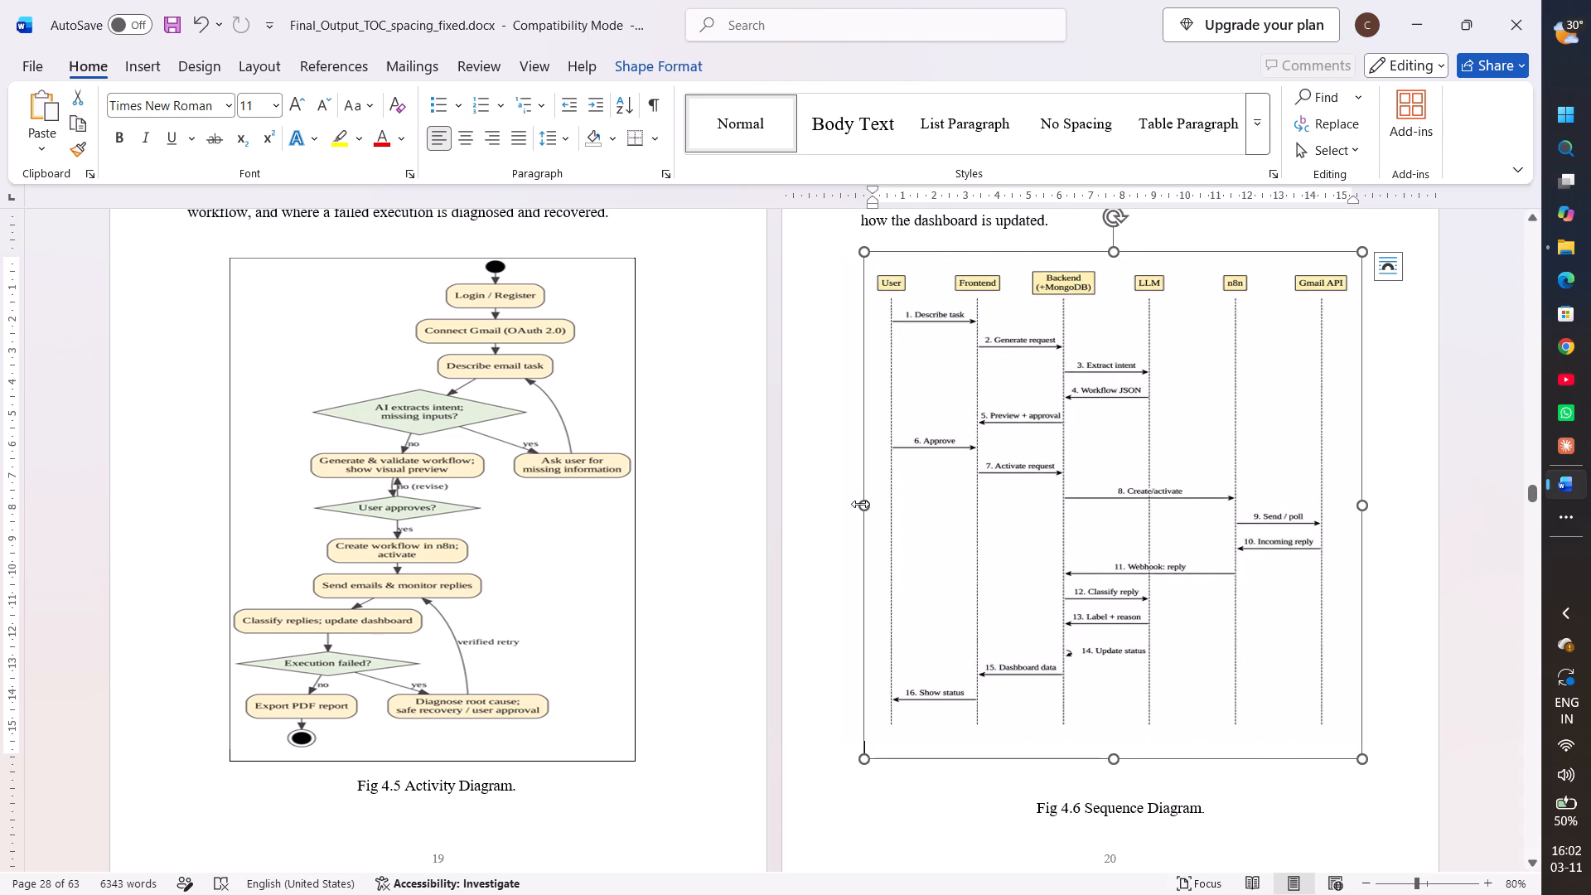
drag(860, 504, 831, 506)
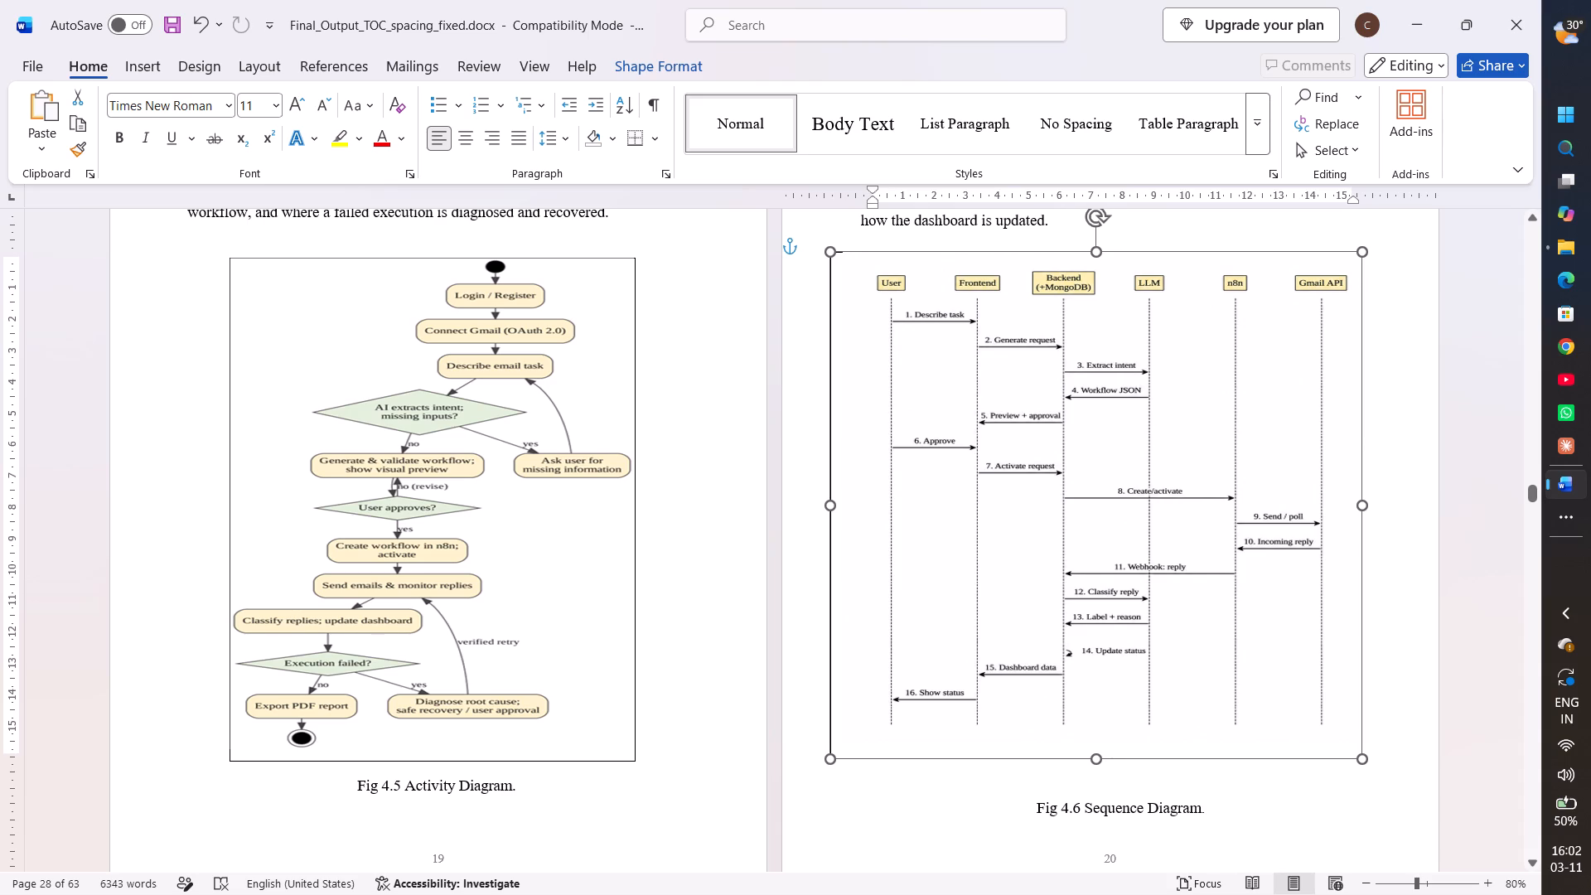
drag(831, 506, 838, 506)
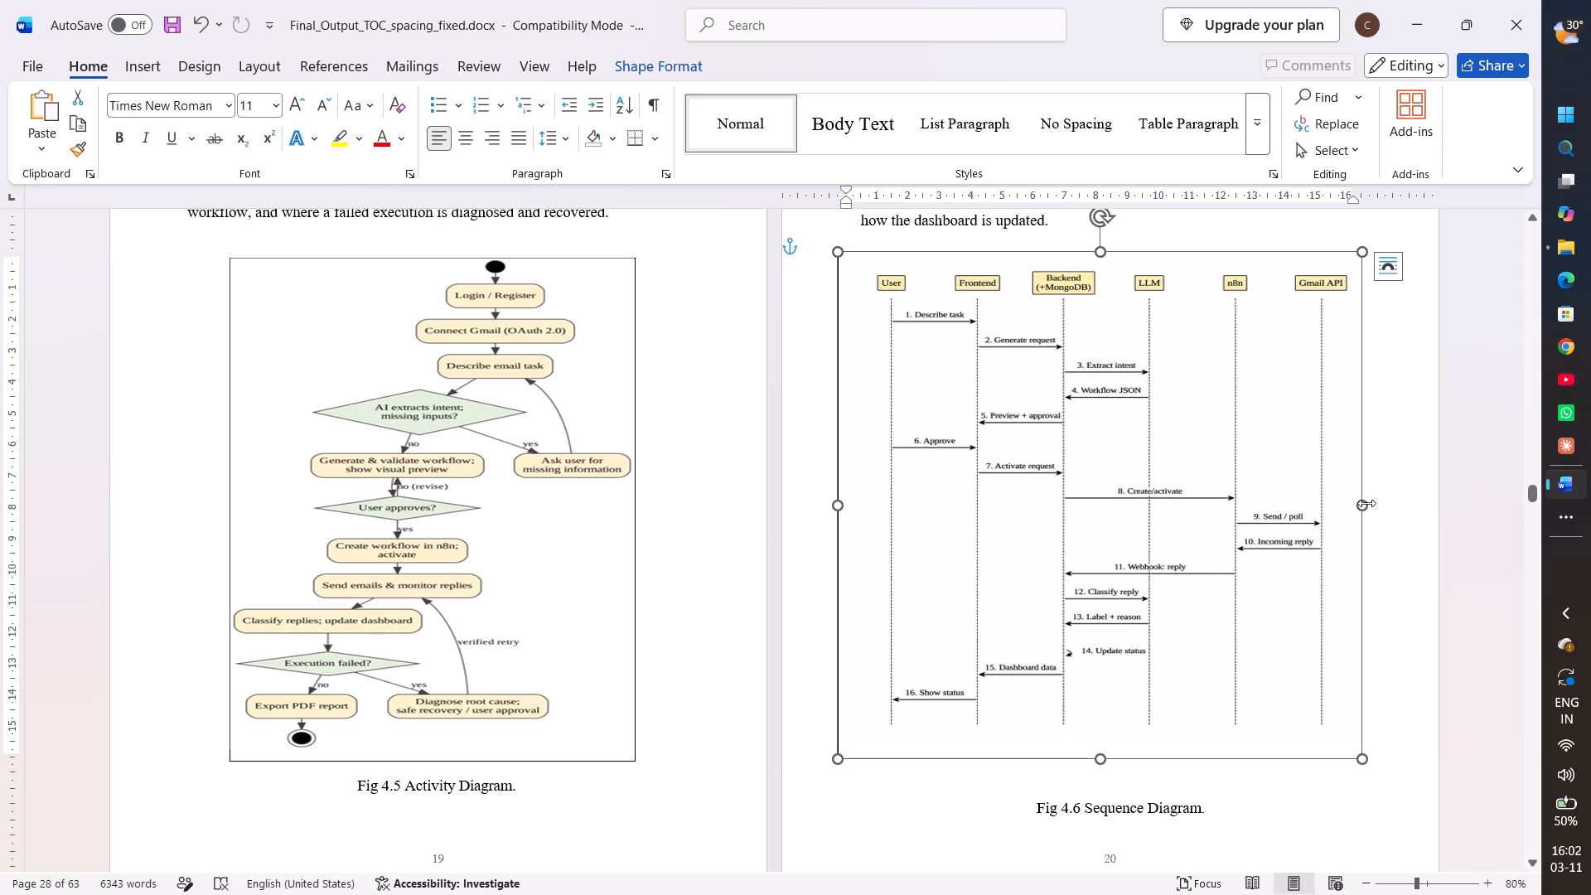
drag(1366, 503, 1376, 503)
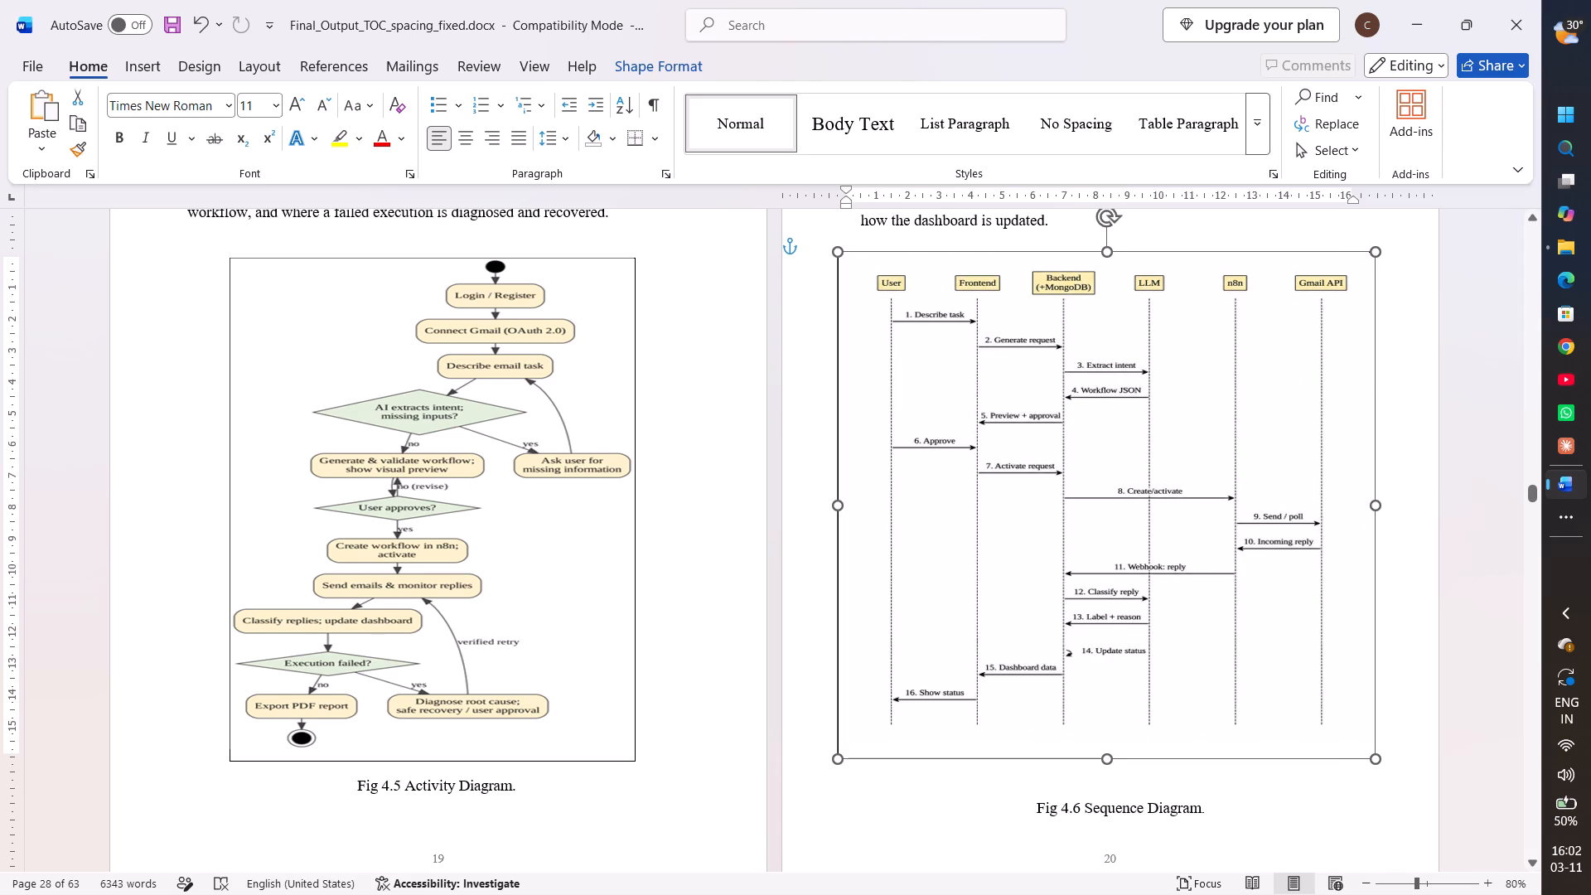
drag(1376, 503, 1384, 504)
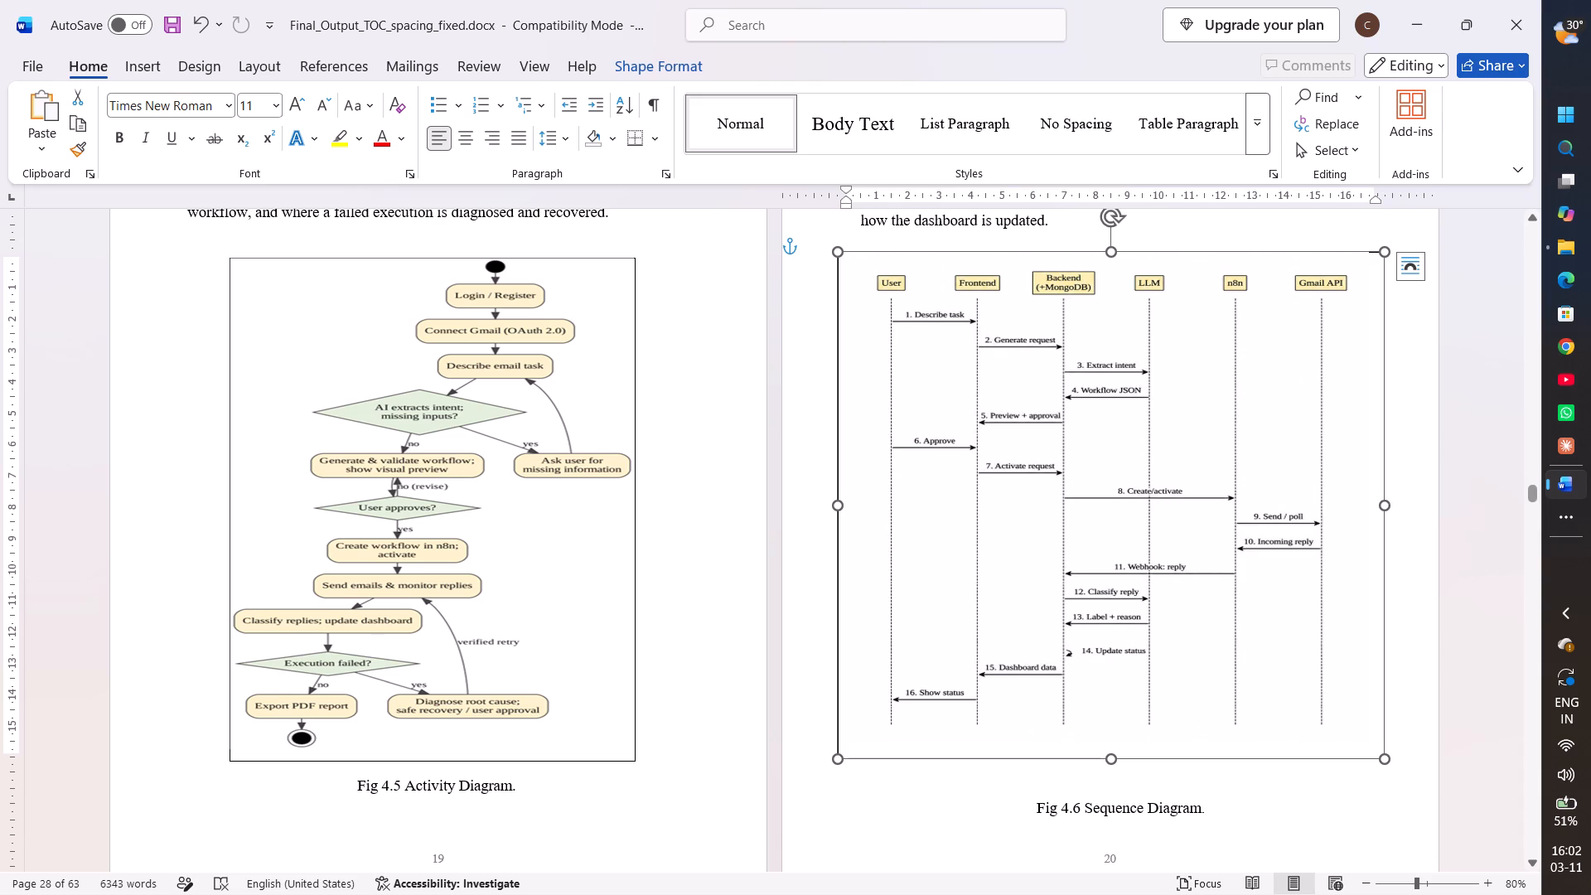
Delete the spaces and the blank line before the "Fig 4.6 Sequence Diagram" caption so it sits directly beneath the frame.
click(1030, 805)
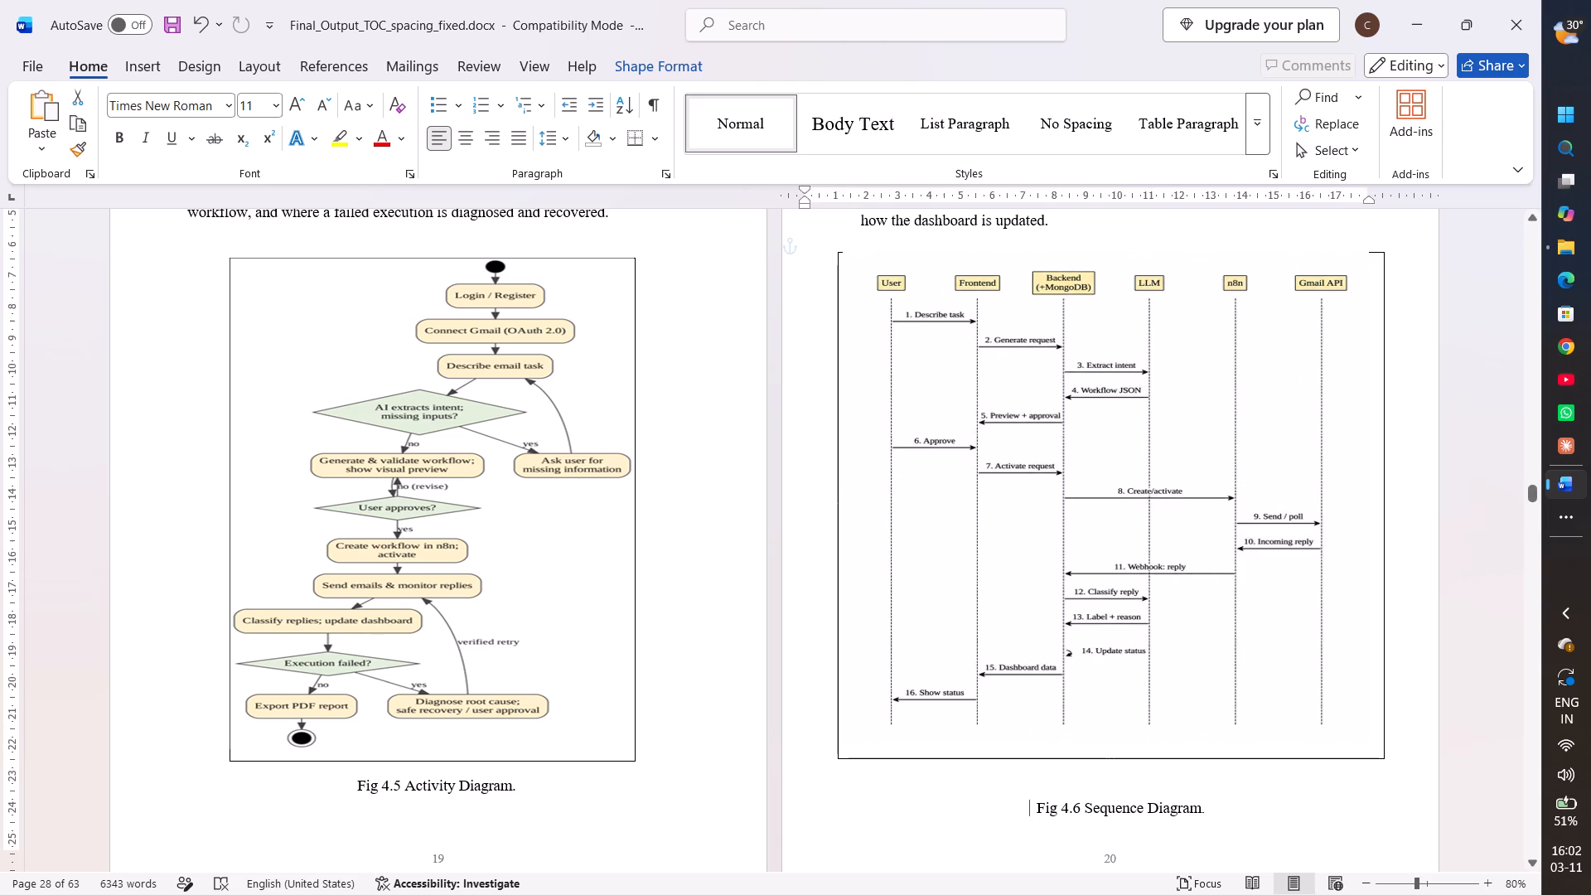
key(BackSpace)
key(BackSpace)
key(BackSpace)
key(BackSpace)
key(BackSpace)
key(BackSpace)
key(BackSpace)
key(BackSpace)
key(BackSpace)
key(BackSpace)
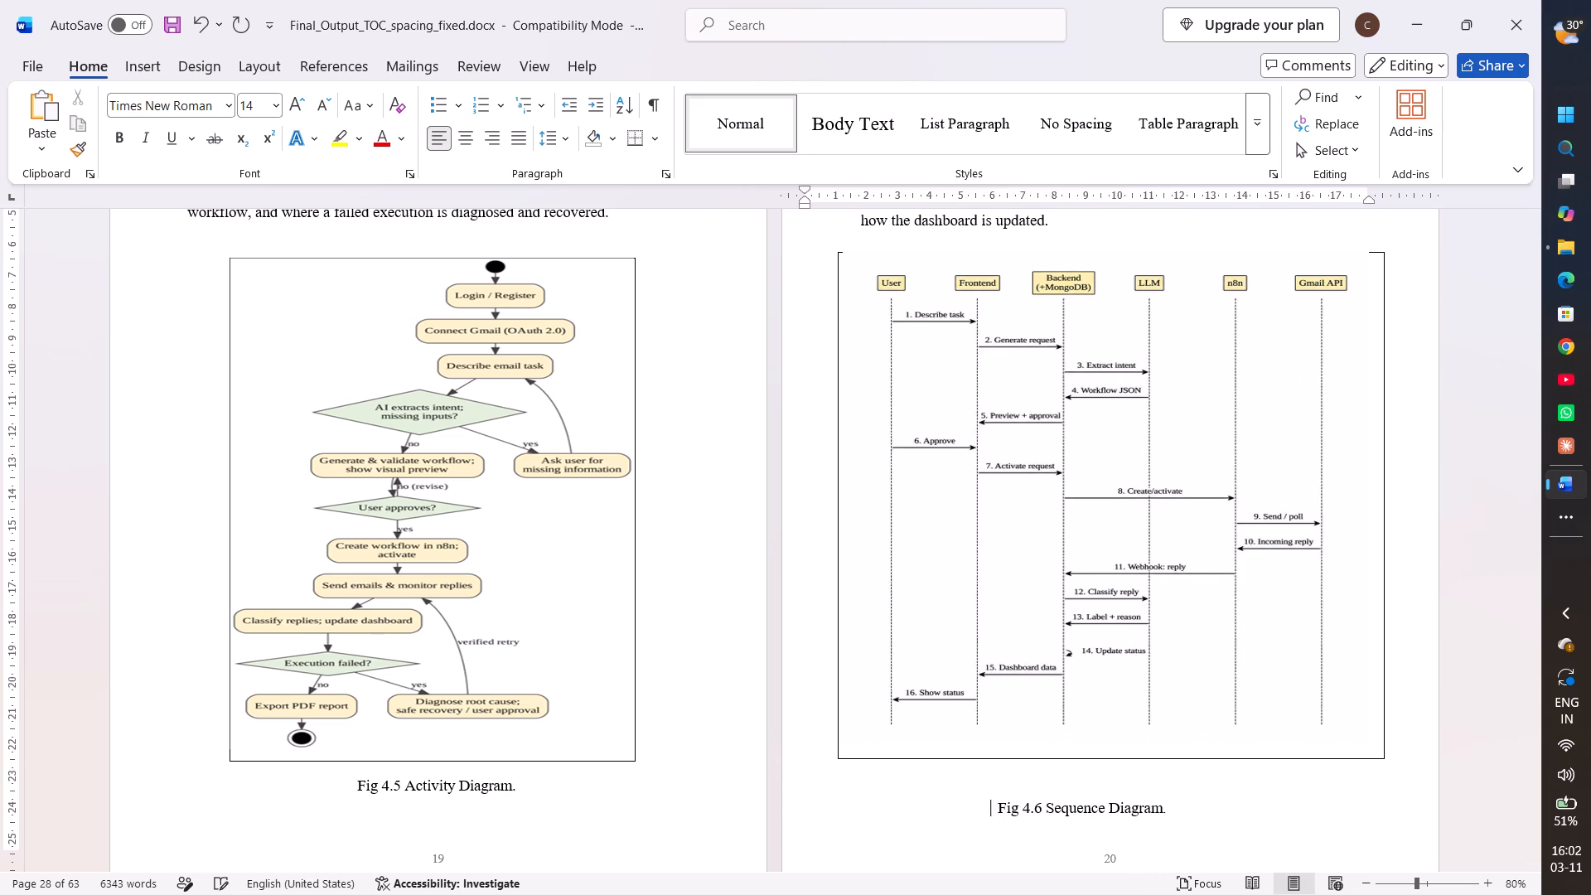
key(BackSpace)
key(BackSpace)
key(BackSpace)
key(BackSpace)
key(BackSpace)
key(BackSpace)
key(BackSpace)
key(BackSpace)
key(BackSpace)
key(BackSpace)
key(BackSpace)
key(BackSpace)
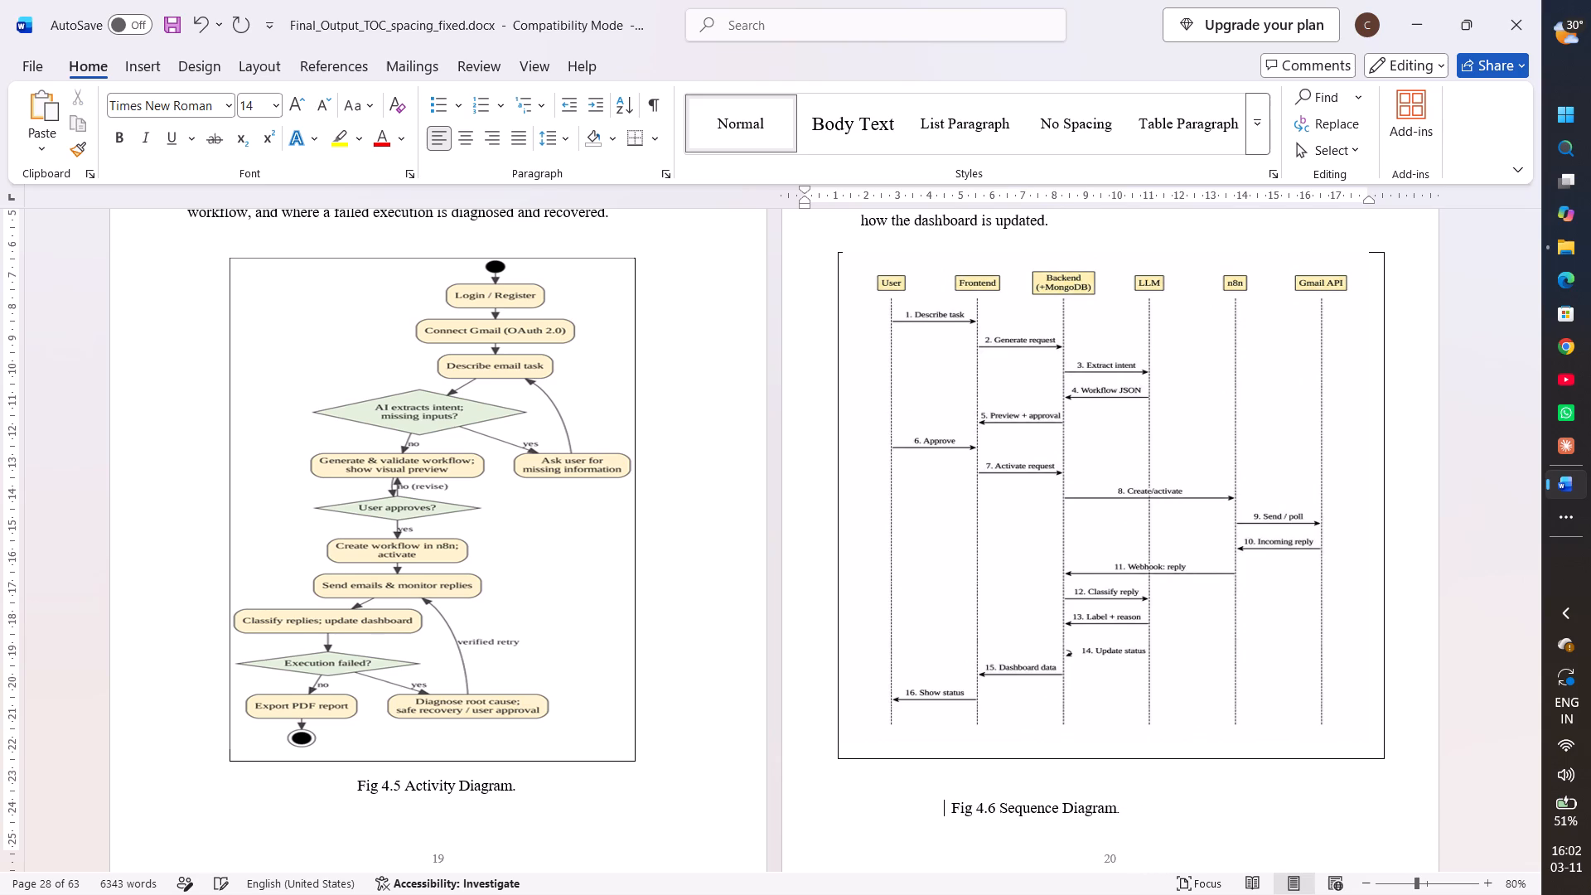
key(BackSpace)
key(BackSpace)
key(BackSpace)
key(BackSpace)
key(BackSpace)
key(BackSpace)
key(BackSpace)
key(BackSpace)
key(BackSpace)
key(BackSpace)
key(BackSpace)
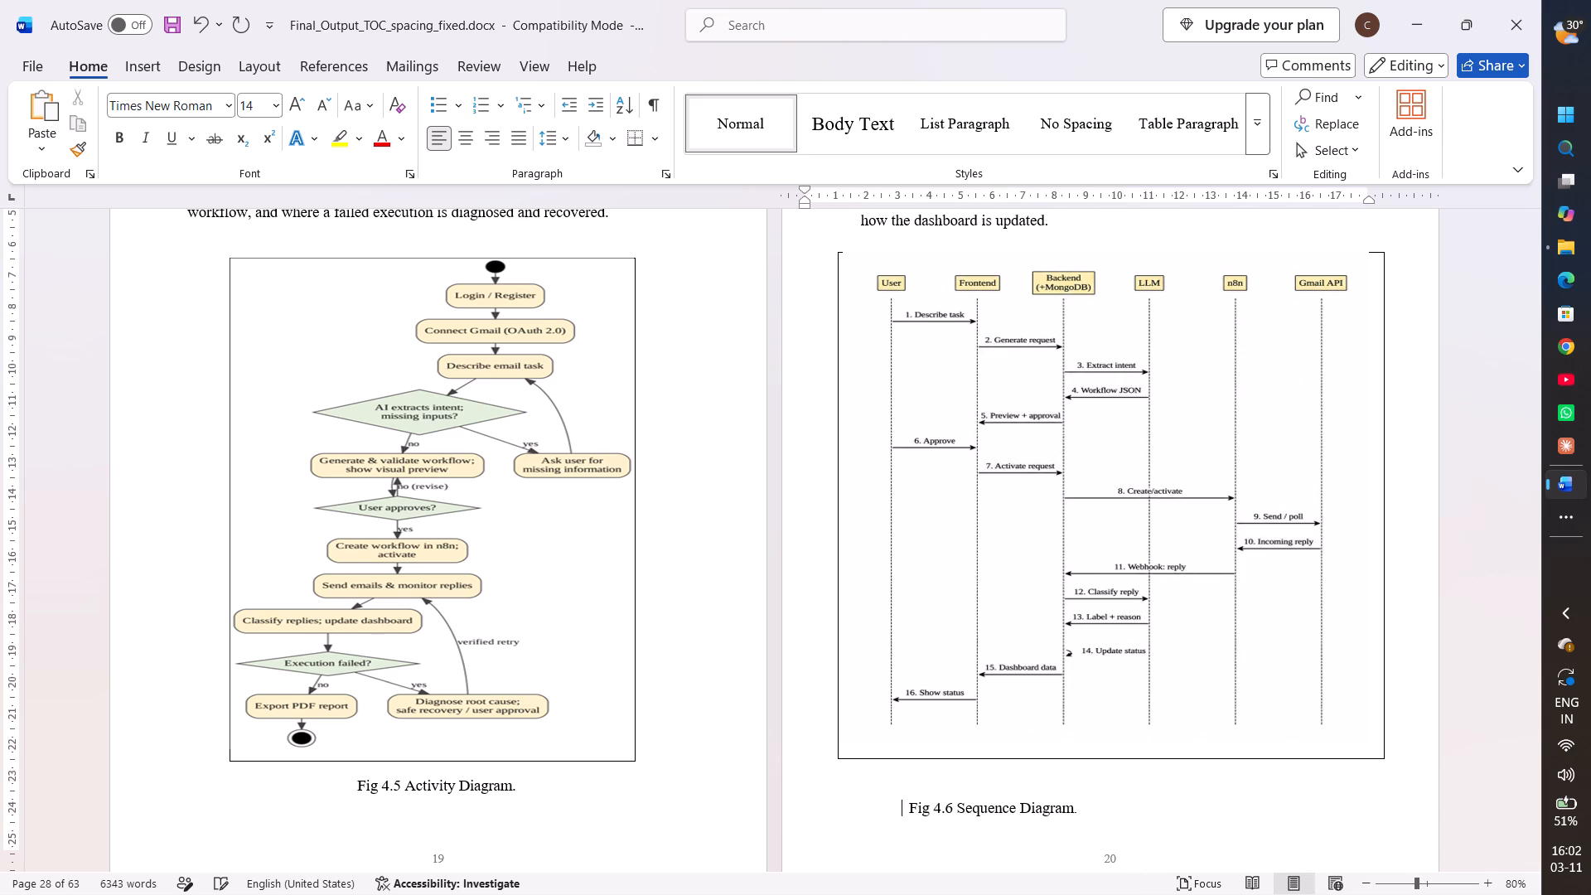
key(BackSpace)
key(BackSpace)
key(BackSpace)
key(BackSpace)
key(BackSpace)
key(BackSpace)
key(BackSpace)
key(BackSpace)
key(BackSpace)
key(BackSpace)
key(BackSpace)
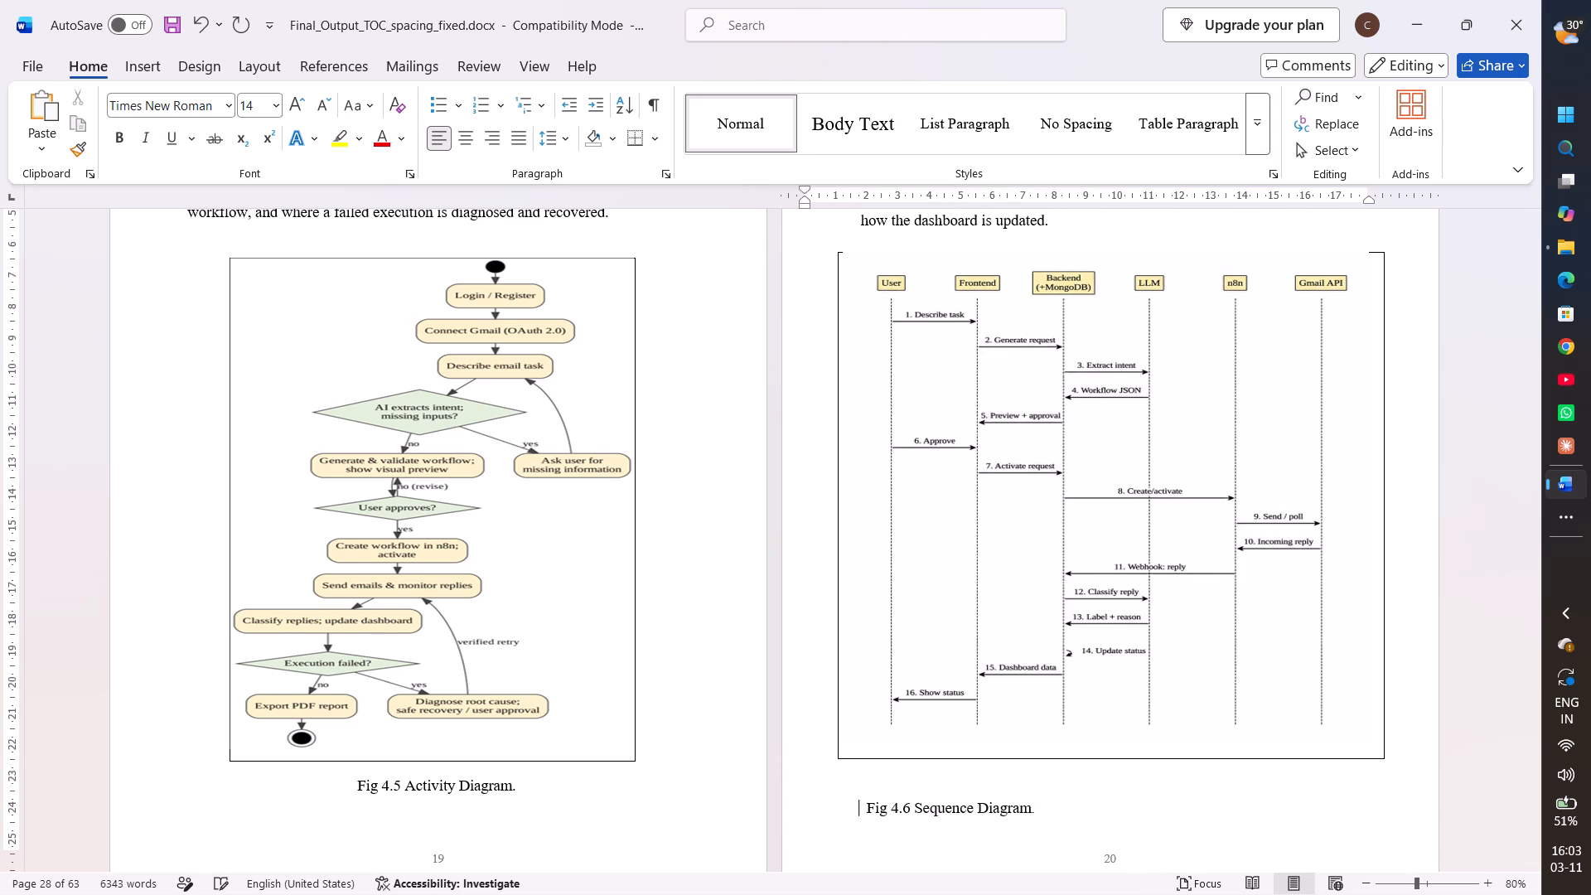
key(BackSpace)
key(BackSpace)
key(BackSpace)
key(BackSpace)
key(BackSpace)
key(BackSpace)
key(BackSpace)
key(BackSpace)
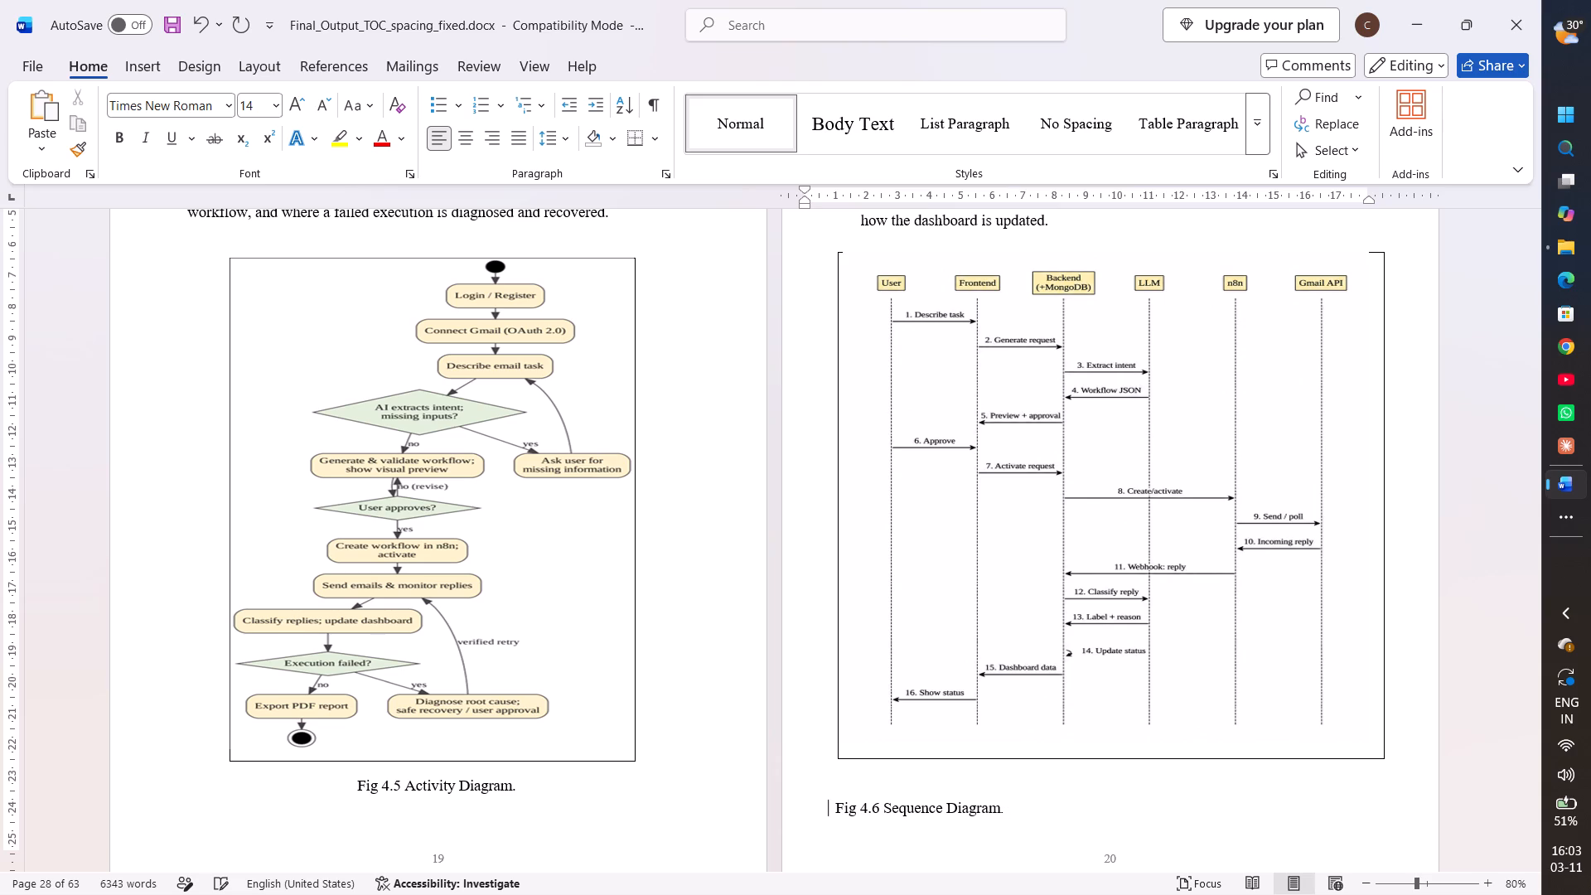
key(BackSpace)
key(BackSpace)
key(BackSpace)
key(BackSpace)
key(BackSpace)
key(BackSpace)
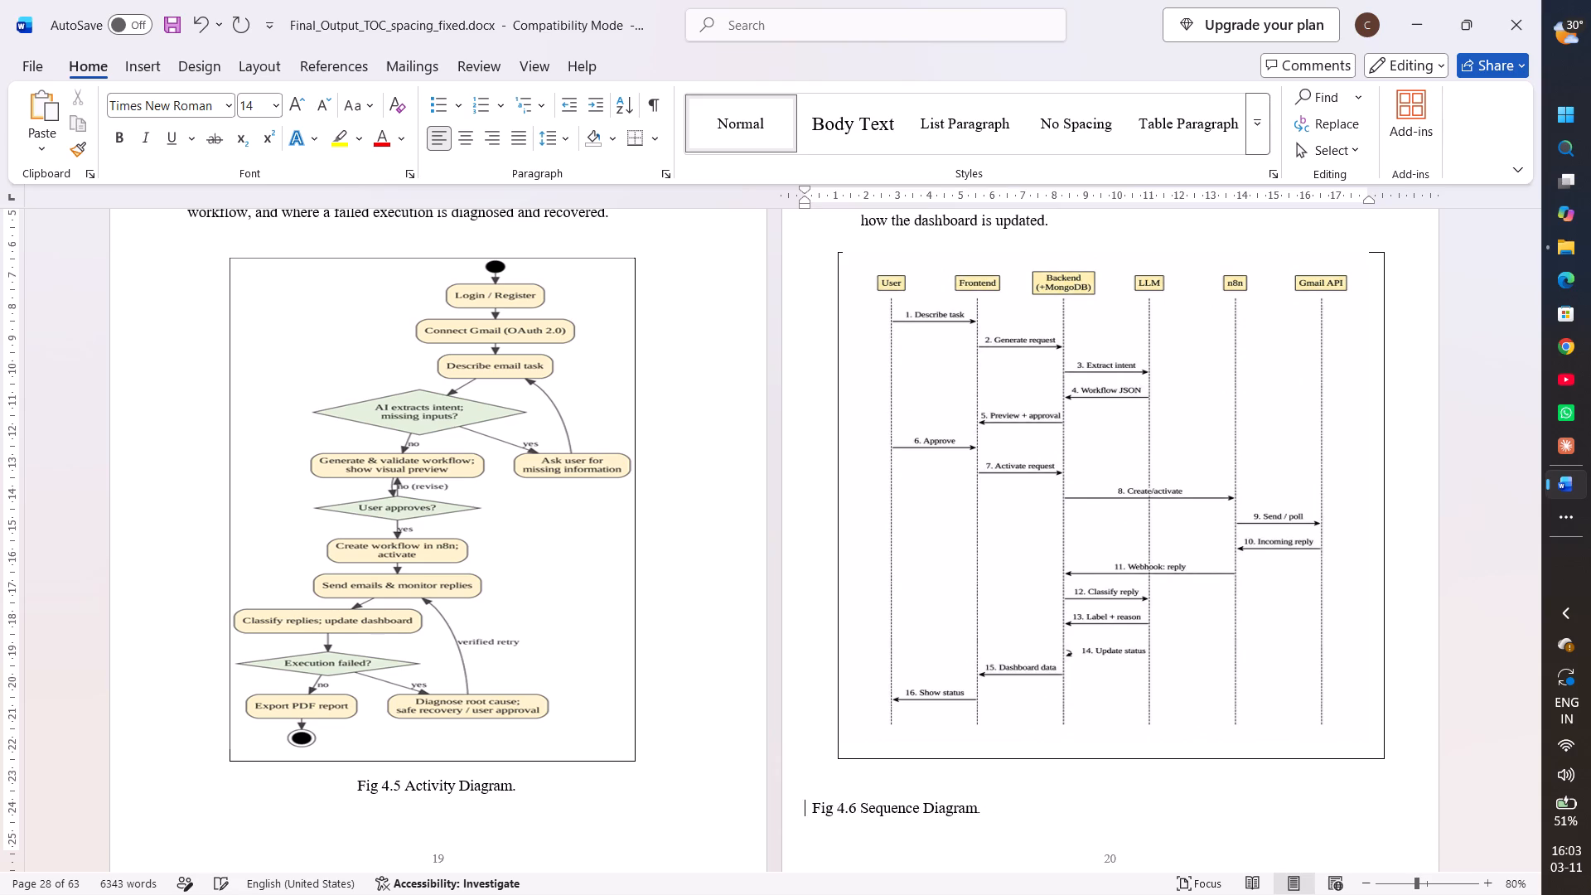
key(BackSpace)
key(BackSpace)
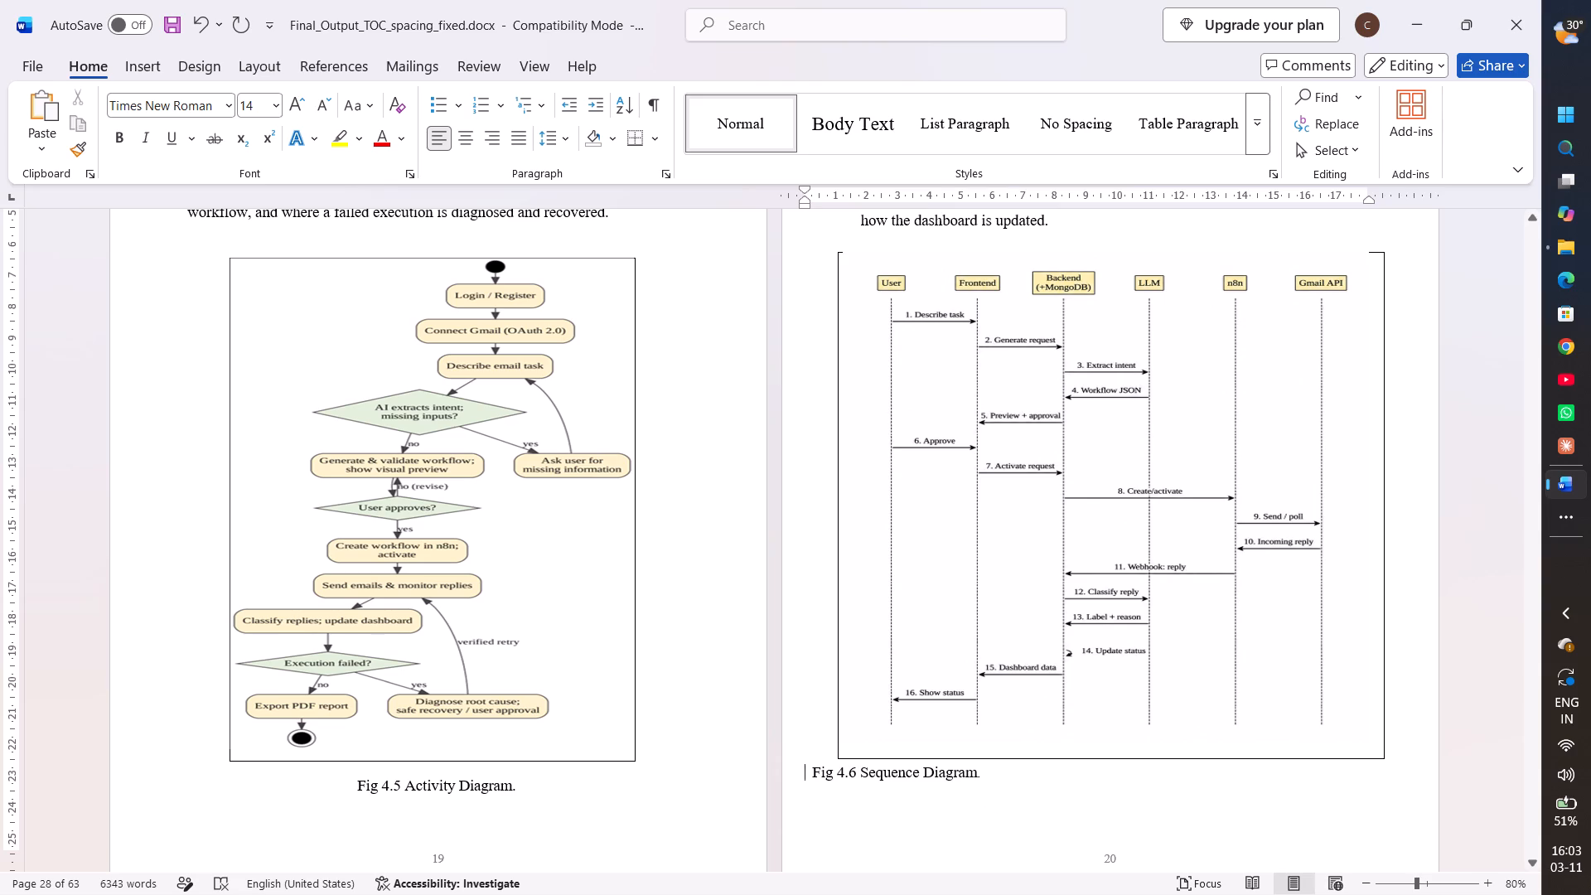
Raise the bottom edge of the sequence diagram's frame slightly to leave a gap above the caption.
click(1172, 744)
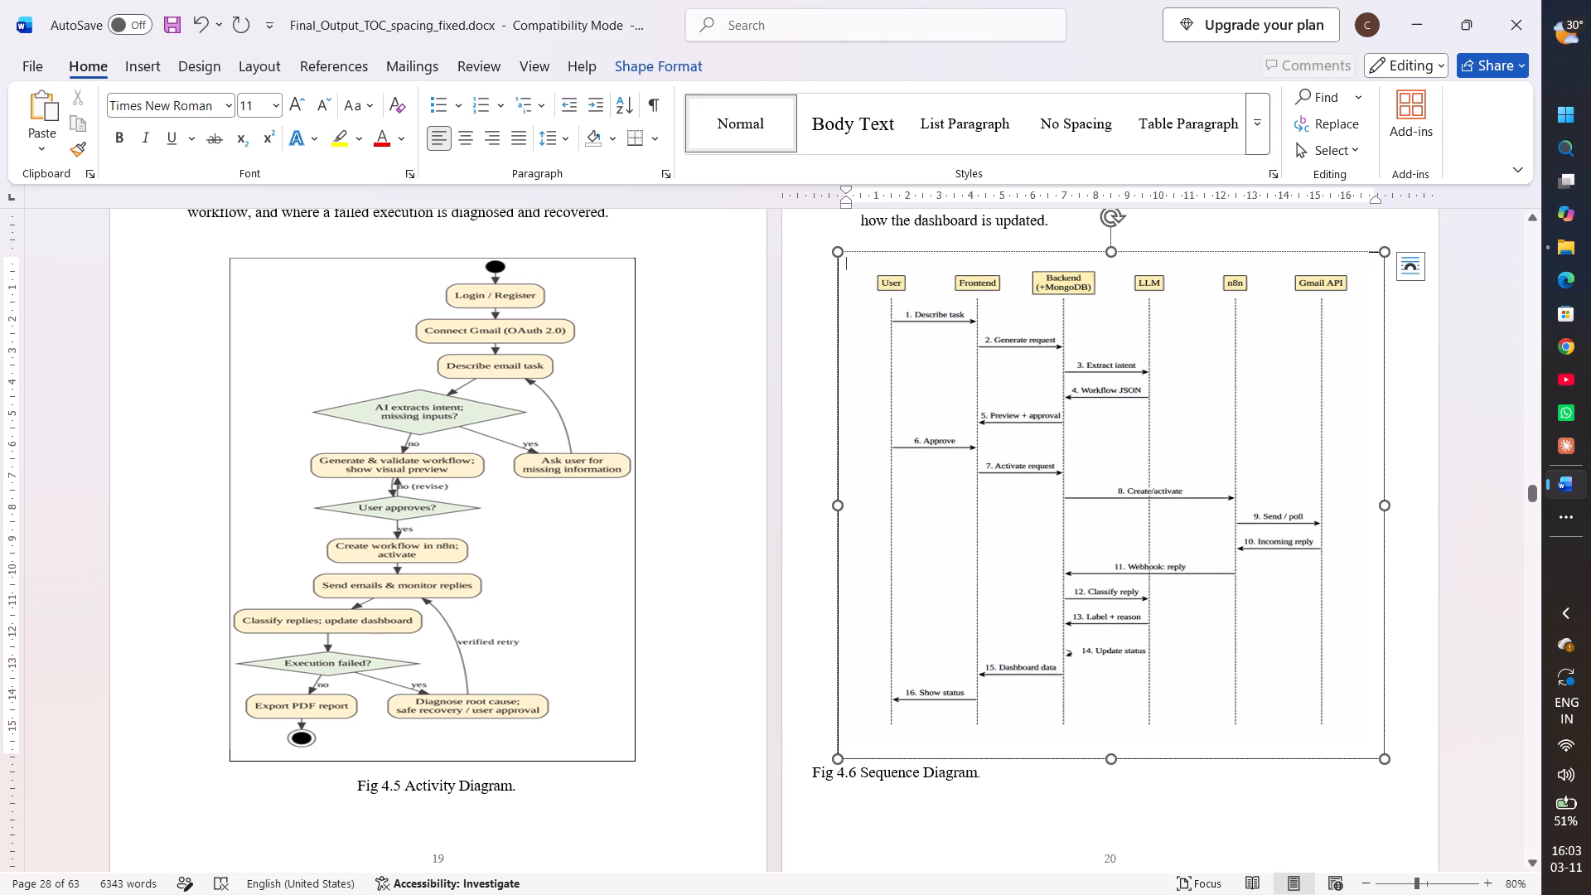
click(1110, 756)
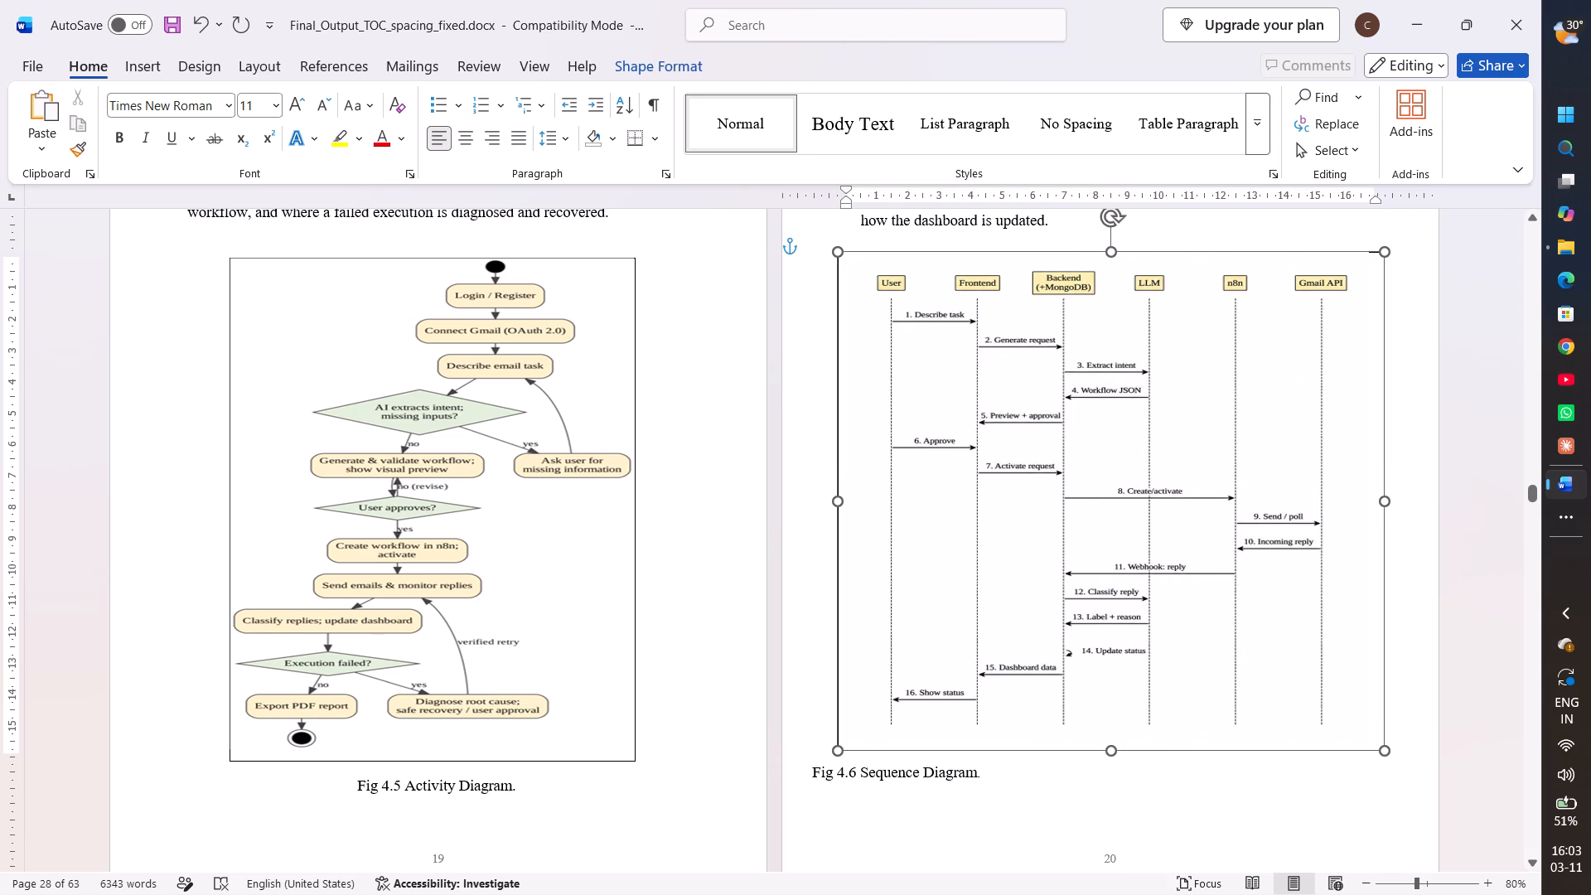
Insert spaces before the "Fig 4.6 Sequence Diagram" caption to centre it beneath the diagram.
click(811, 779)
key(space)
key(space)
key(space)
key(space)
key(space)
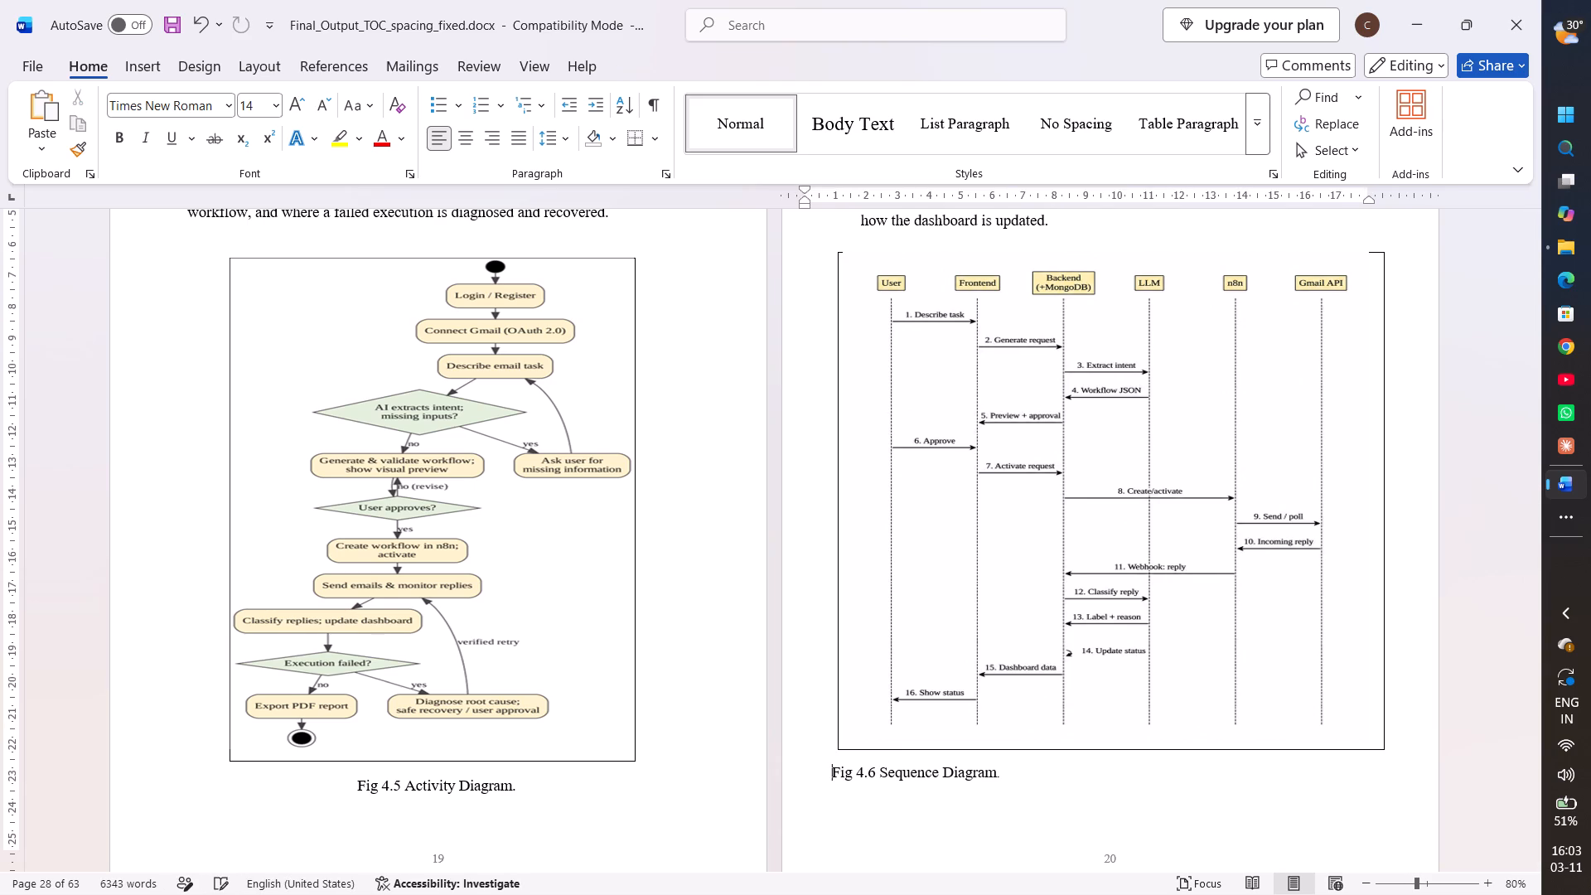
key(space)
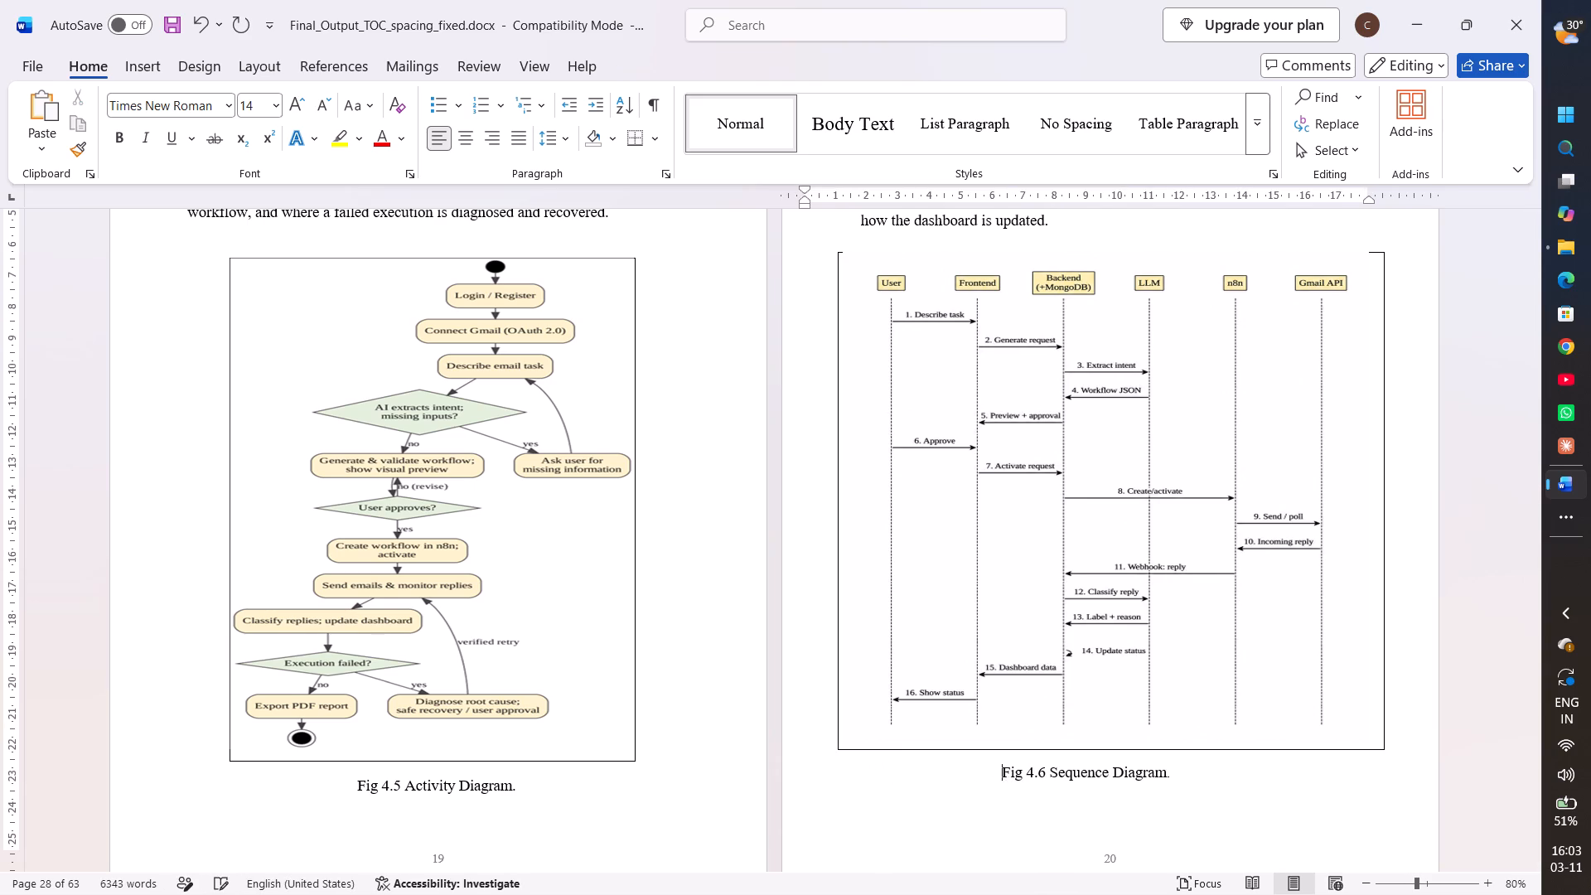
key(space)
key(space)
key(space)
key(space)
key(space)
key(space)
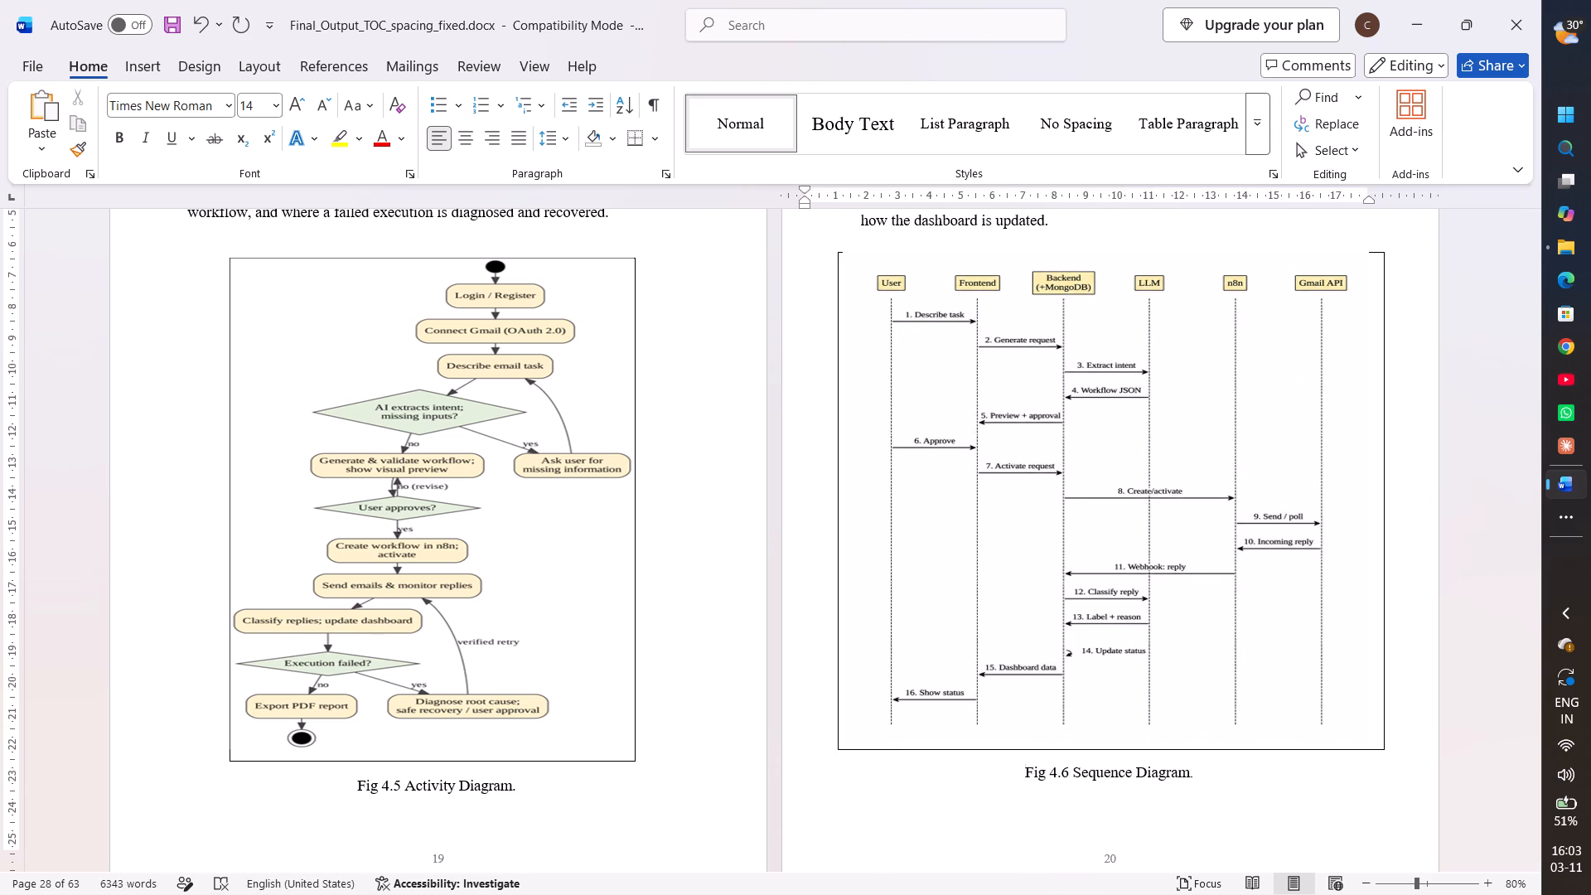
Extend the top edge of the sequence diagram's frame upward so its border clears the picture, and deselect the frame.
scroll(965, 679, up, 1)
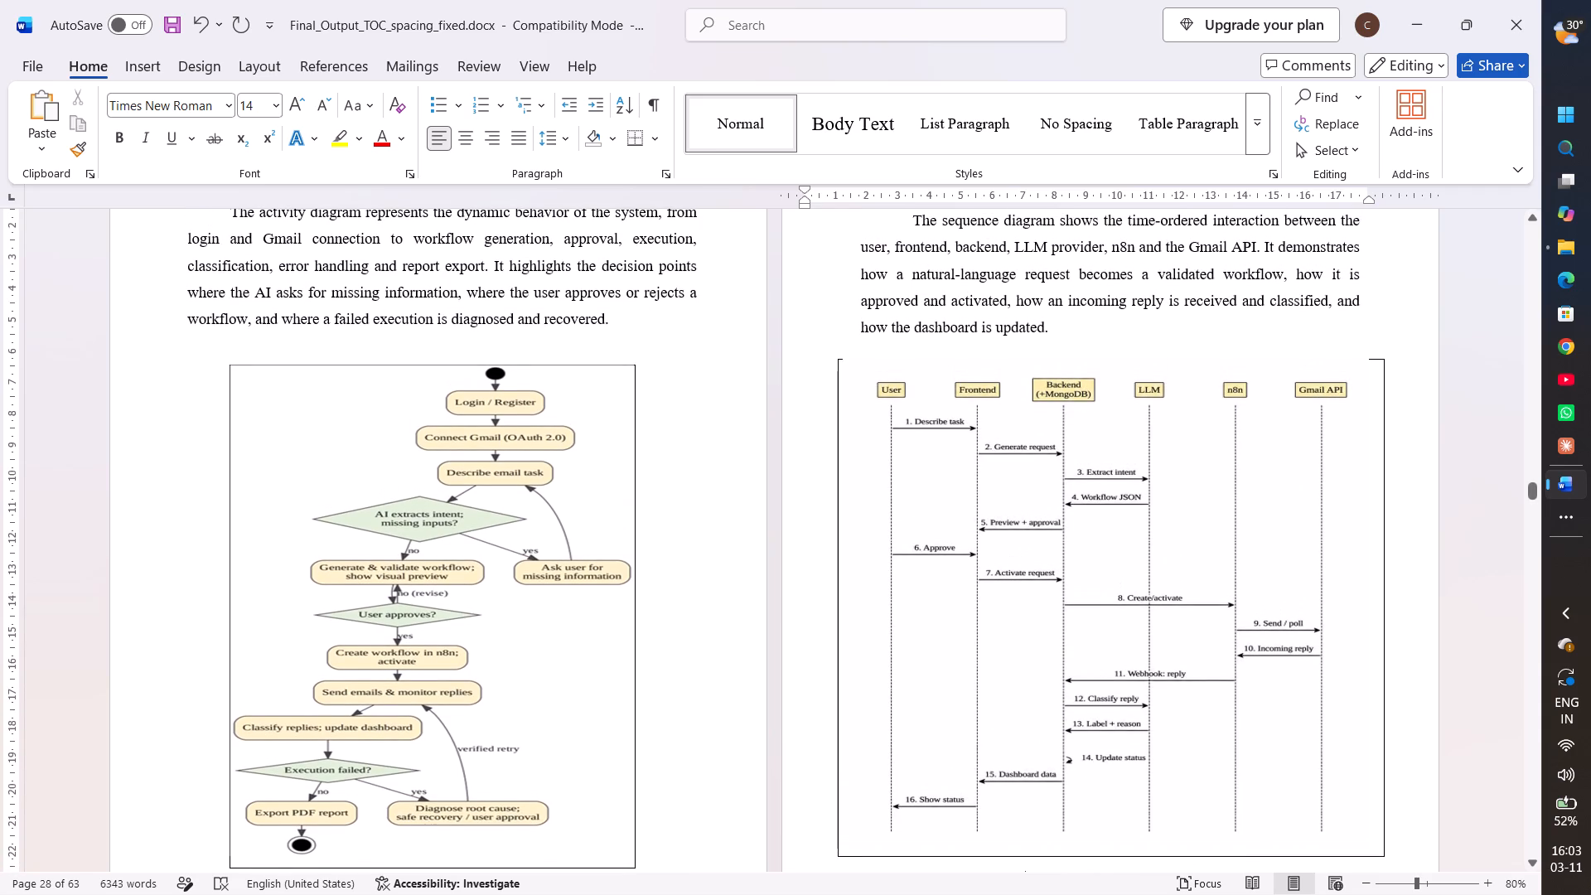
click(1372, 414)
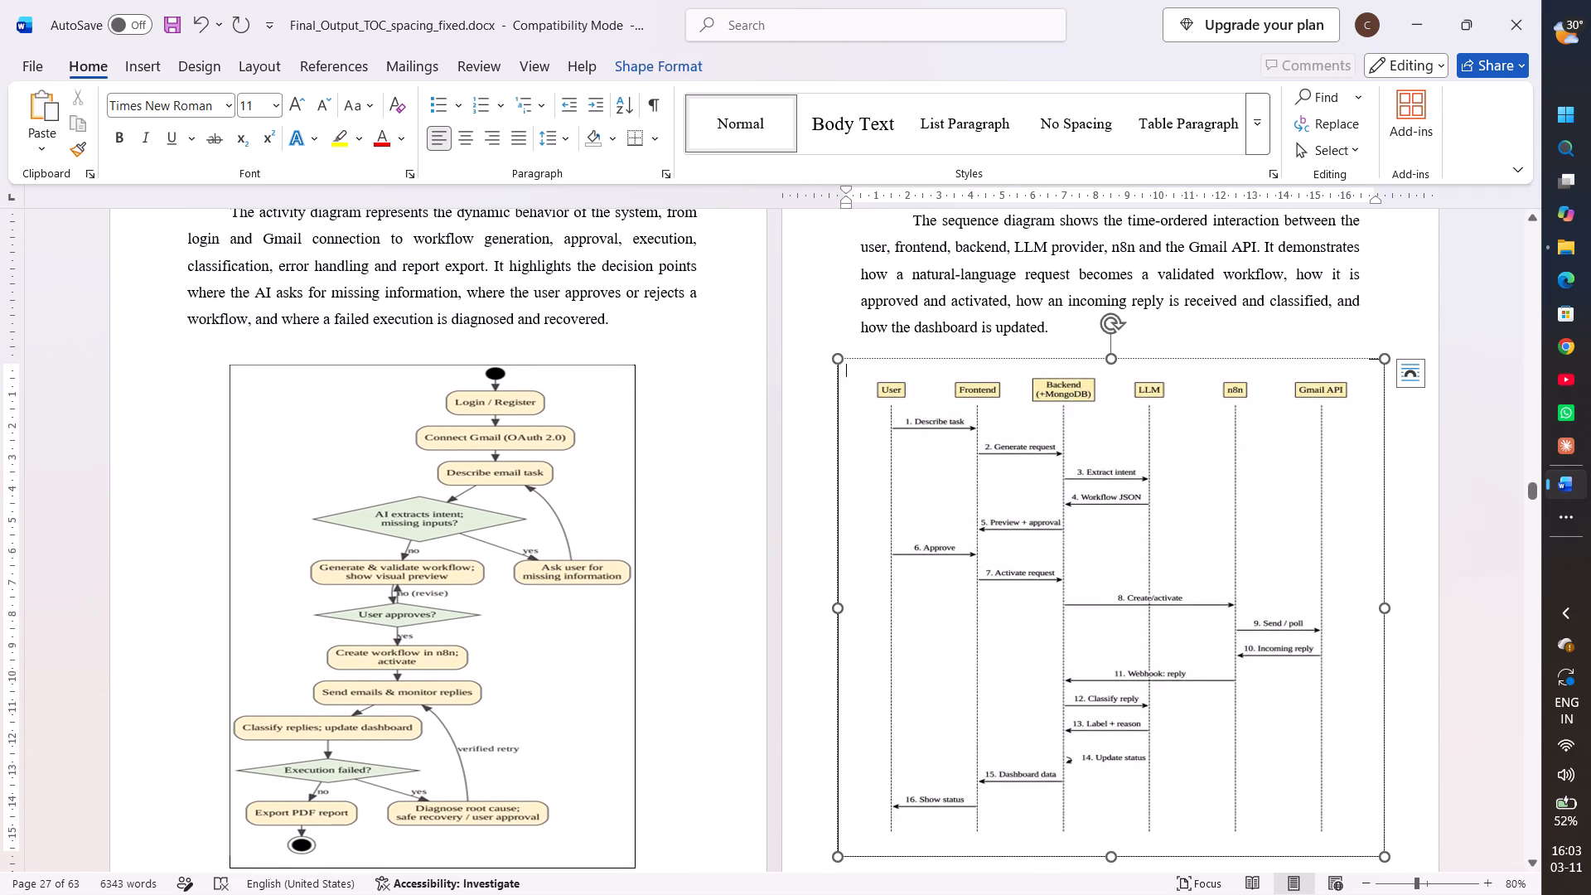
click(1107, 355)
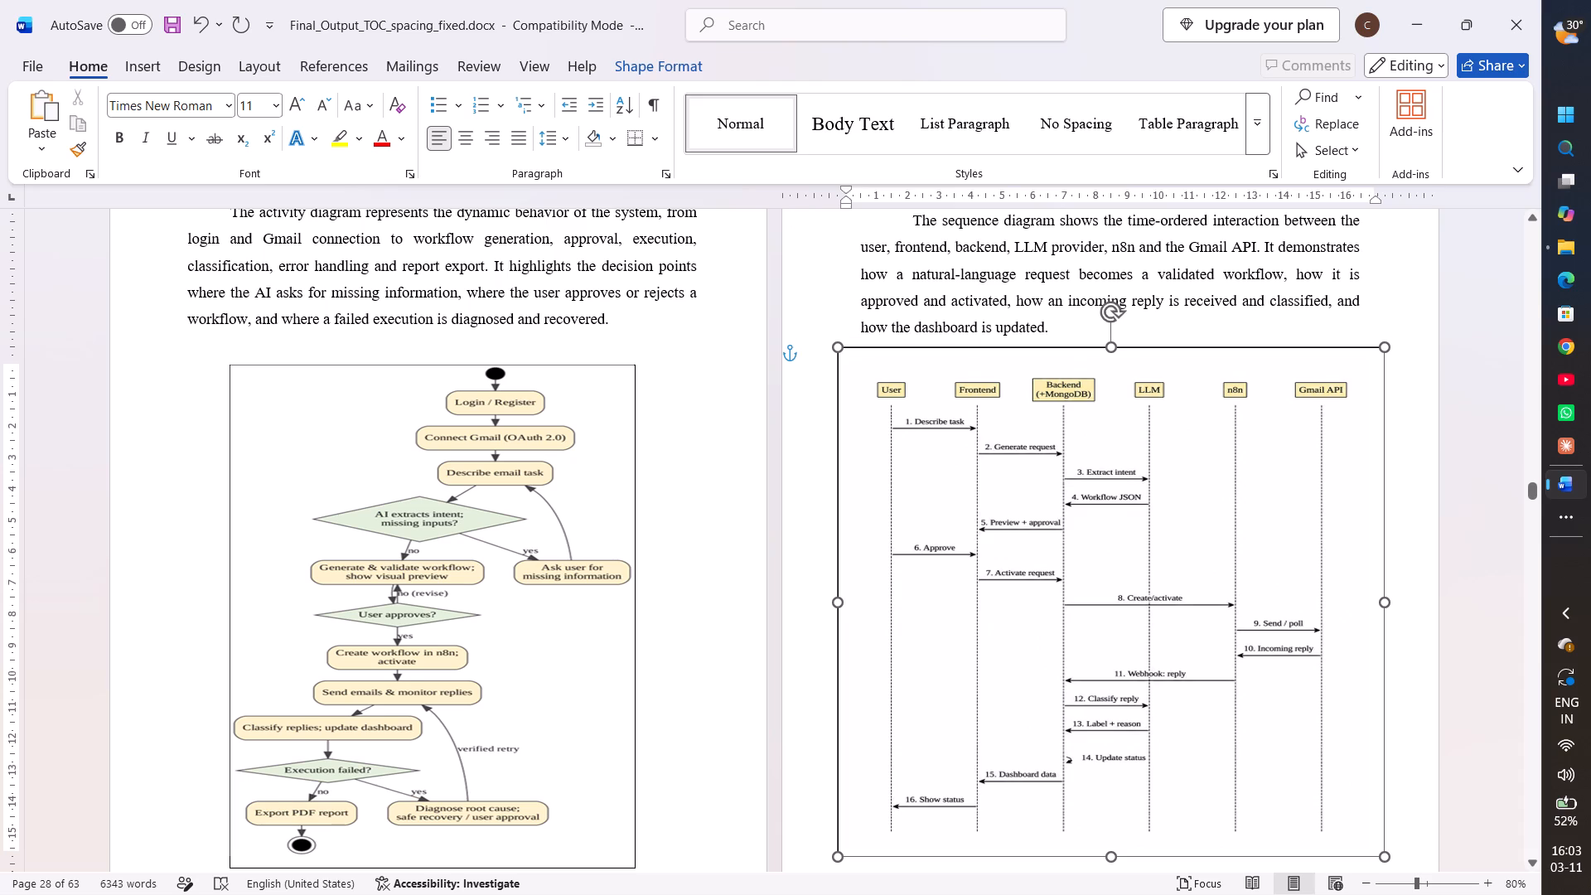
click(1490, 537)
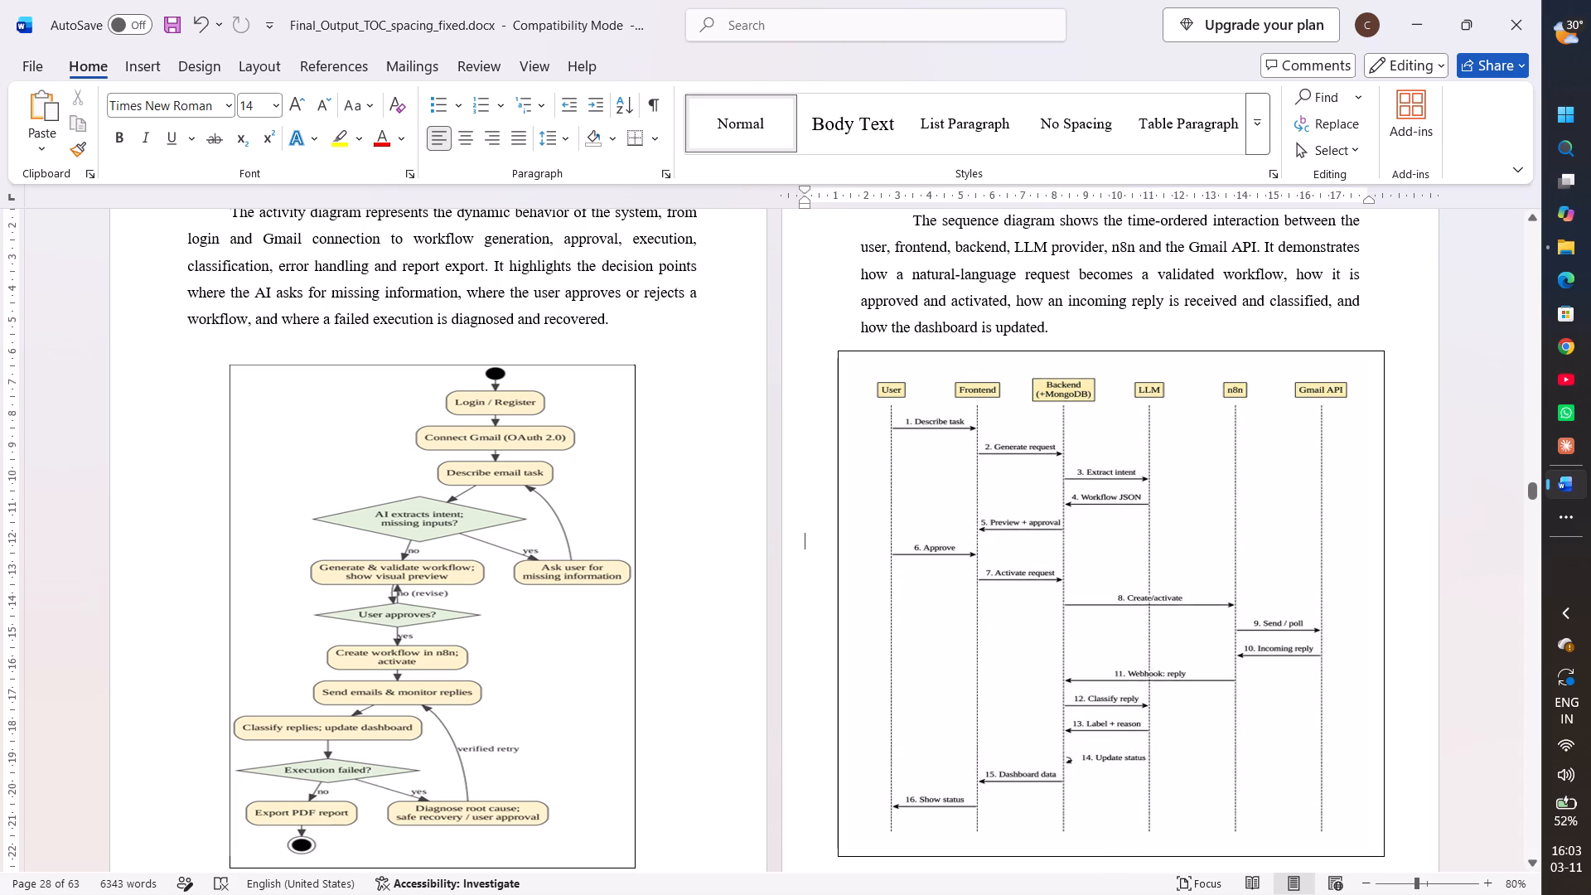
Save the report document.
key(ctrl+s)
Copy all four bullet points under heading 5.2.1 Email Sending and Response Tracking Module in Chapter 5.
scroll(1490, 537, down, 2)
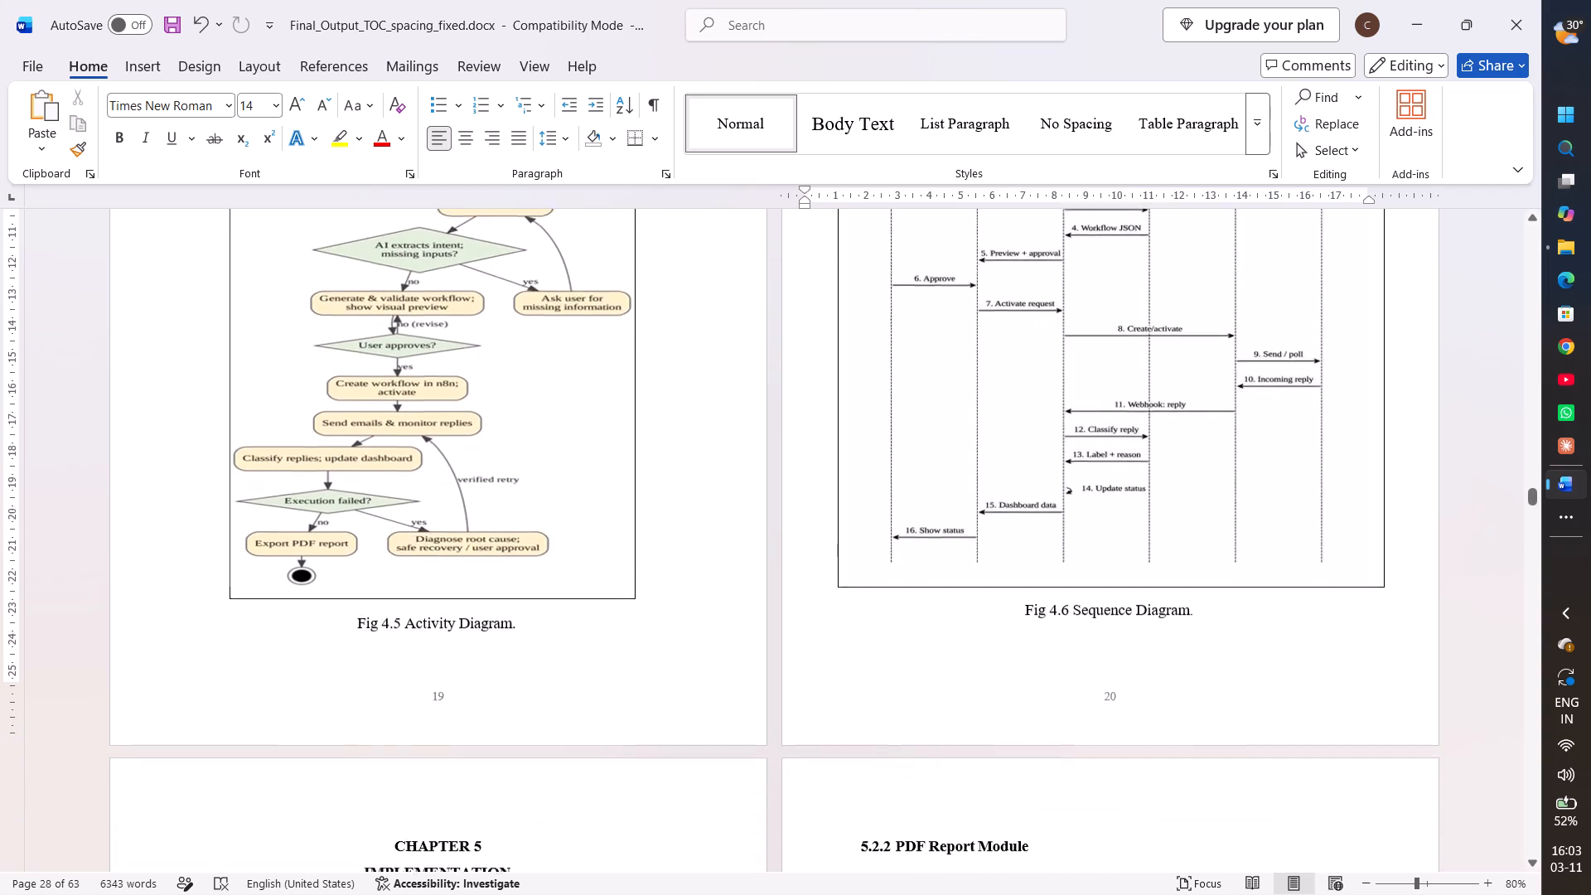
scroll(1490, 537, down, 3)
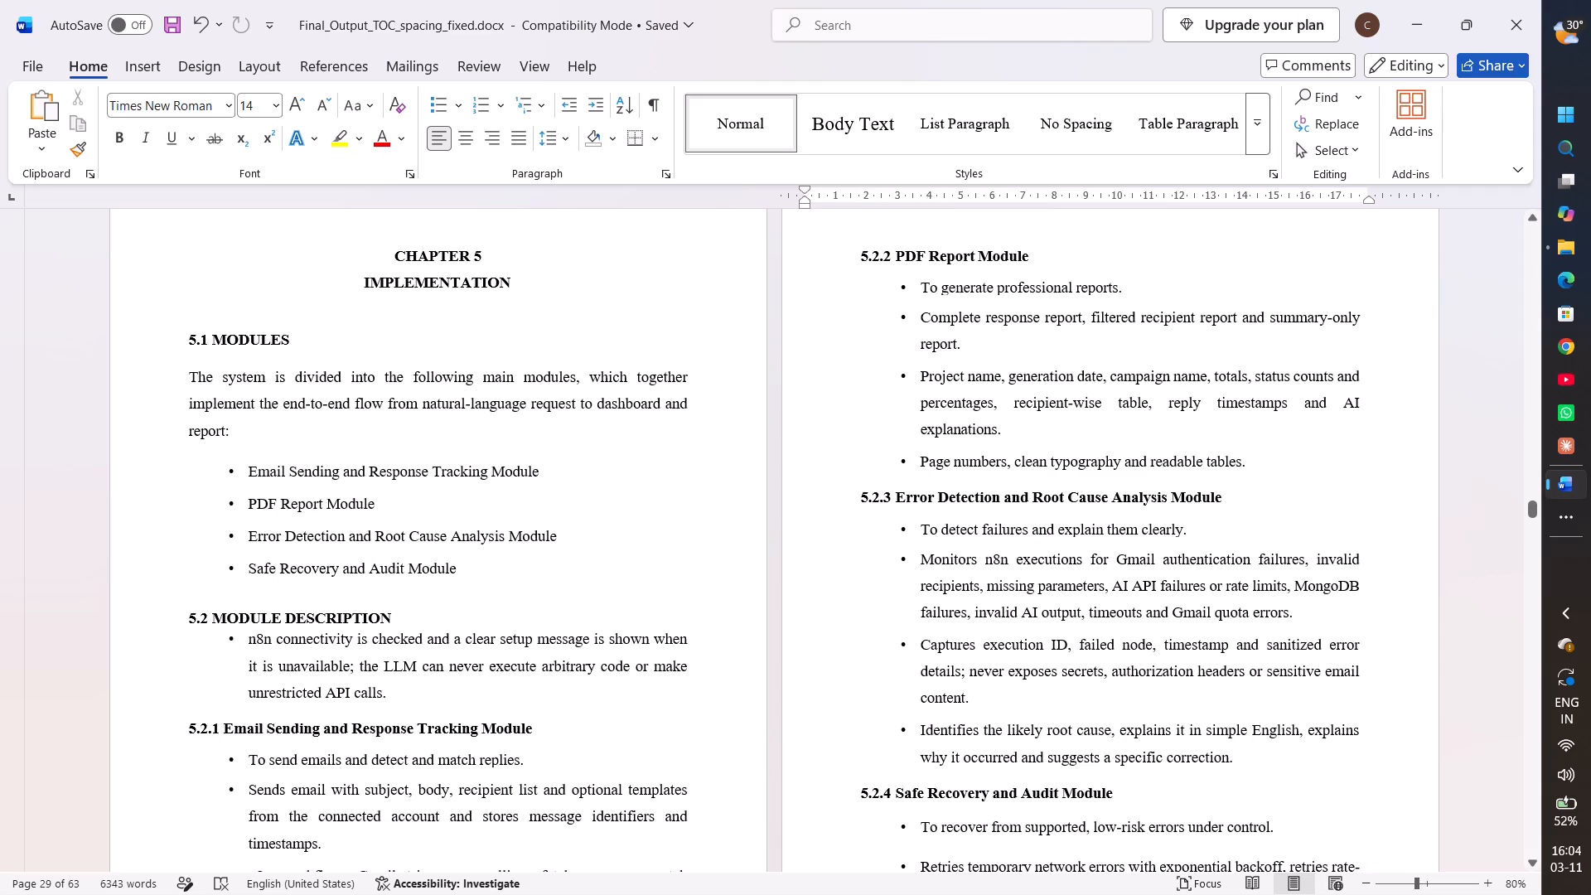
scroll(693, 633, down, 1)
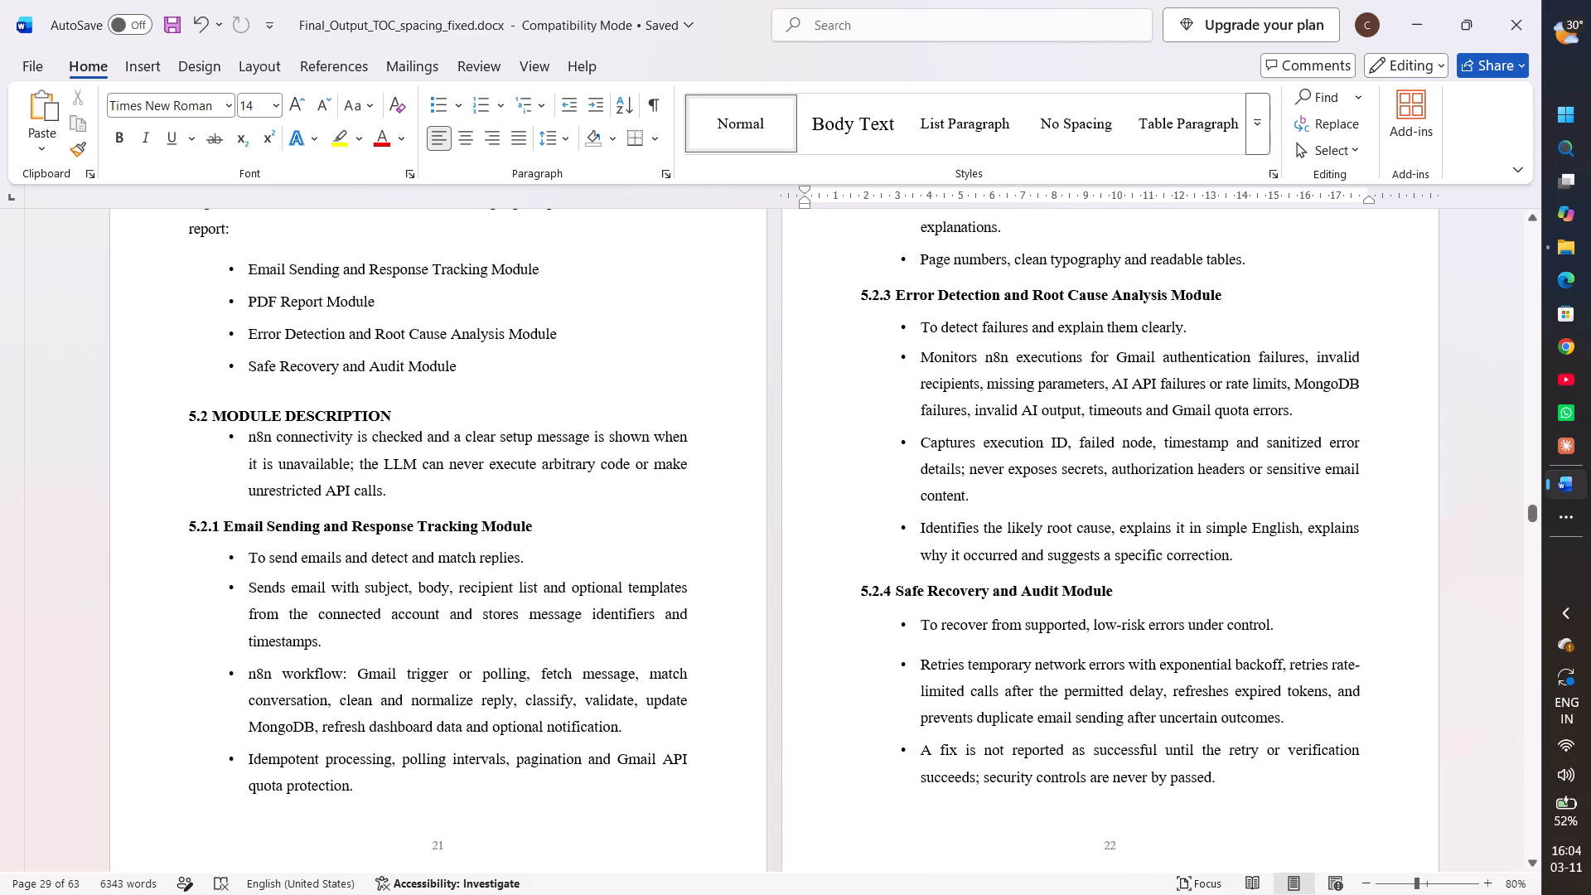
drag(243, 555, 298, 620)
drag(298, 620, 376, 786)
key(ctrl+c)
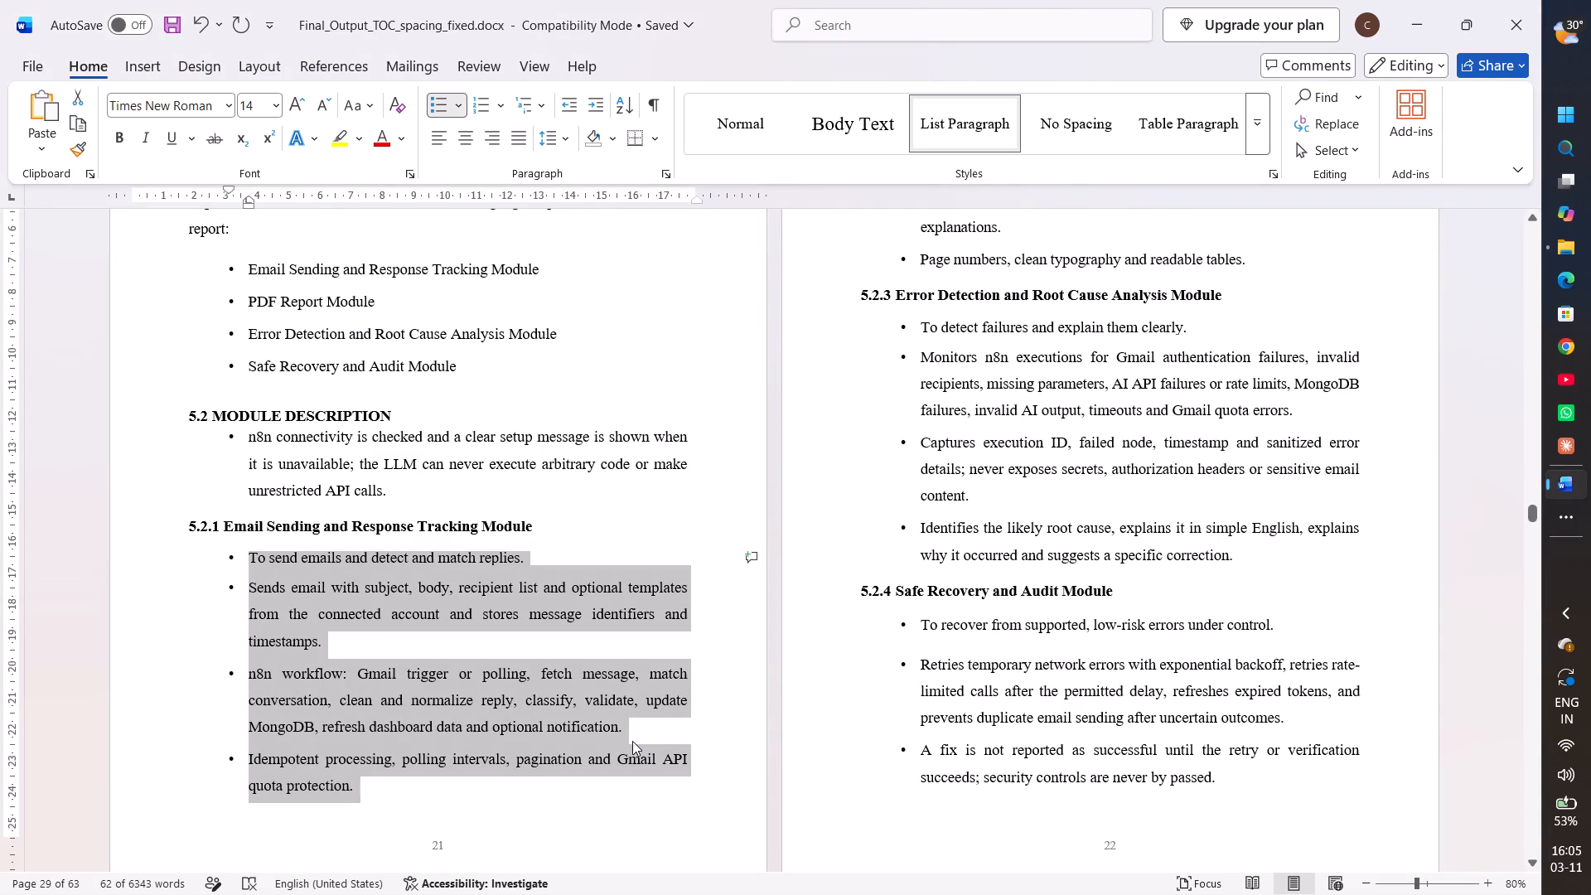
key(ctrl+v)
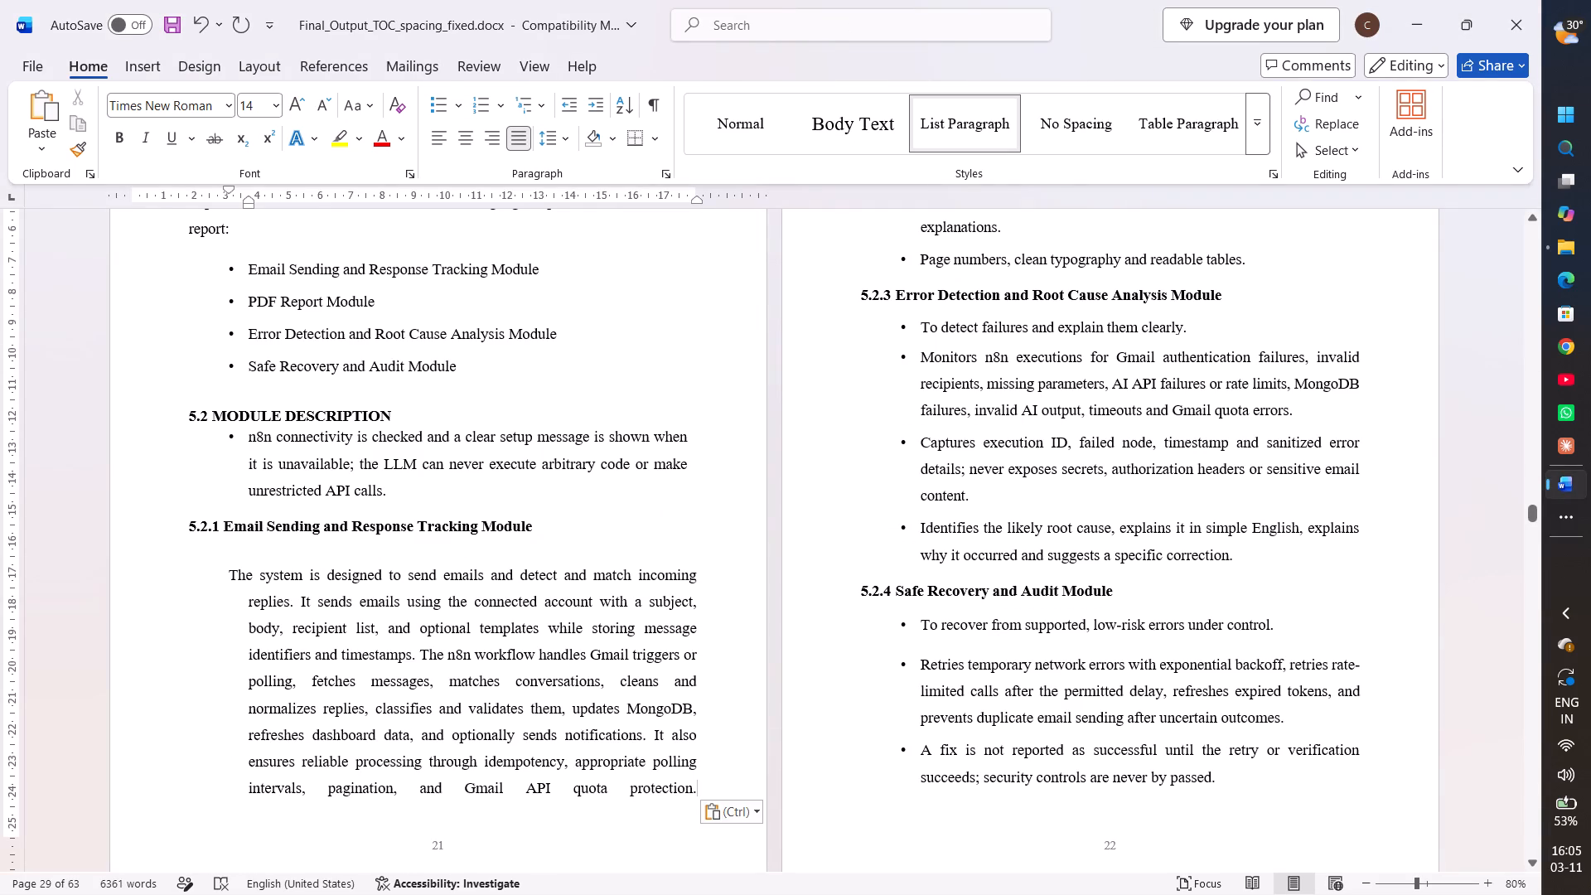
Apply 1.5 line spacing to the whole pasted paragraph under heading 5.2.1.
drag(222, 576, 675, 794)
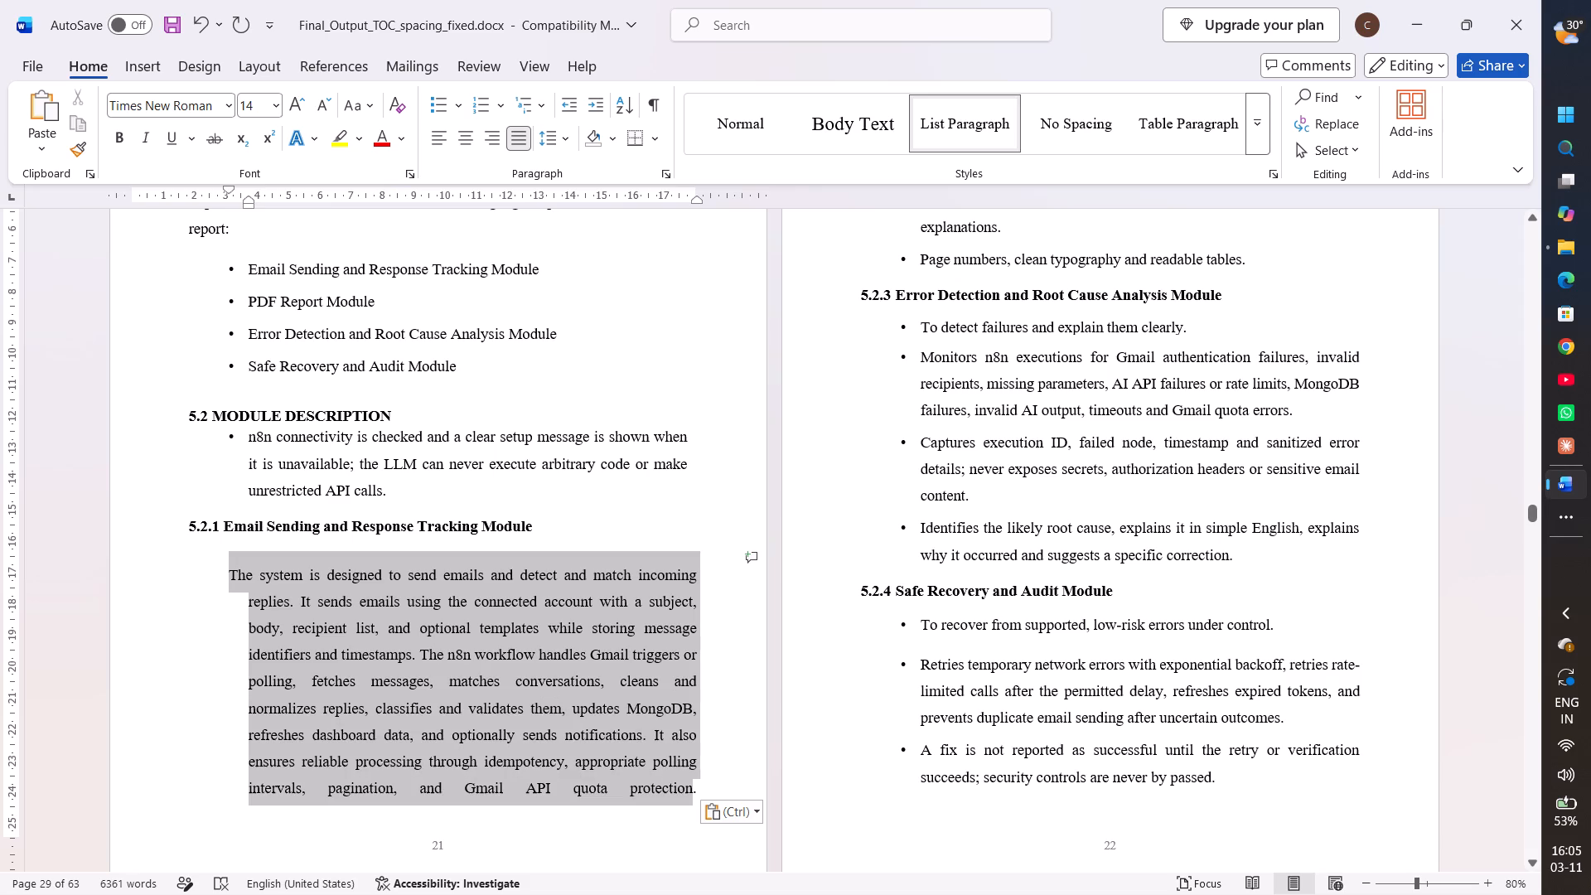
drag(675, 794, 699, 787)
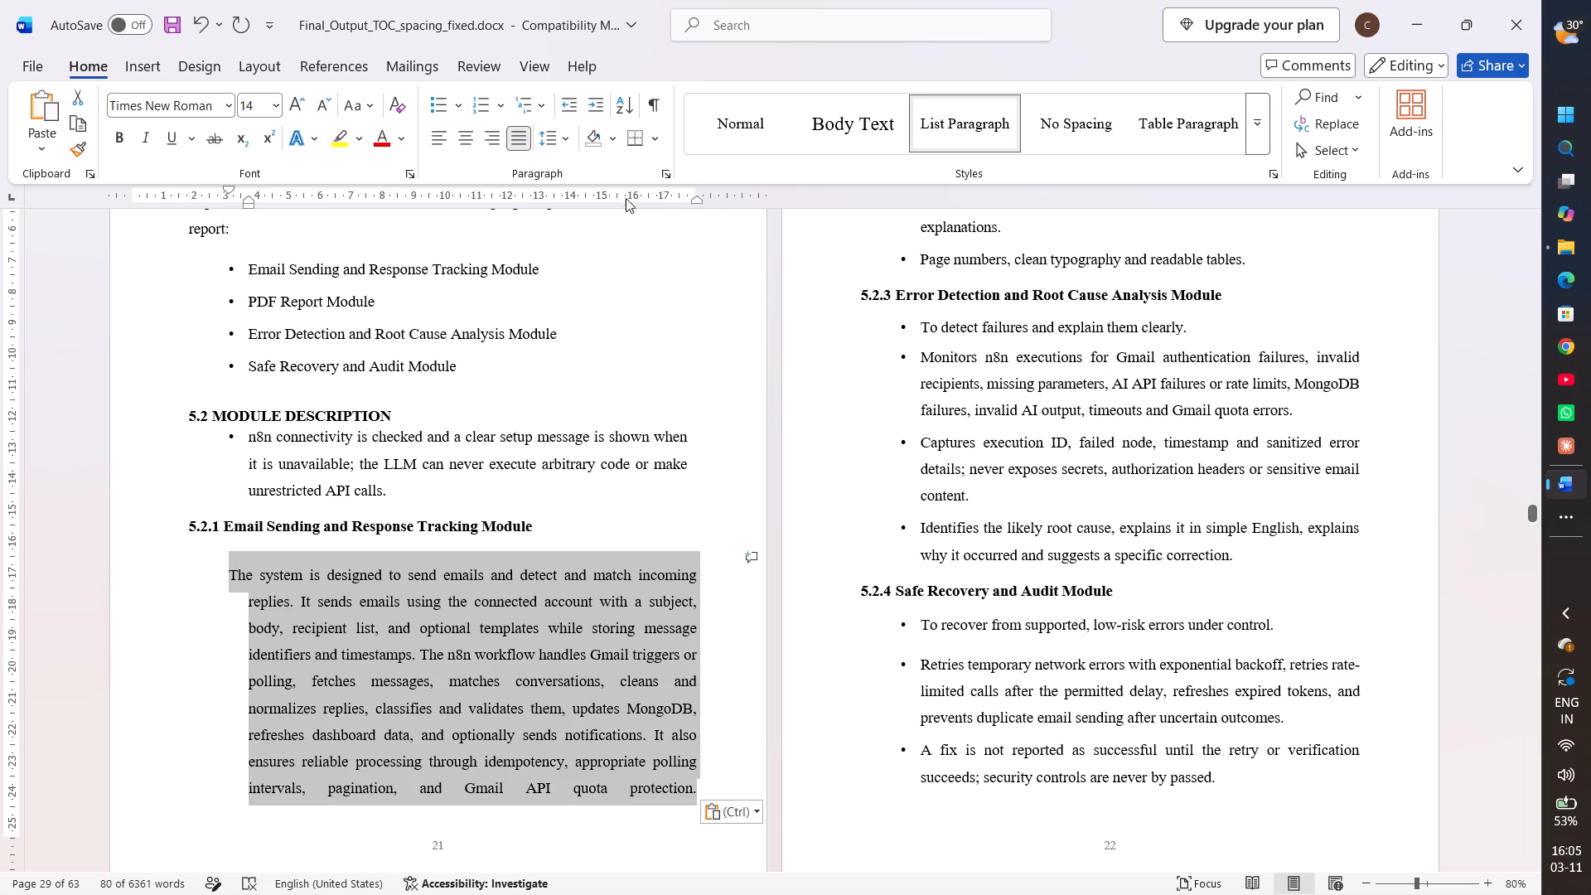
click(568, 145)
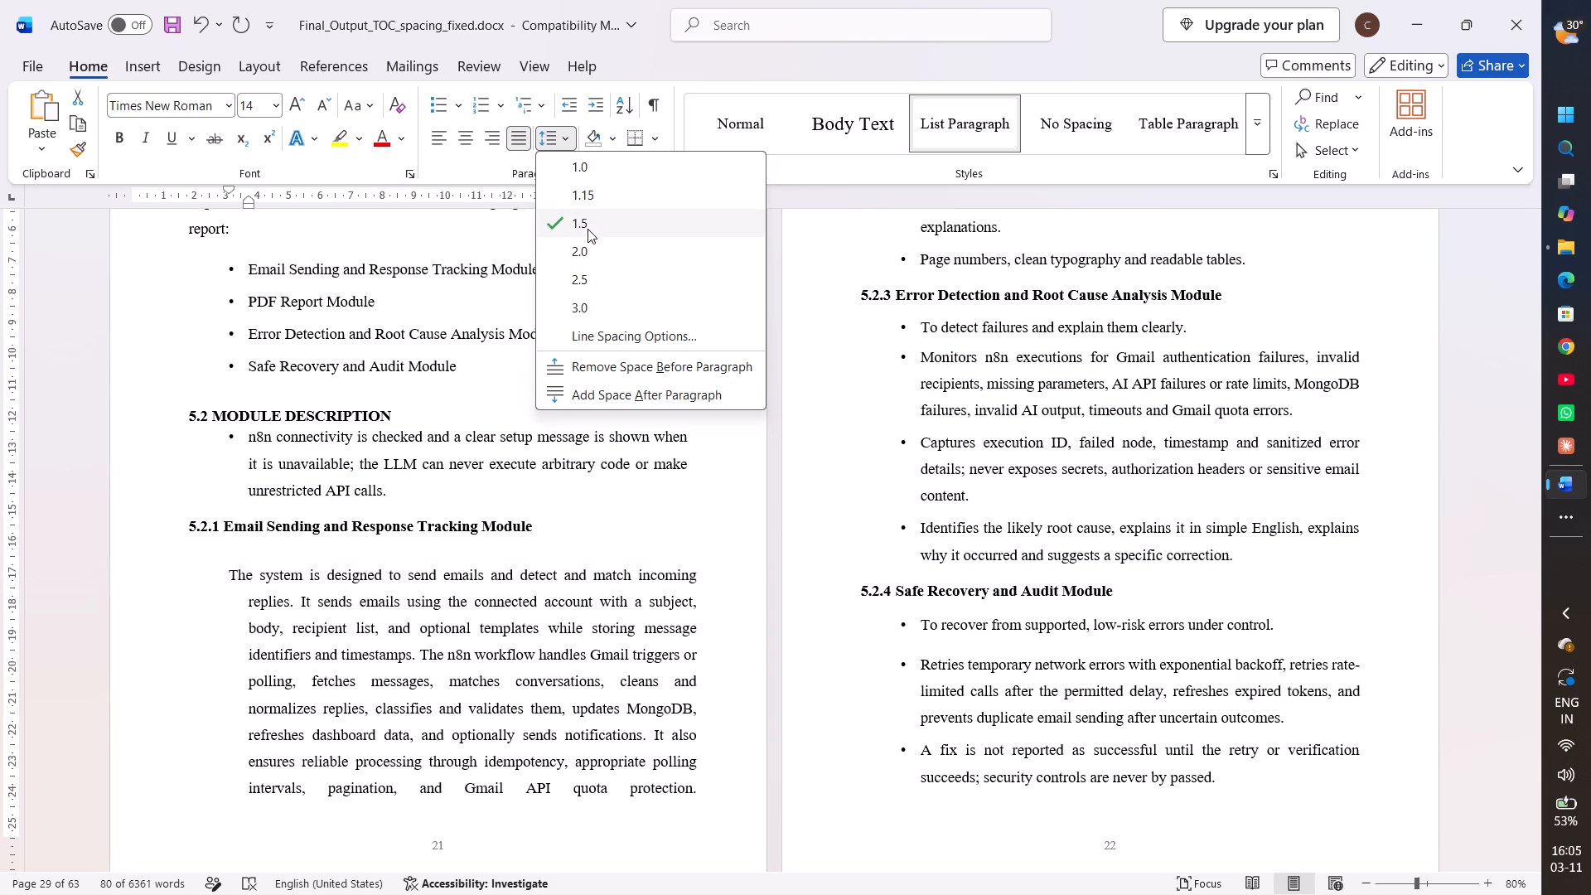
click(588, 227)
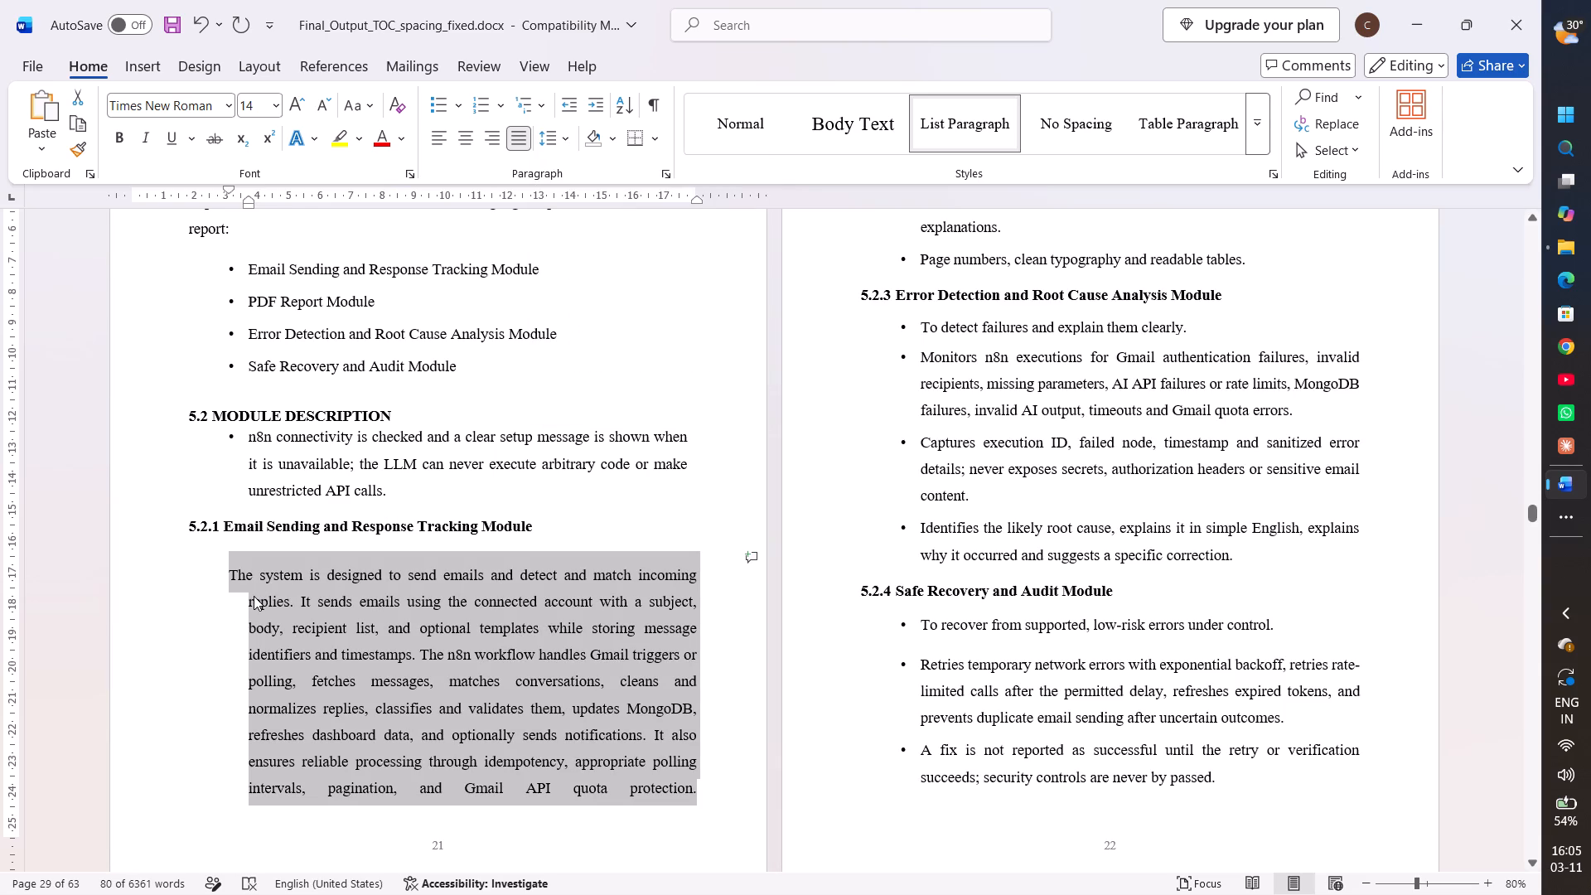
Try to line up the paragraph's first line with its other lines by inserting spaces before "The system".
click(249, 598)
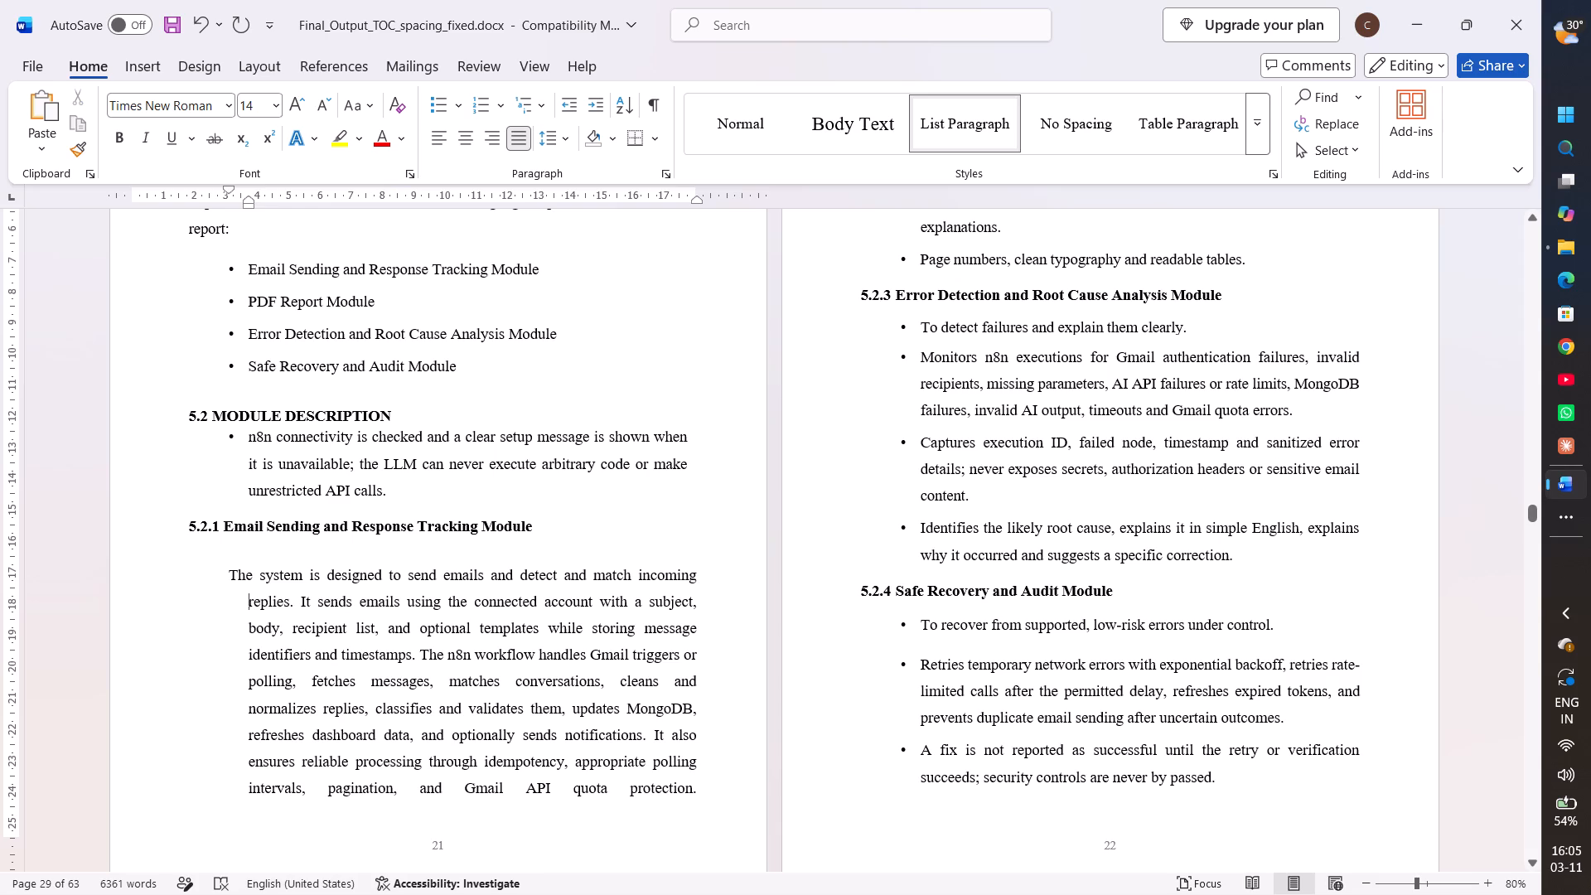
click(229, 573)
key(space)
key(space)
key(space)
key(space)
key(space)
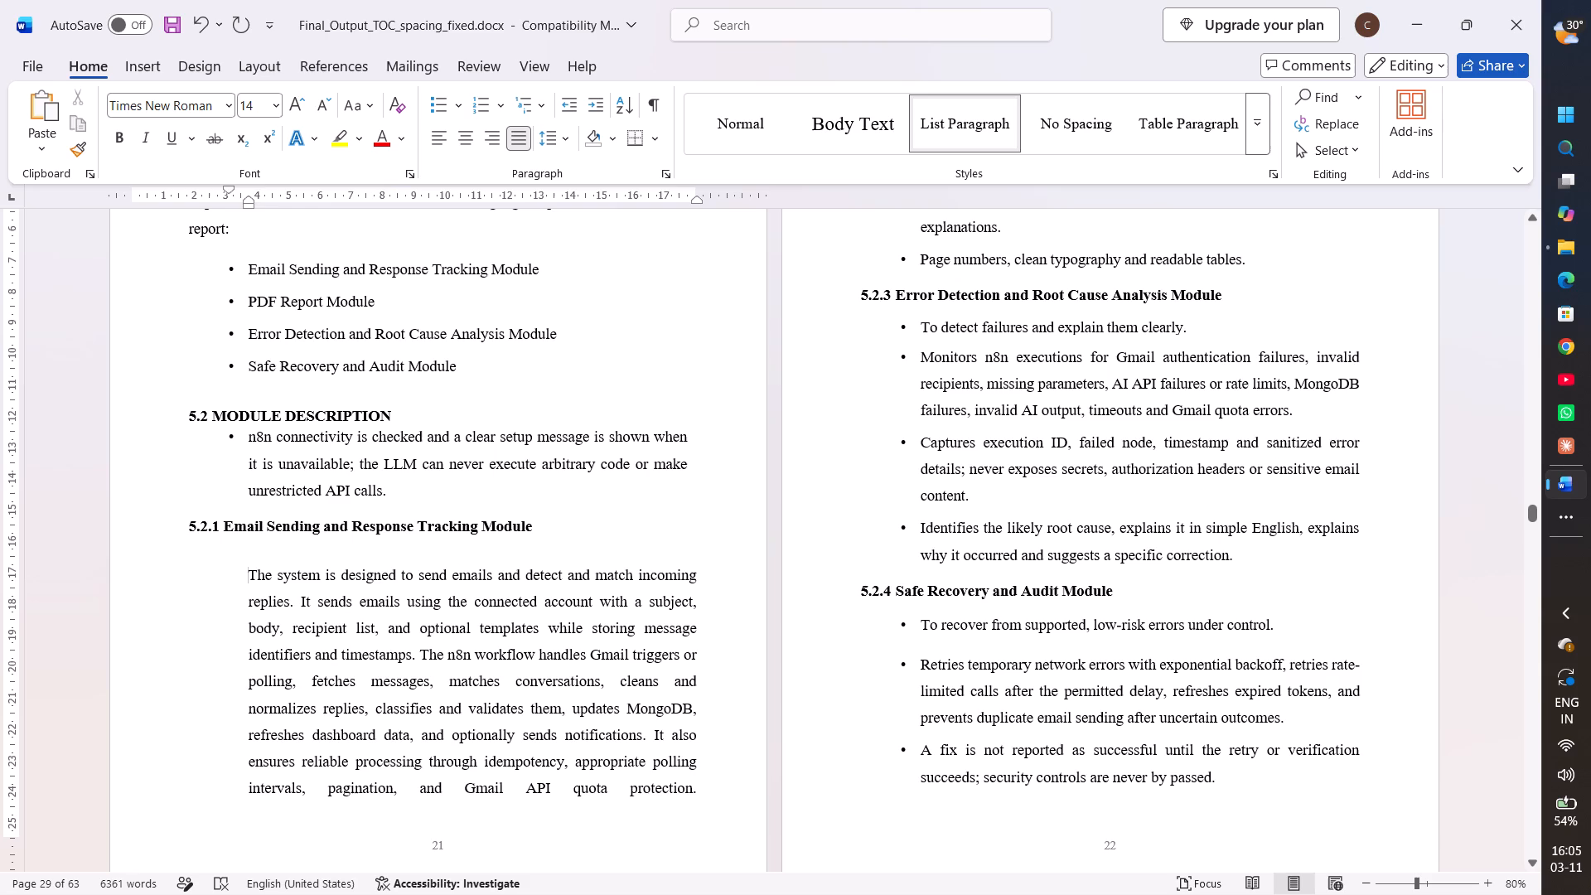
Remove the leading spaces and indentation of the 5.2.1 paragraph, bringing it out to the page margin, and undo the last excess deletion.
key(BackSpace)
key(BackSpace)
key(BackSpace)
key(BackSpace)
key(BackSpace)
key(BackSpace)
key(BackSpace)
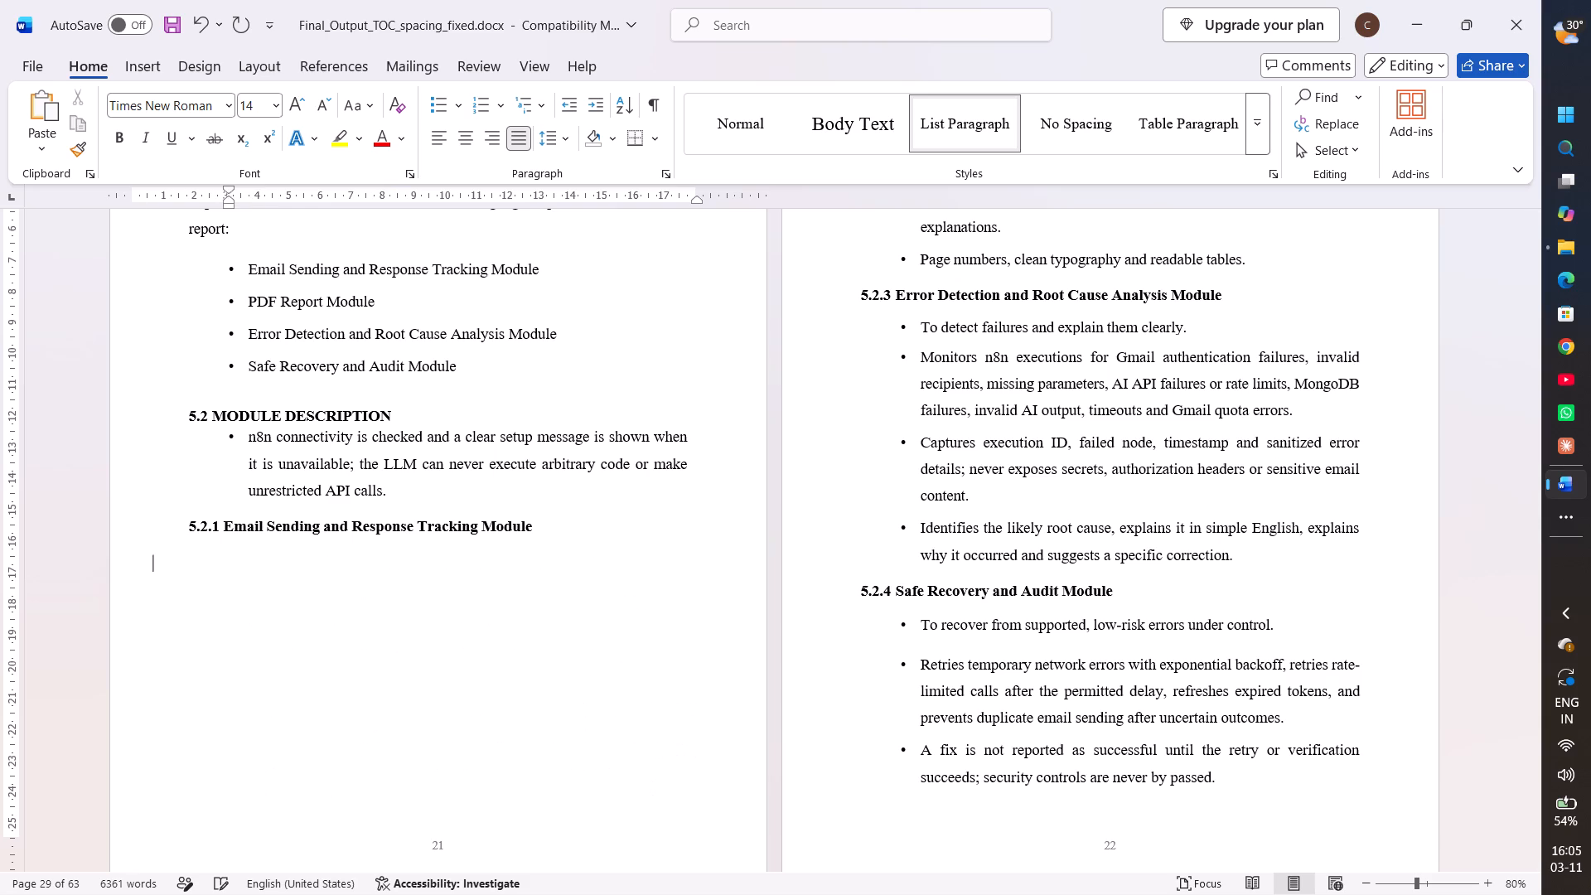
key(BackSpace)
key(ctrl+z)
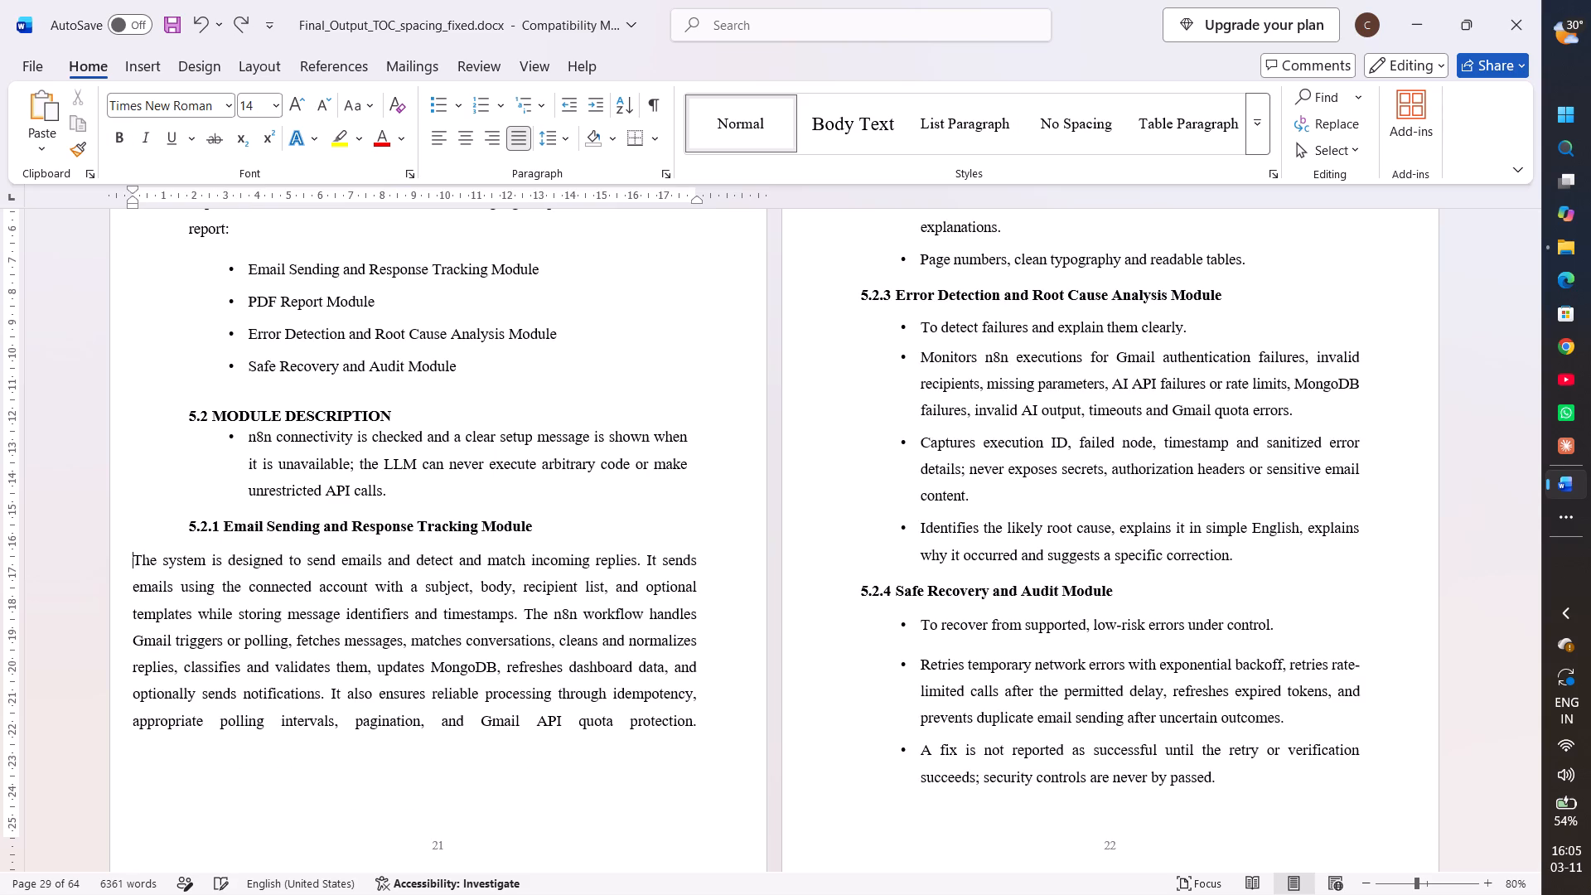
Indent the paragraph's first line with leading spaces until "The system" aligns with the bullet text above heading 5.2.1.
key(space)
key(space)
key(space)
key(space)
key(space)
key(space)
key(space)
key(space)
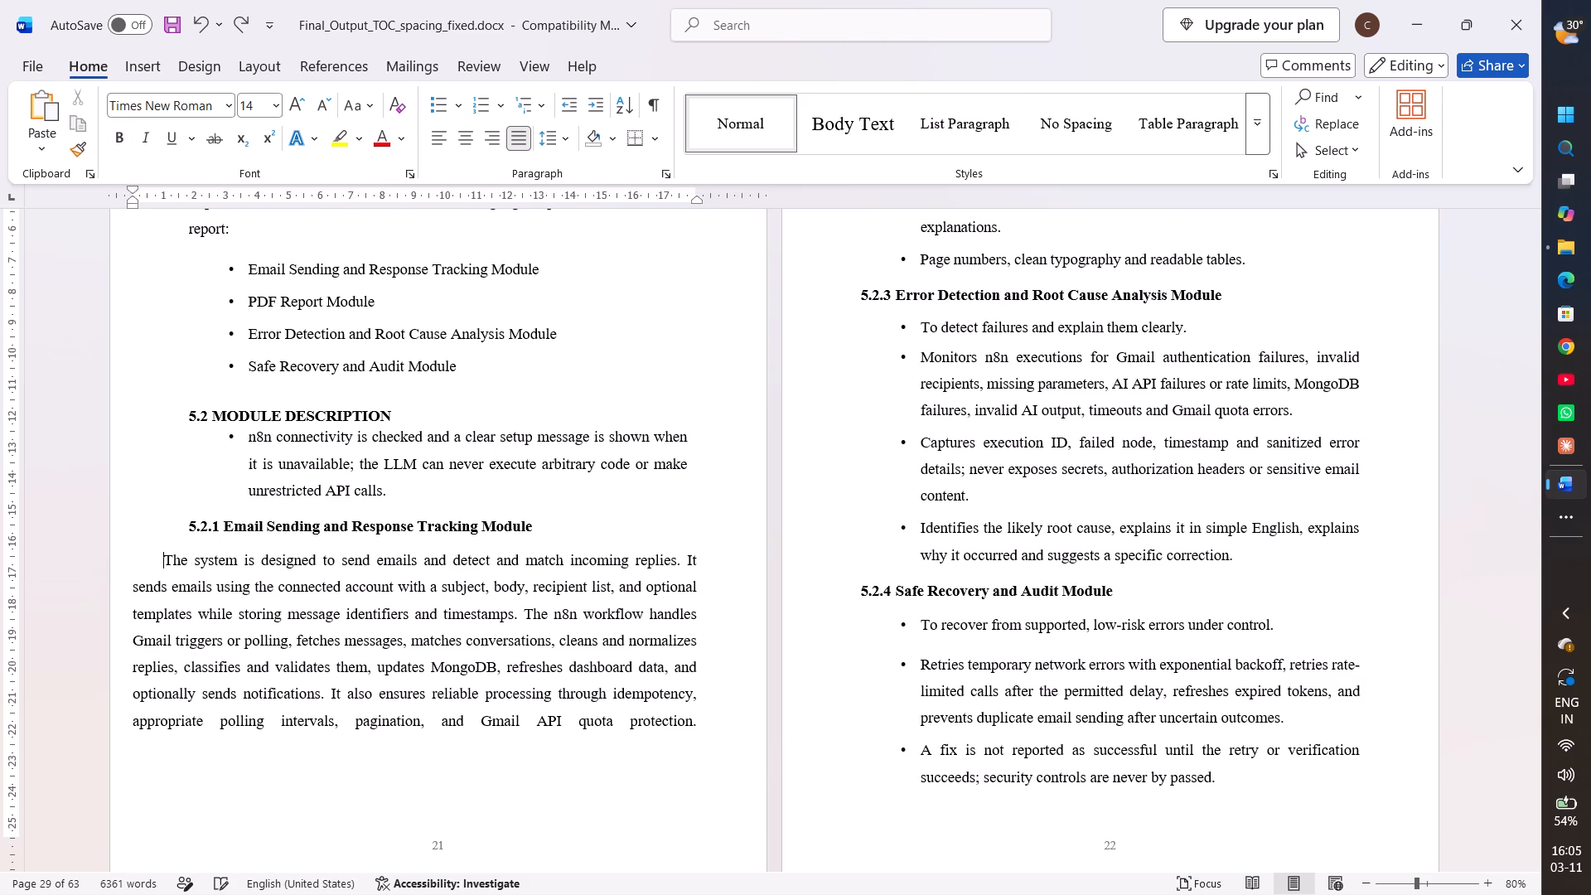
key(space)
key(space)
key(space)
key(space)
key(space)
key(space)
key(space)
key(space)
key(space)
key(space)
key(space)
key(space)
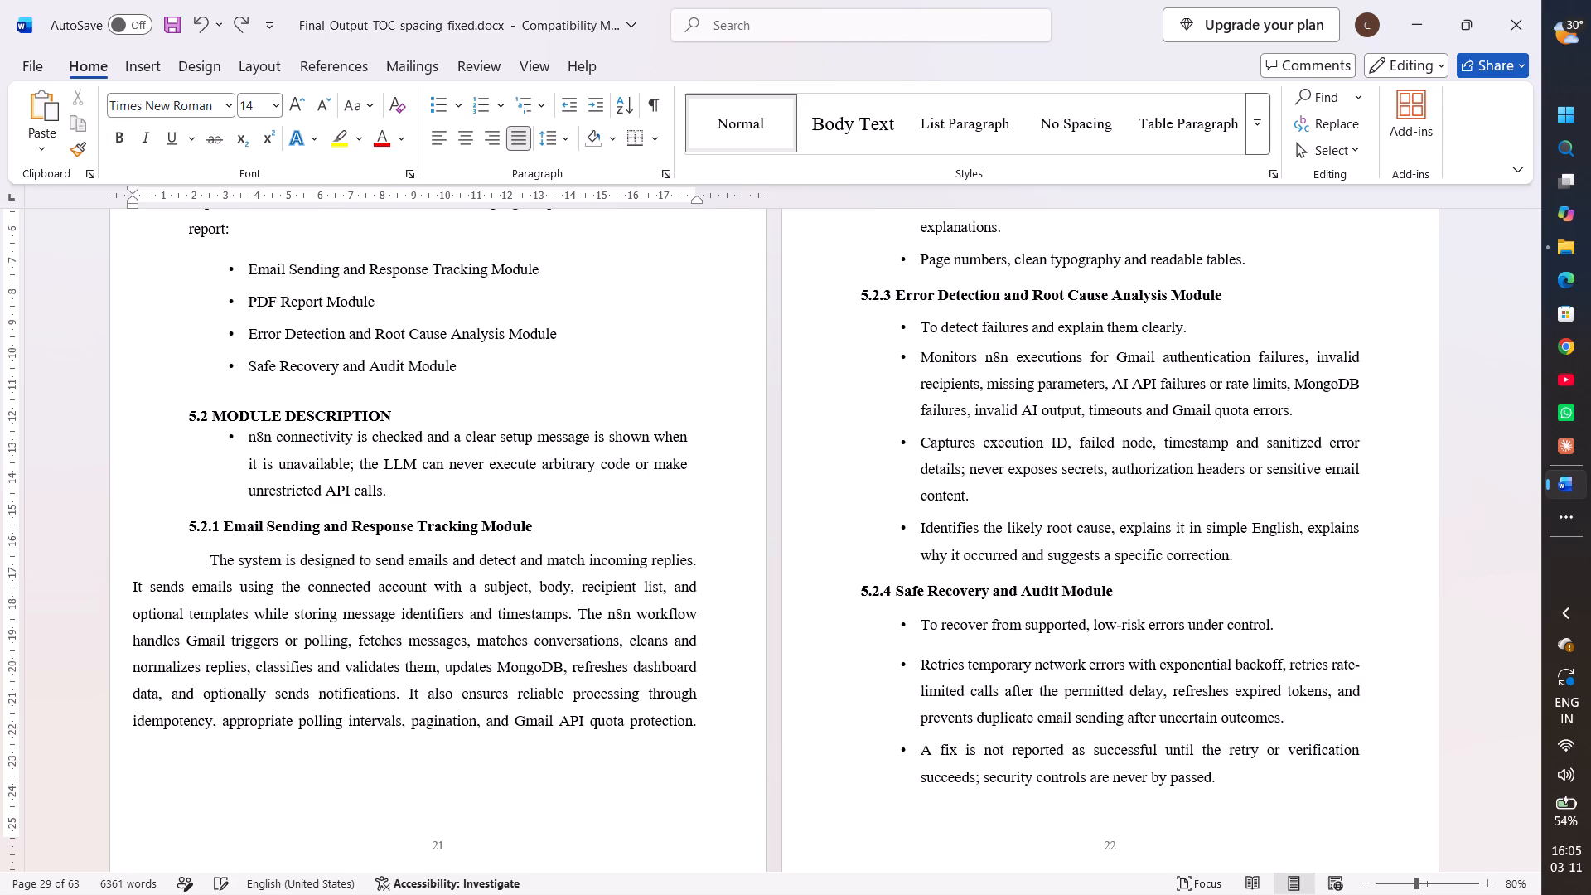
key(space)
key(space)
key(space)
key(space)
key(space)
key(space)
key(space)
key(space)
key(space)
key(space)
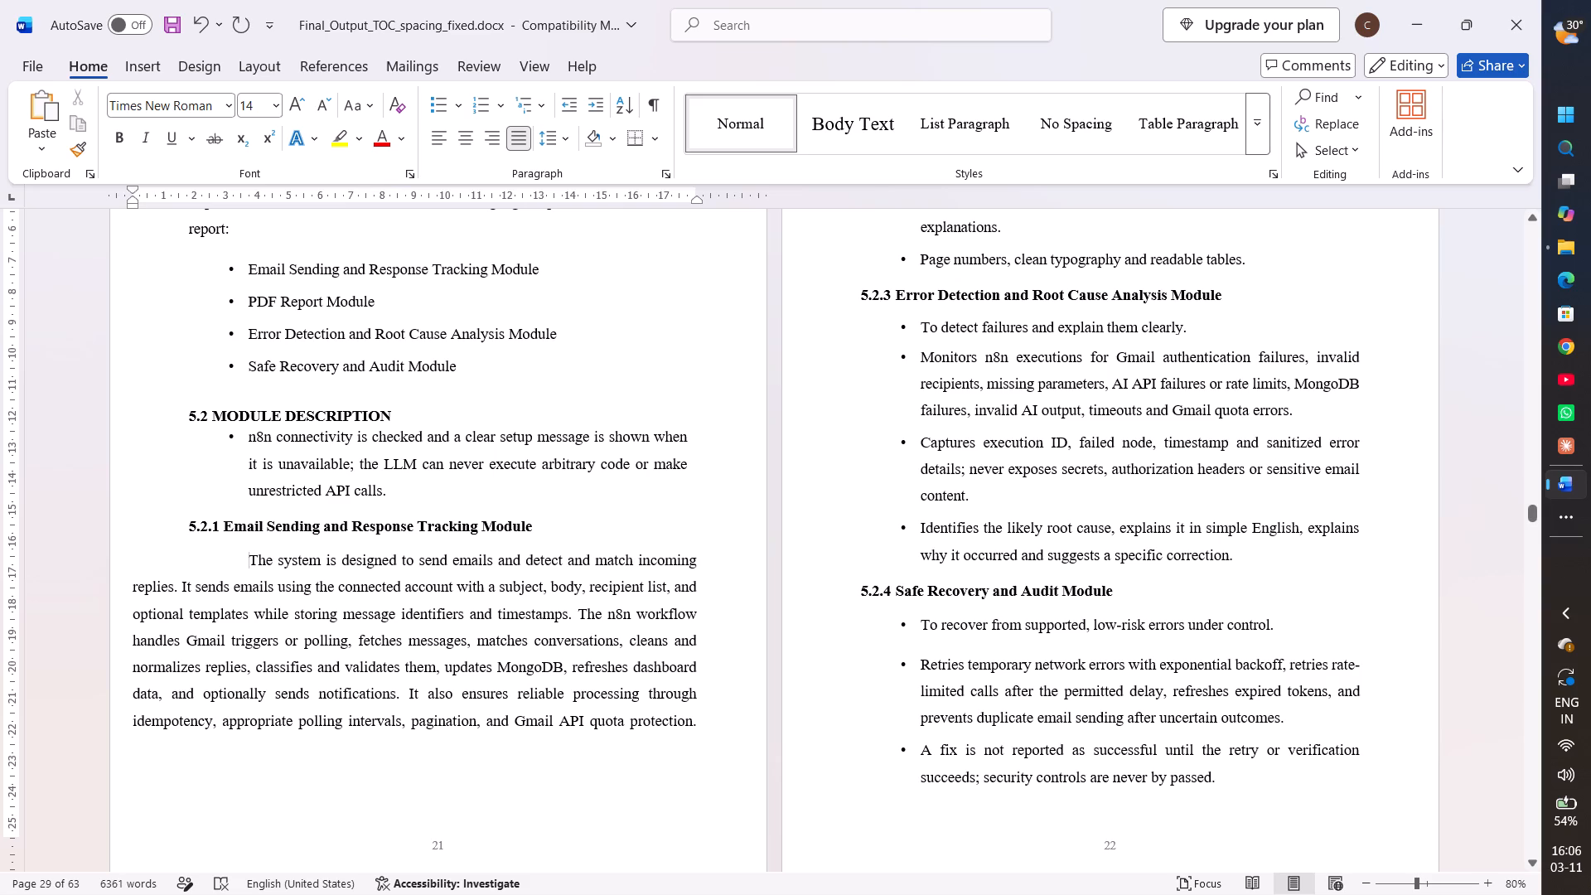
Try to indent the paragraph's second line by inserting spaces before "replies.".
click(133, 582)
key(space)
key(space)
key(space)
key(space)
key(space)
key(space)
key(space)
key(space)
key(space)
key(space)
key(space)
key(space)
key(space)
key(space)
Copy the paragraph text from "replies." through "quota protection." and delete it, leaving only the first line and keeping justified alignment.
drag(124, 592, 653, 728)
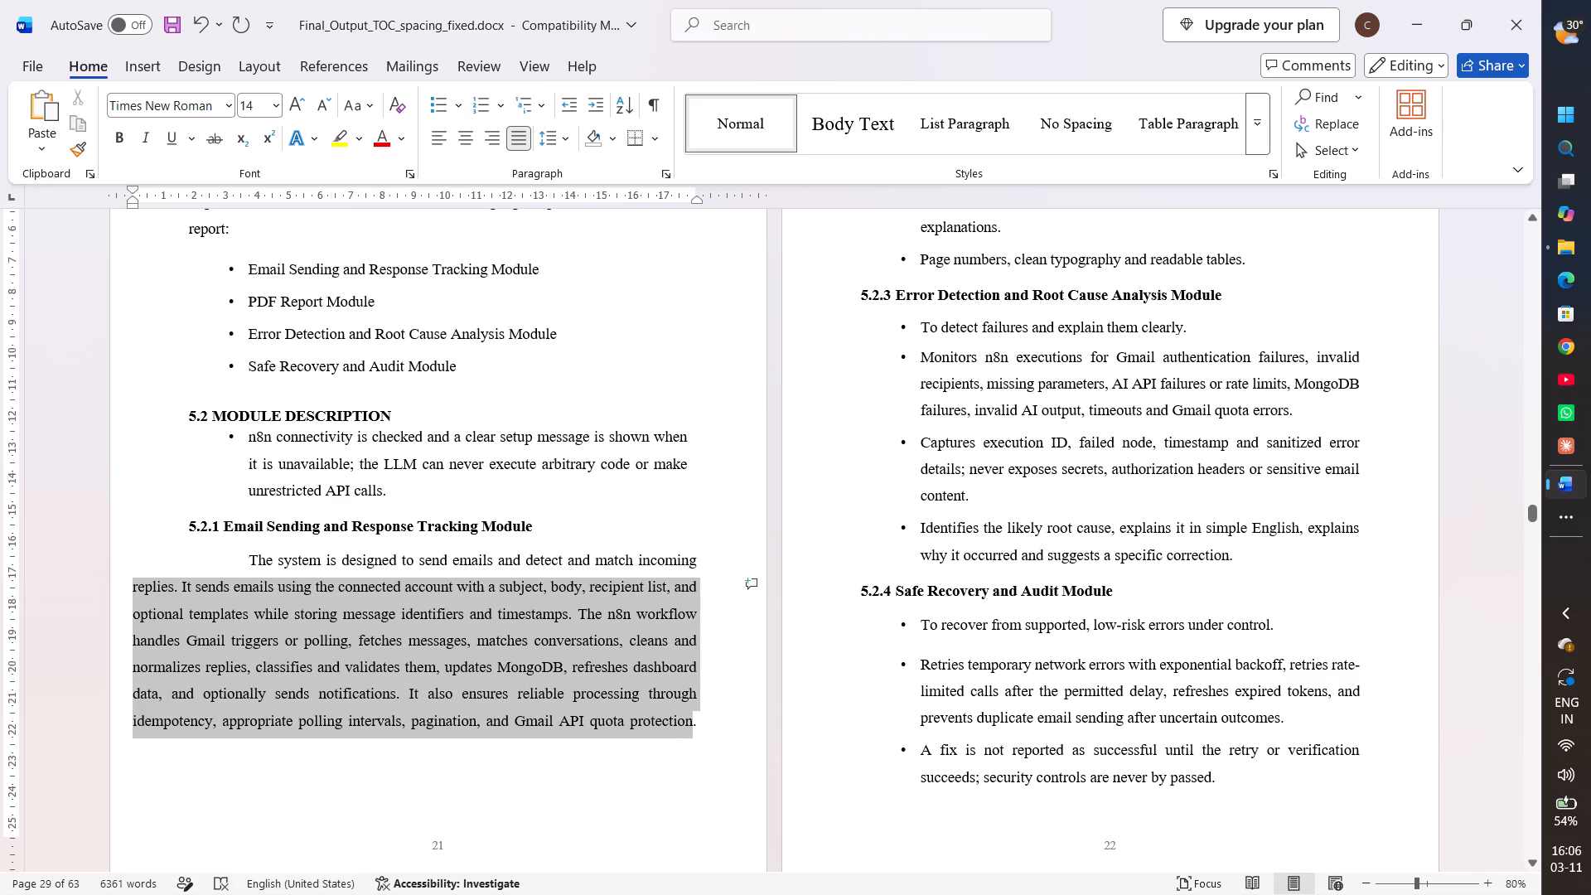
drag(653, 728, 713, 728)
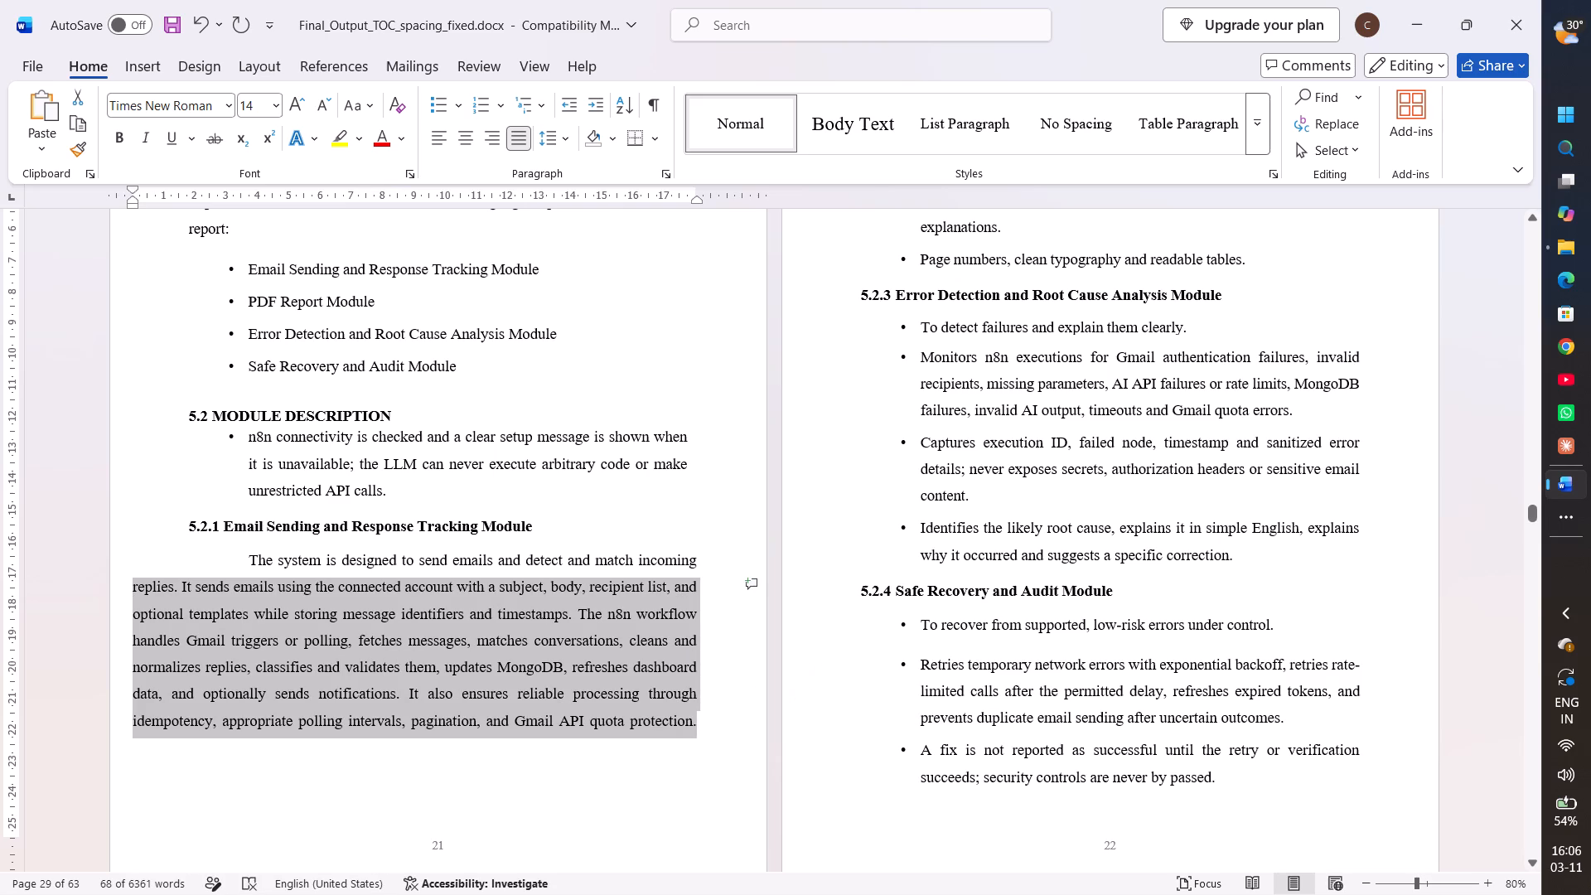
click(516, 136)
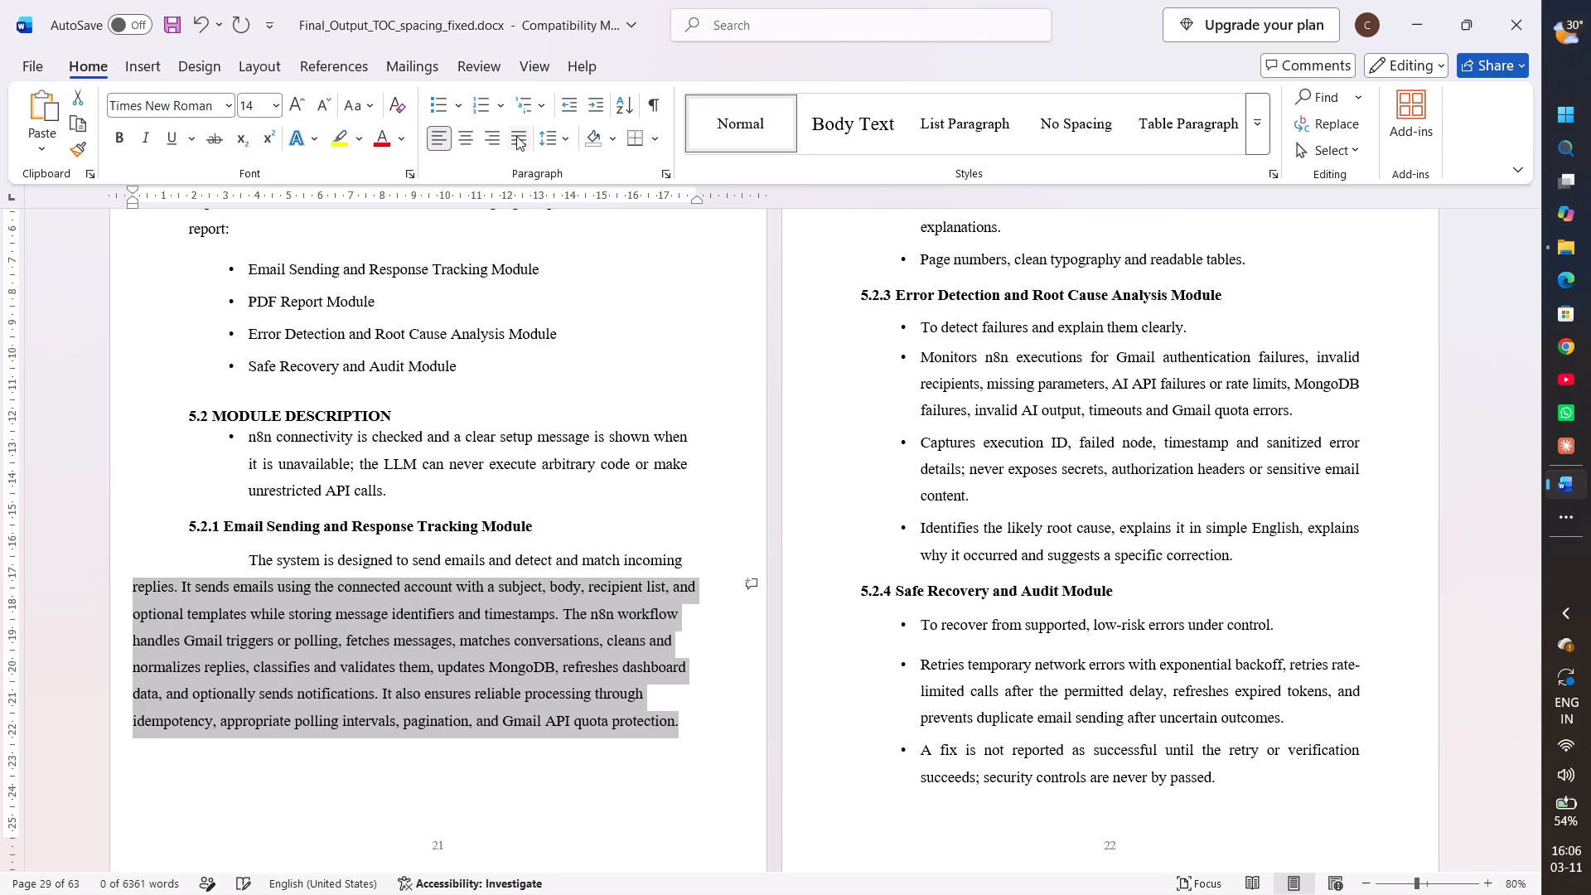
click(516, 136)
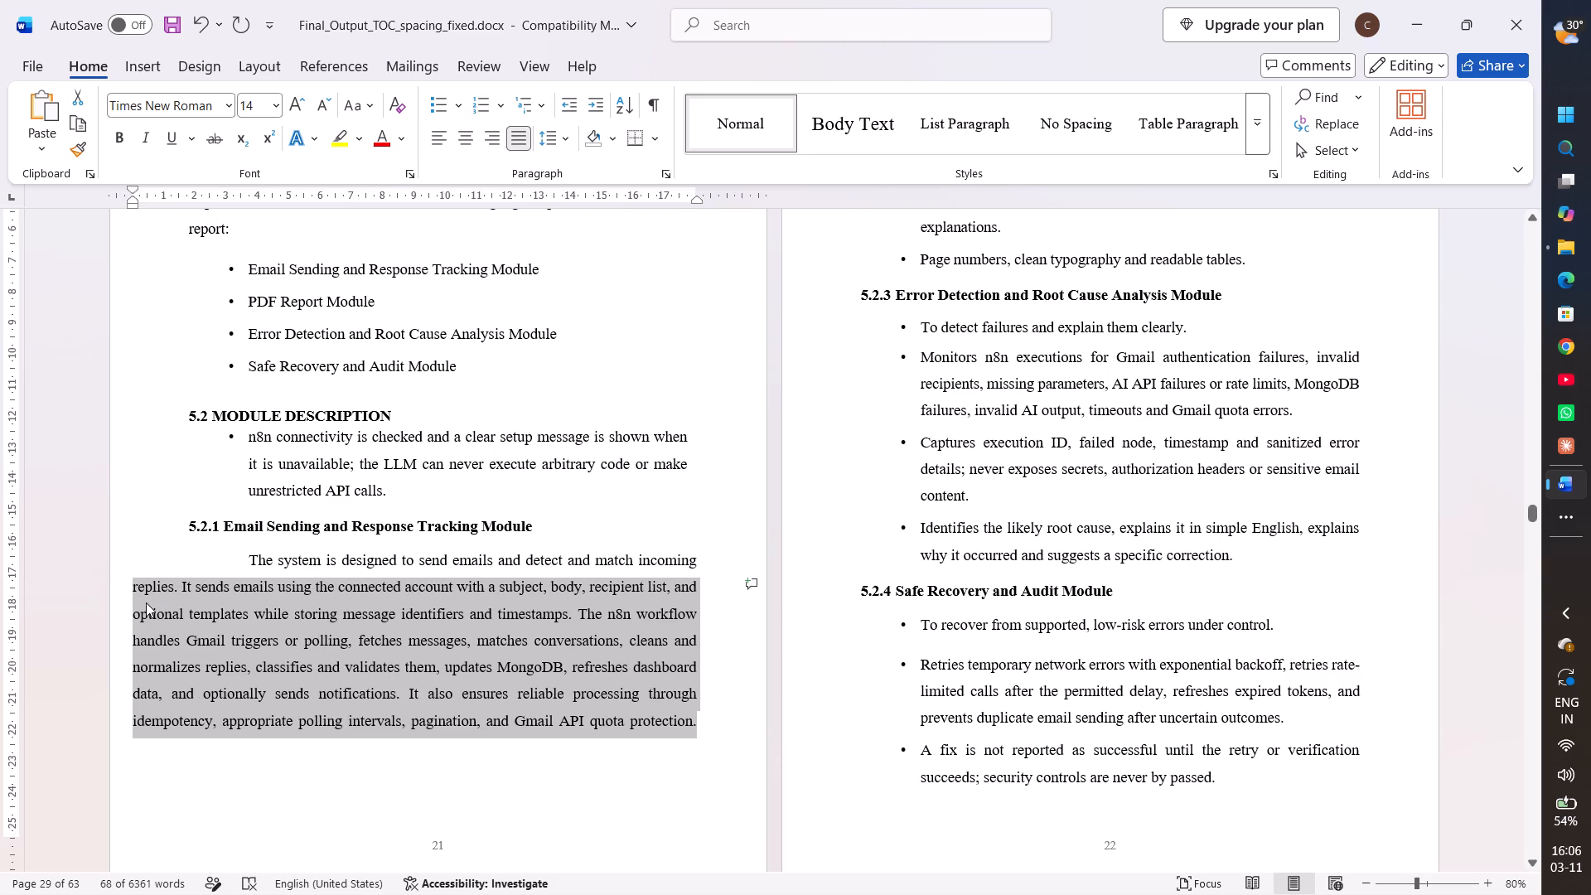
key(ctrl+c)
key(BackSpace)
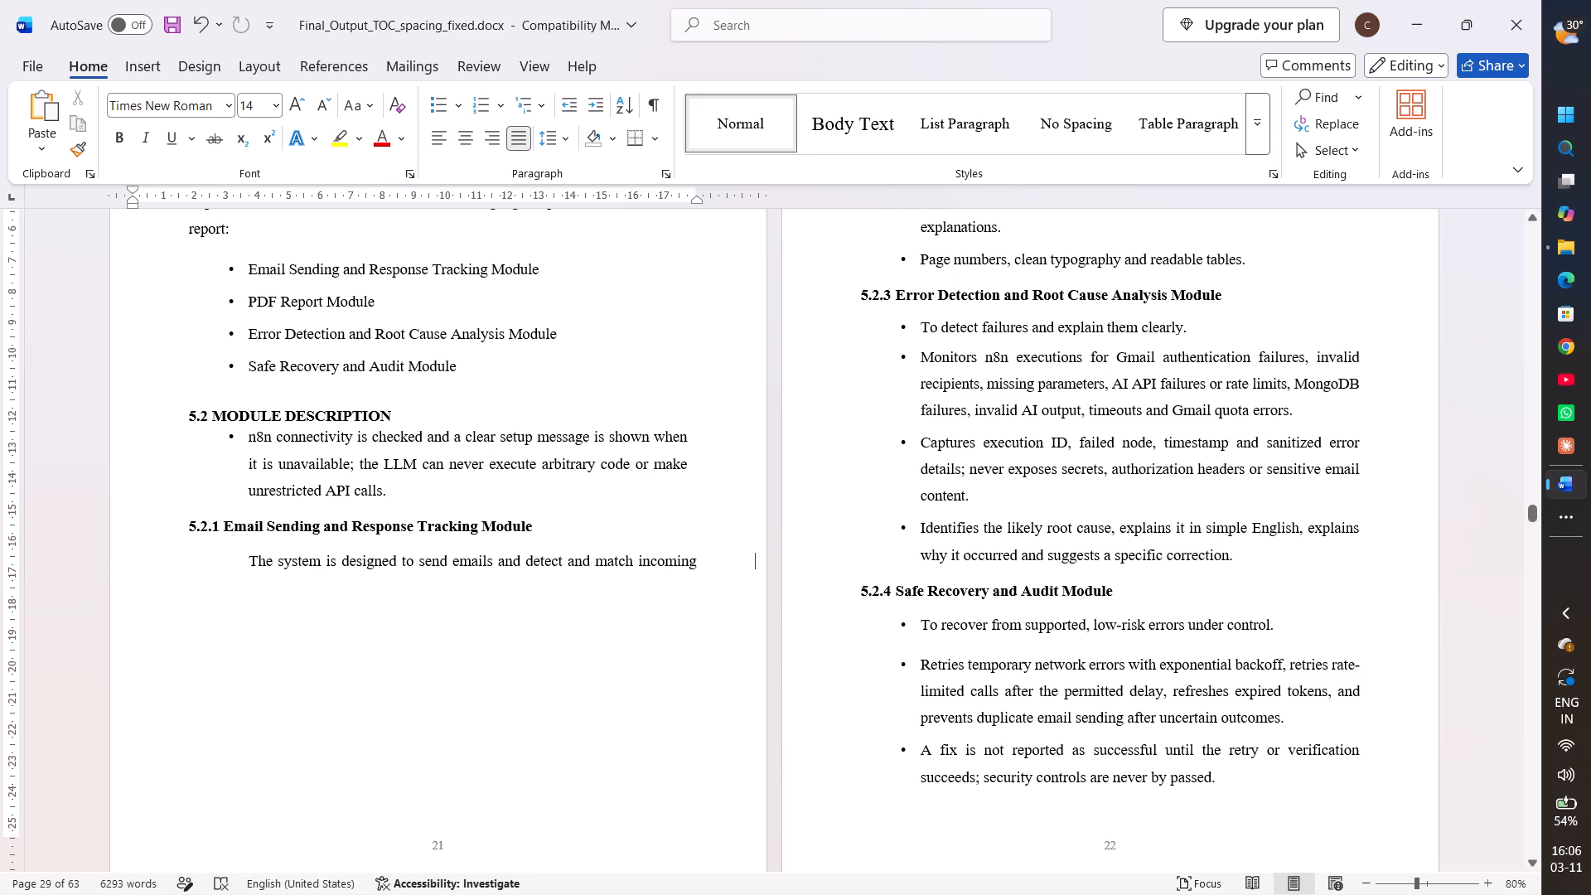
Insert a line break after "incoming", indent the new line with spaces to match the first line, and paste the copied text there.
click(695, 558)
key(shift+Return)
key(space)
key(space)
key(space)
key(space)
key(space)
key(space)
key(space)
key(space)
key(space)
key(space)
key(space)
key(space)
key(space)
key(space)
key(space)
key(space)
key(space)
key(space)
key(space)
key(space)
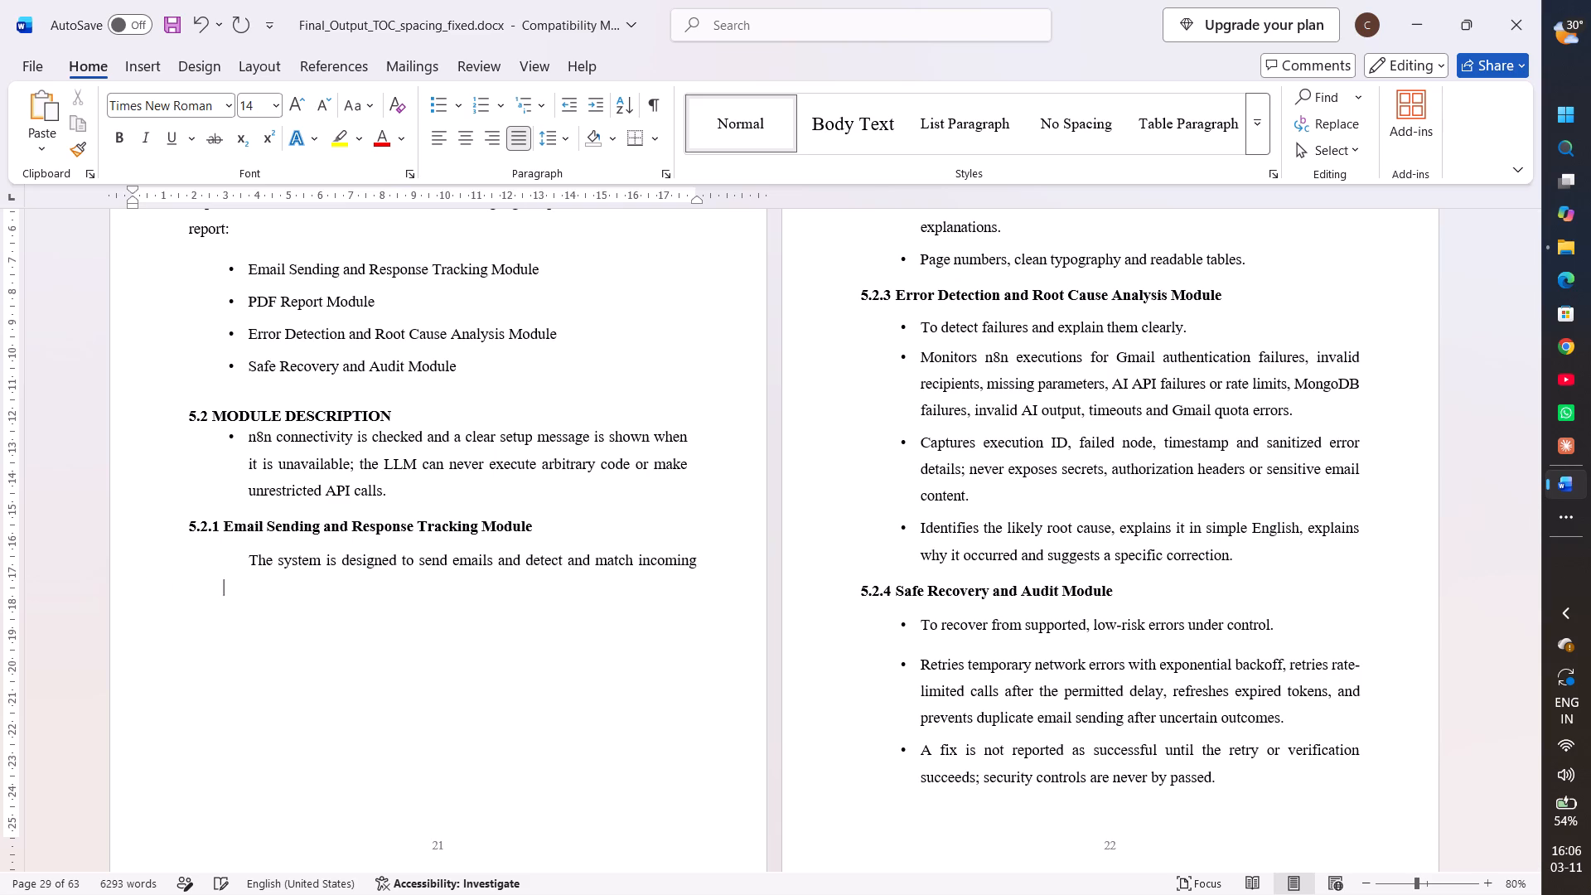
key(ctrl+v)
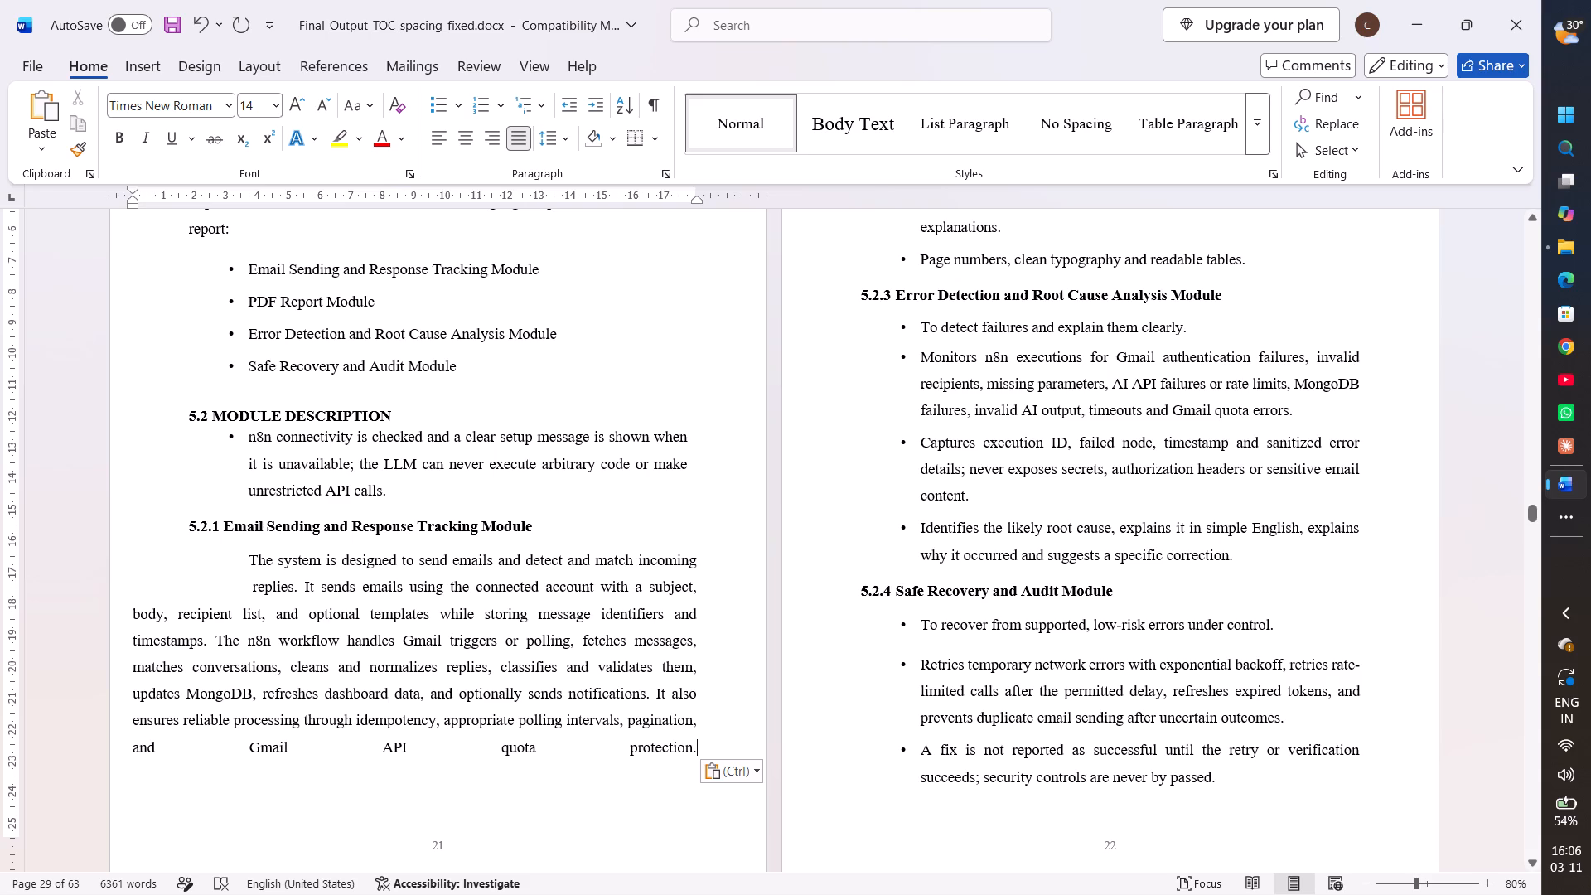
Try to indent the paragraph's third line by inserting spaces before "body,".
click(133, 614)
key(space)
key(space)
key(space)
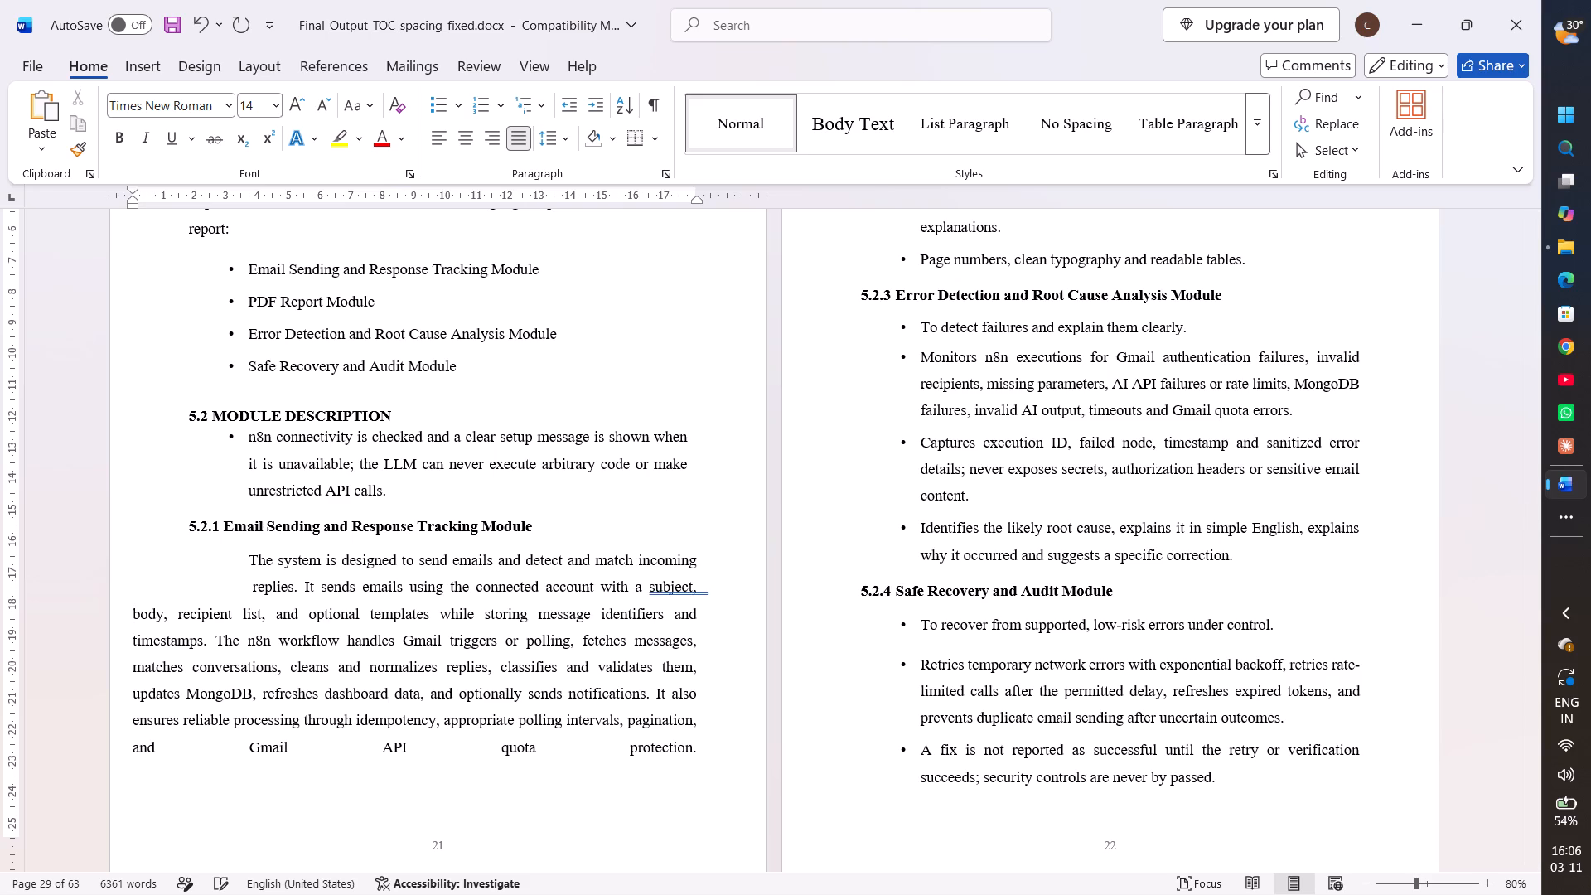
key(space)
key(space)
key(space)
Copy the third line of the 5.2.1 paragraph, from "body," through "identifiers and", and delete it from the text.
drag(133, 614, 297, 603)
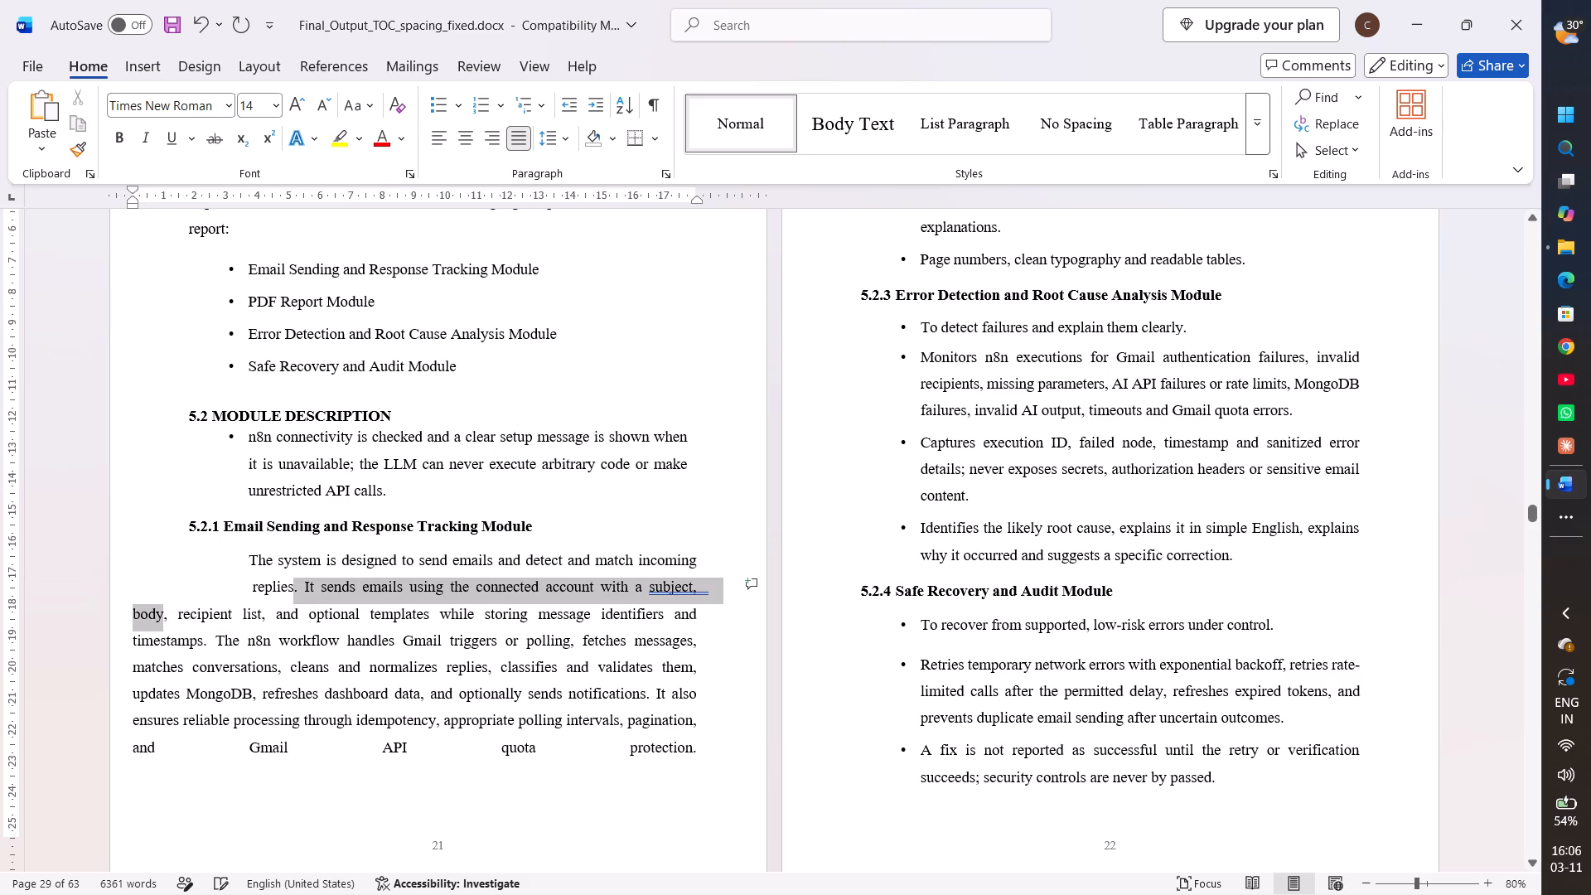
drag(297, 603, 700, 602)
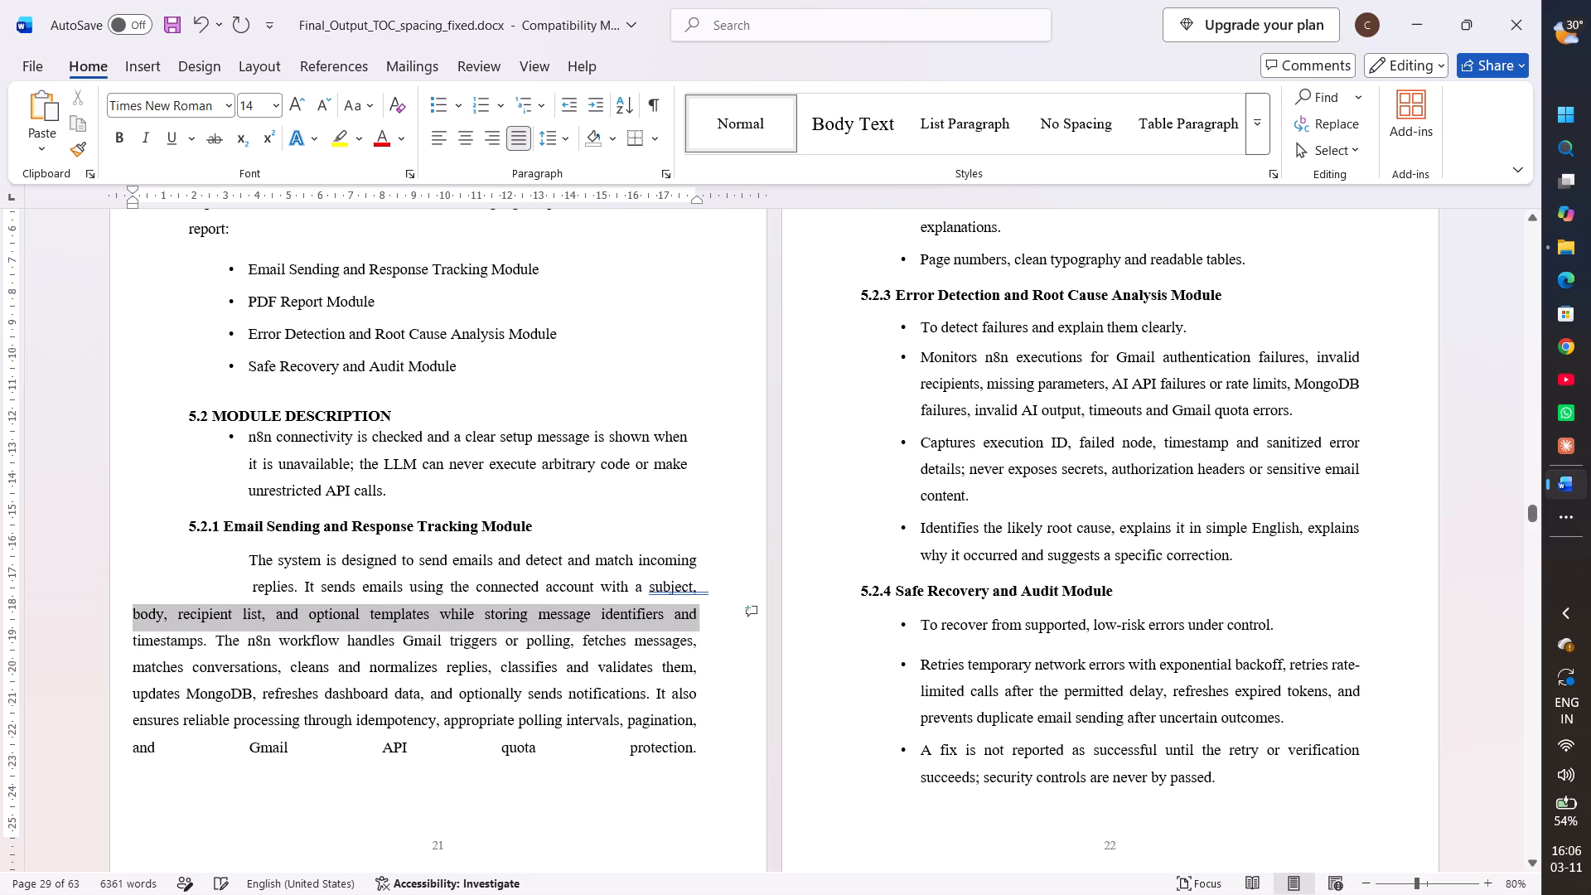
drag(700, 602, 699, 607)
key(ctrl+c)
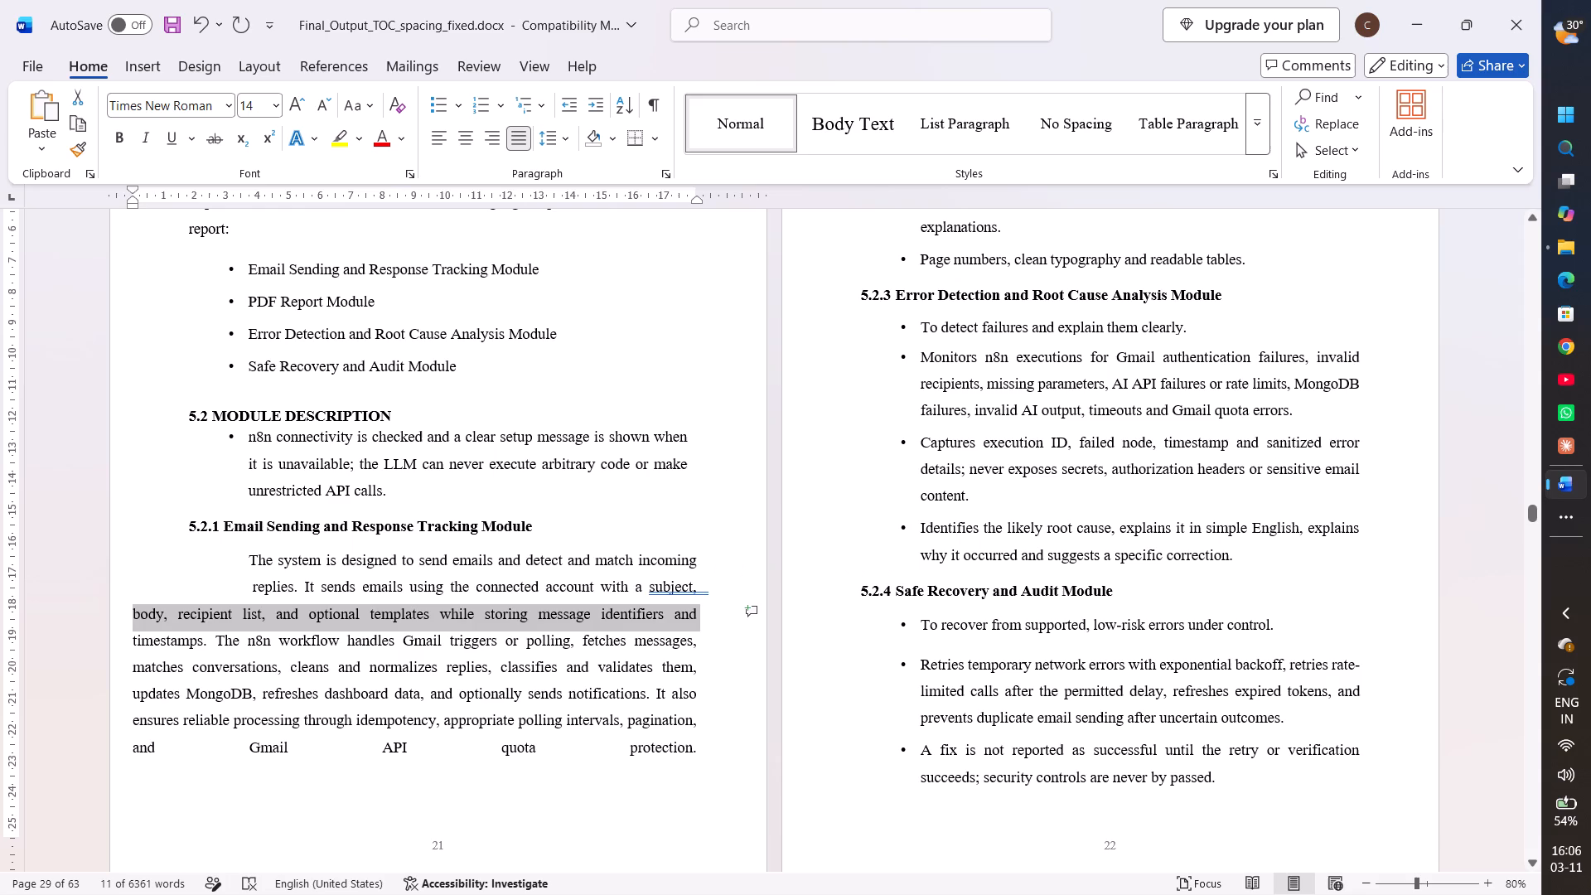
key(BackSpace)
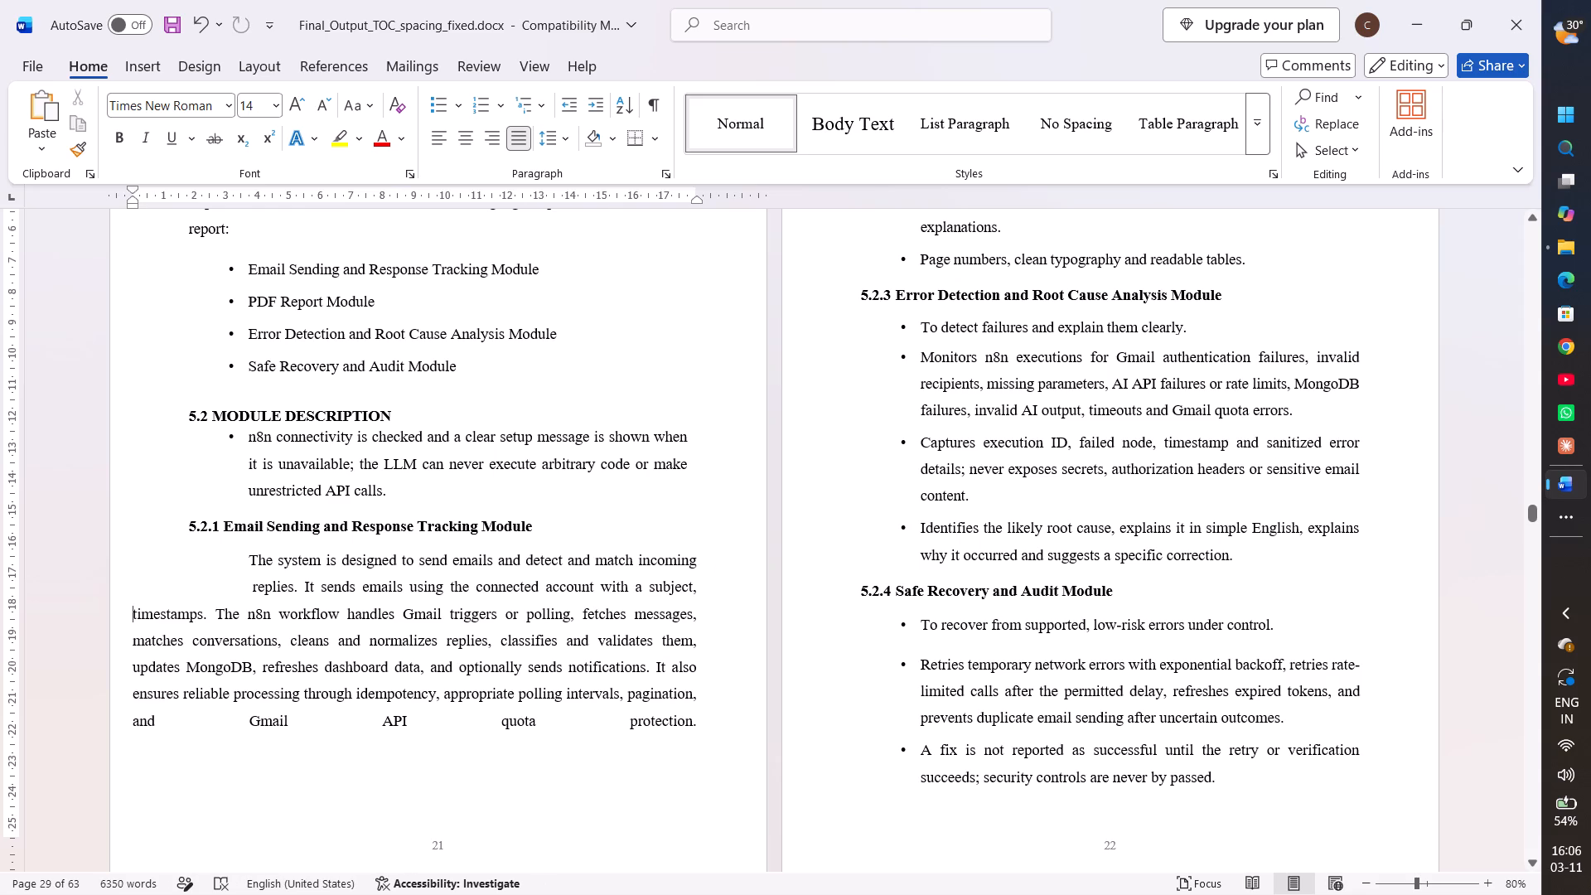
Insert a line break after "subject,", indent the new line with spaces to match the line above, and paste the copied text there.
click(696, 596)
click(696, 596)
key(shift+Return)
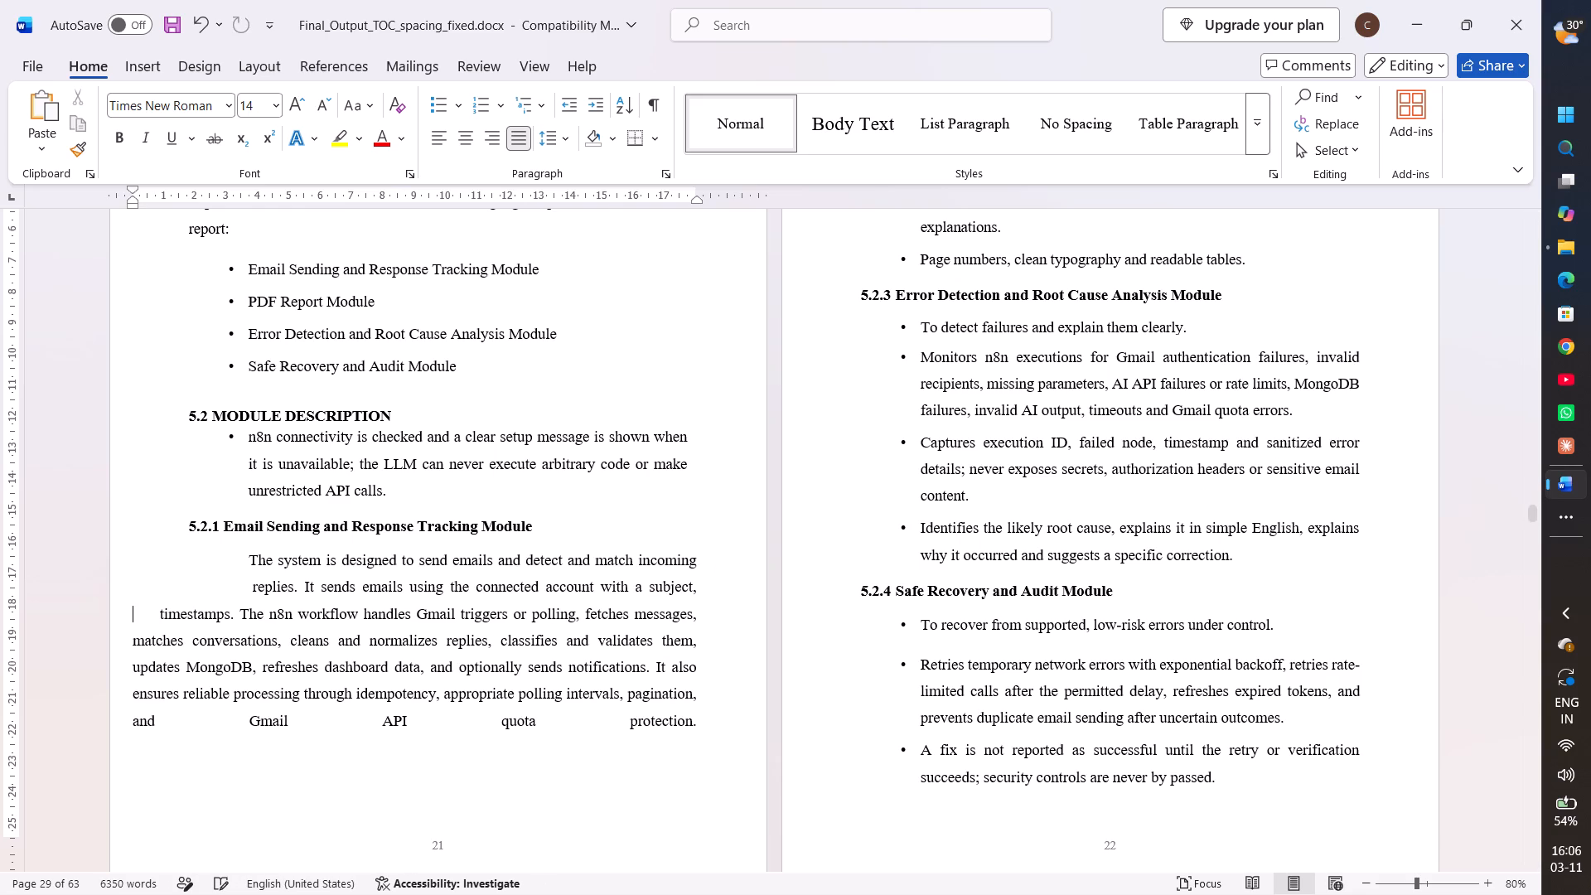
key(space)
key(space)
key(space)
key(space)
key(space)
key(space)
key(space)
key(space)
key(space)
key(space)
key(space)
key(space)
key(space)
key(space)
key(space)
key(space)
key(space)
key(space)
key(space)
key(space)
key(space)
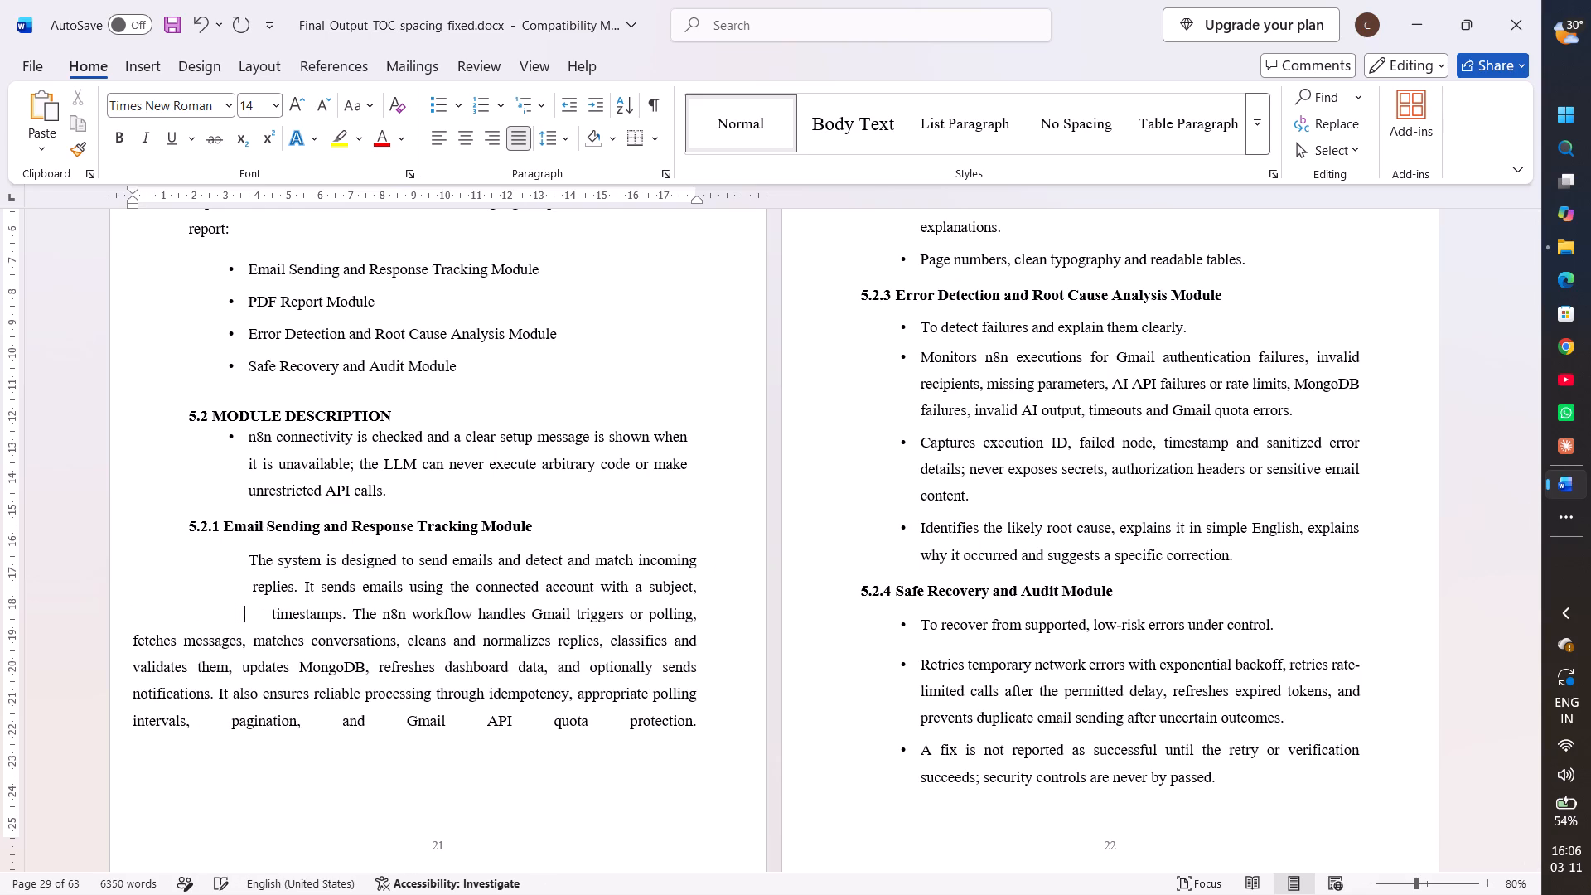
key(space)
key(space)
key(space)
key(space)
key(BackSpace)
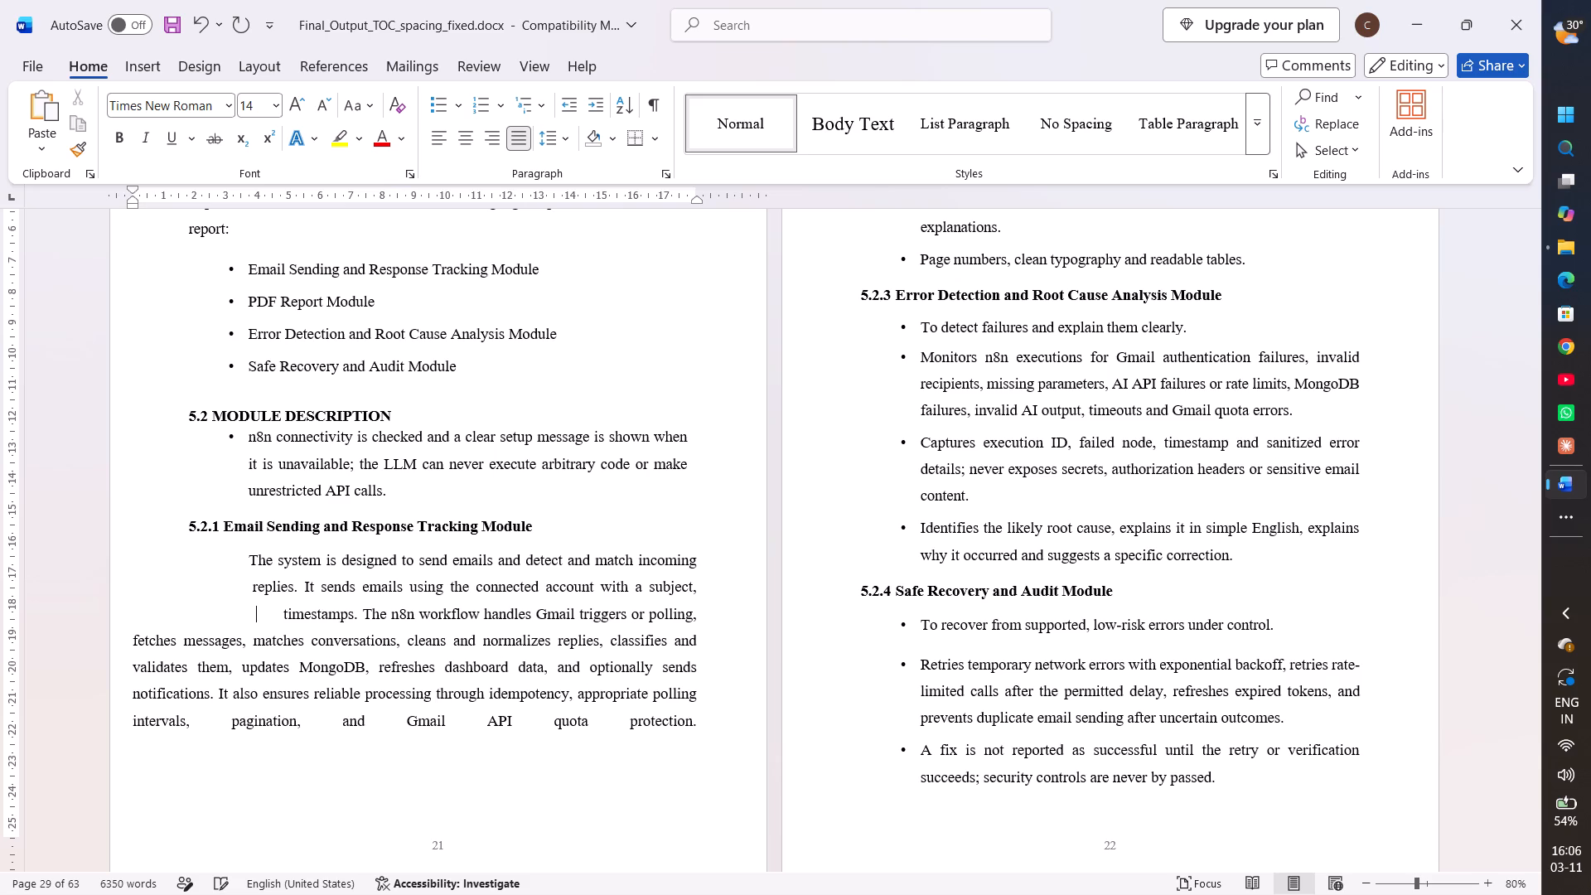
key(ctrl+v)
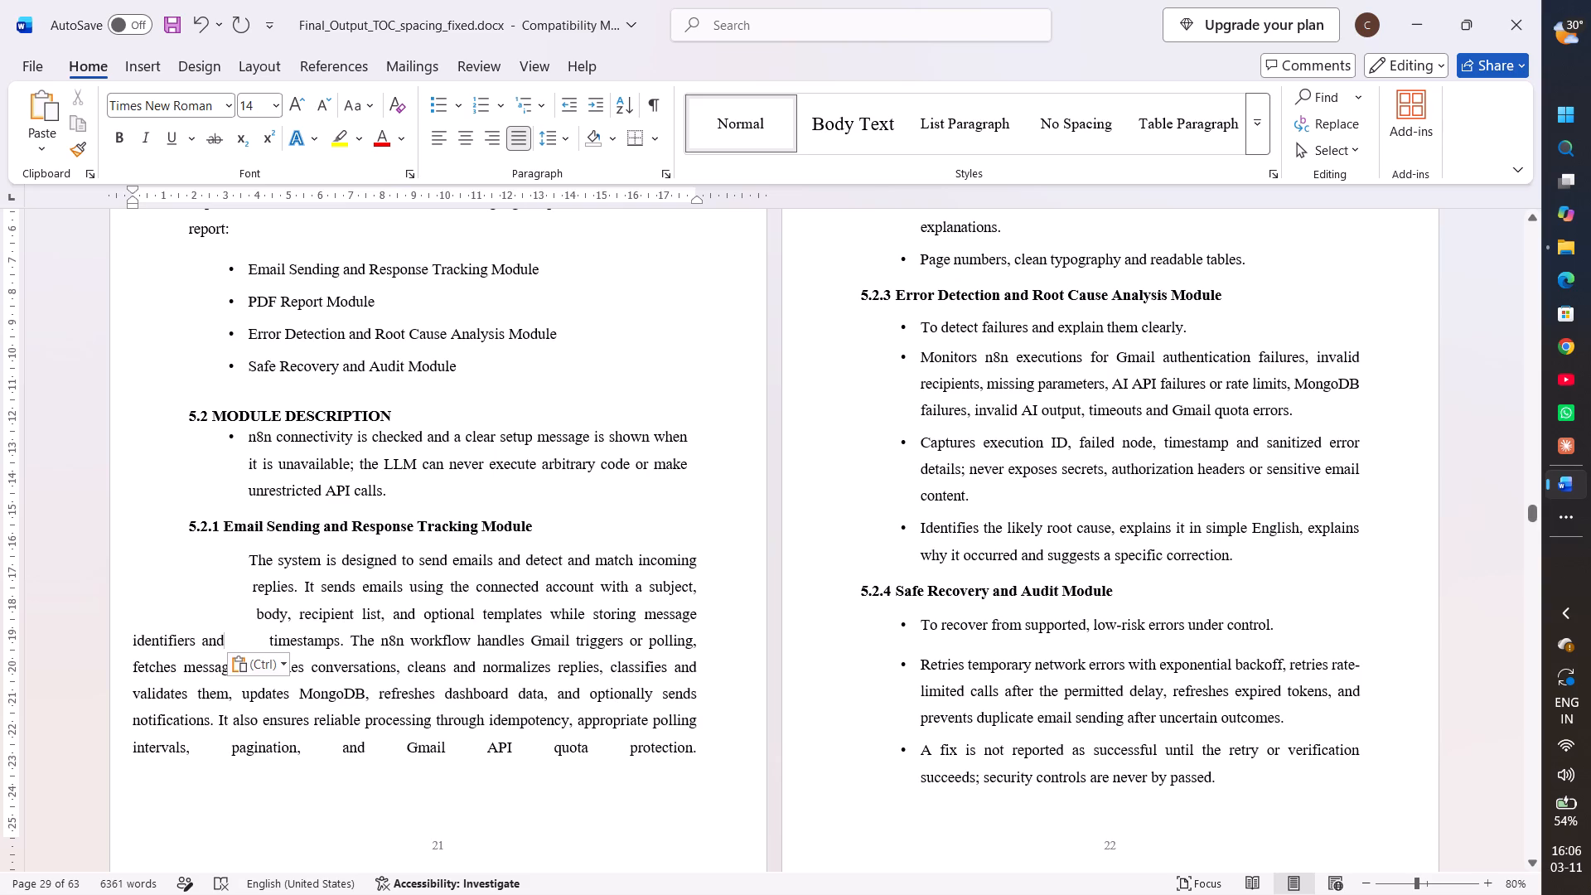
Undo all the manual line breaks, spaces and text moves in the 5.2.1 paragraph, back to before its first line was indented.
click(243, 564)
key(ctrl+z)
key(ctrl+z)
key(ctrl+z)
key(ctrl+z)
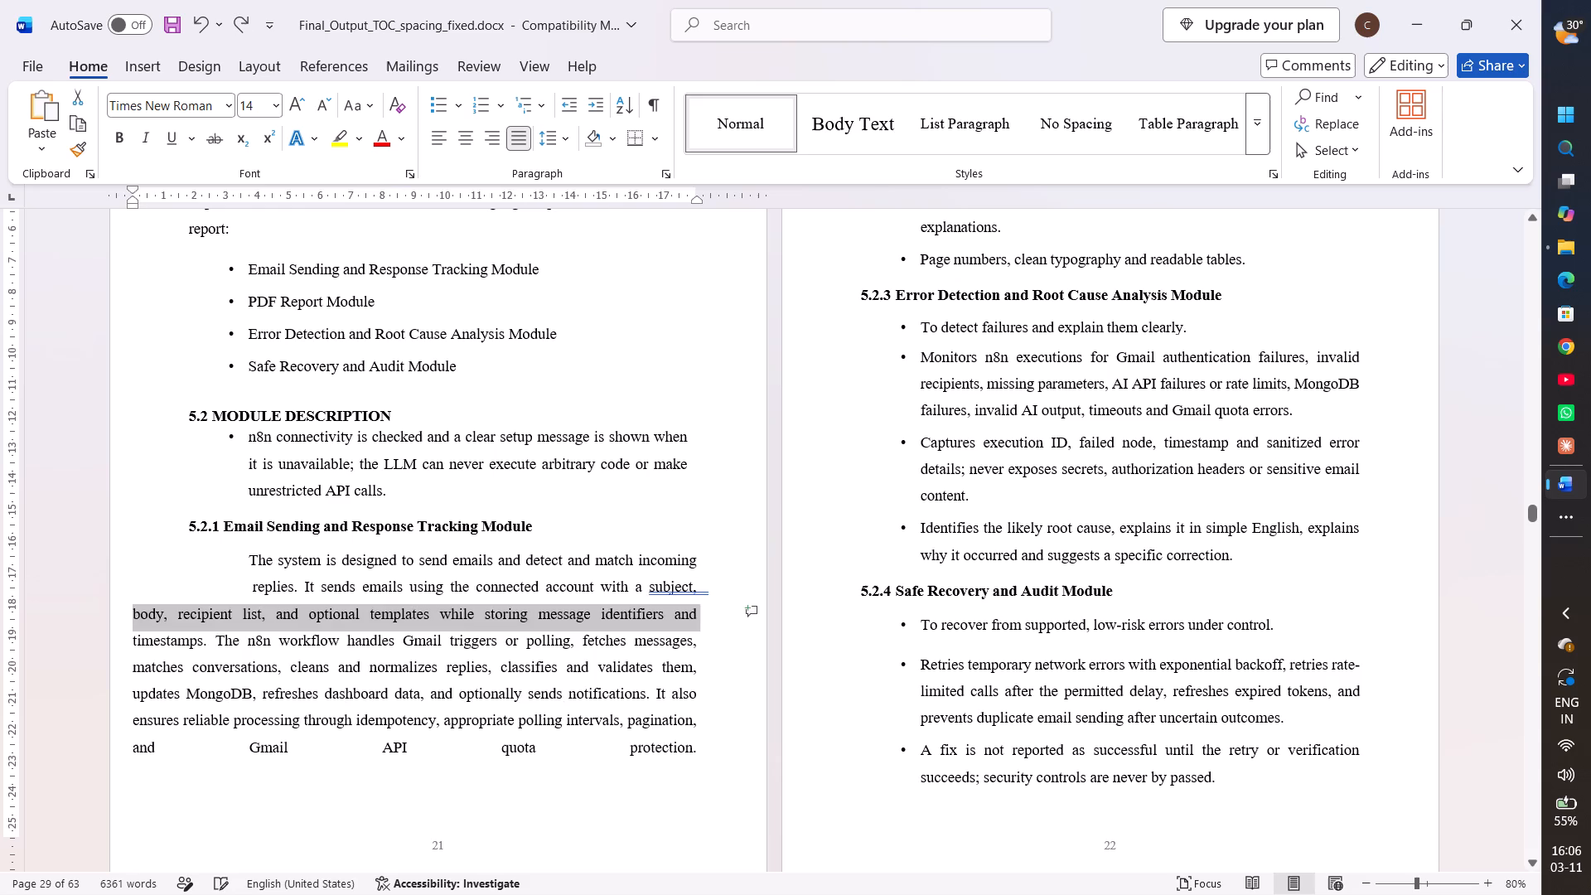
key(ctrl+z)
key(ctrl+z)
key(ctrl+z)
key(ctrl+z)
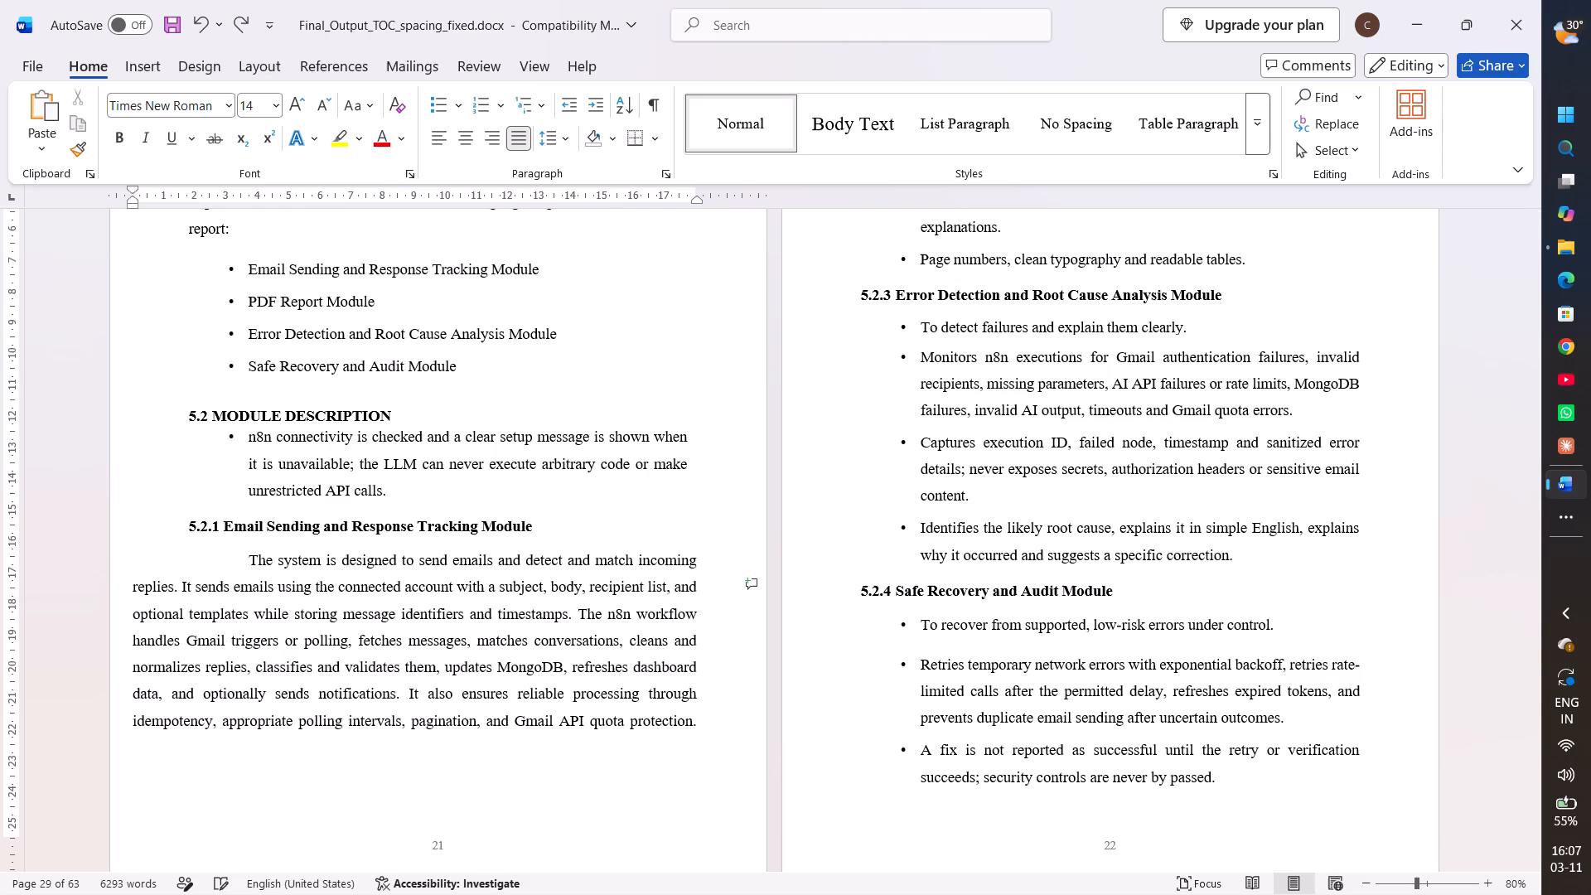
key(ctrl+z)
key(ctrl+z)
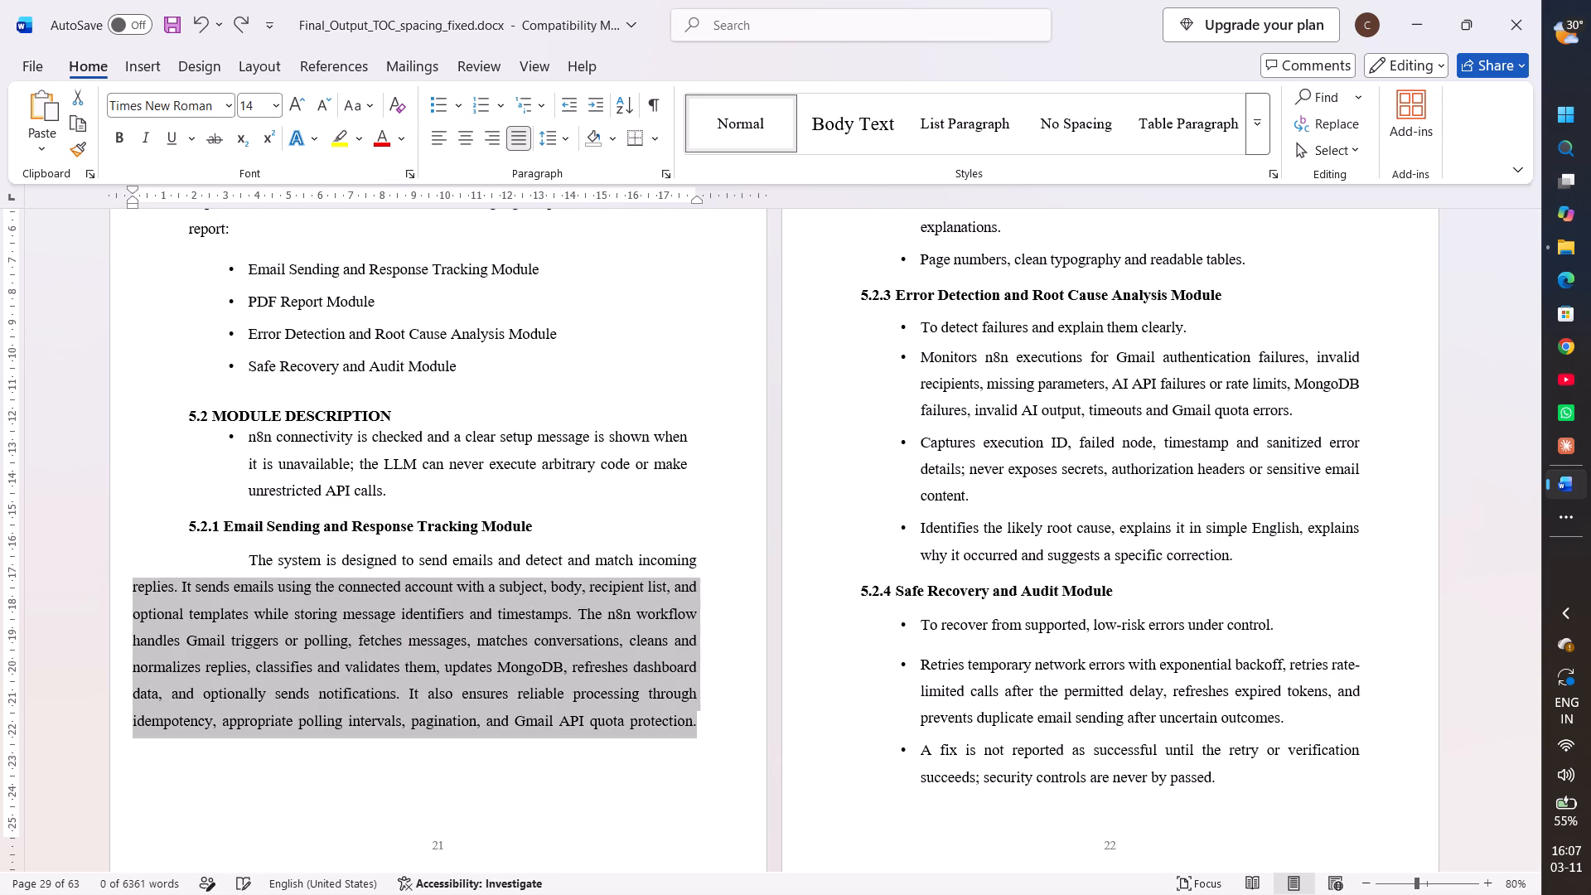
key(ctrl+z)
key(ctrl+z)
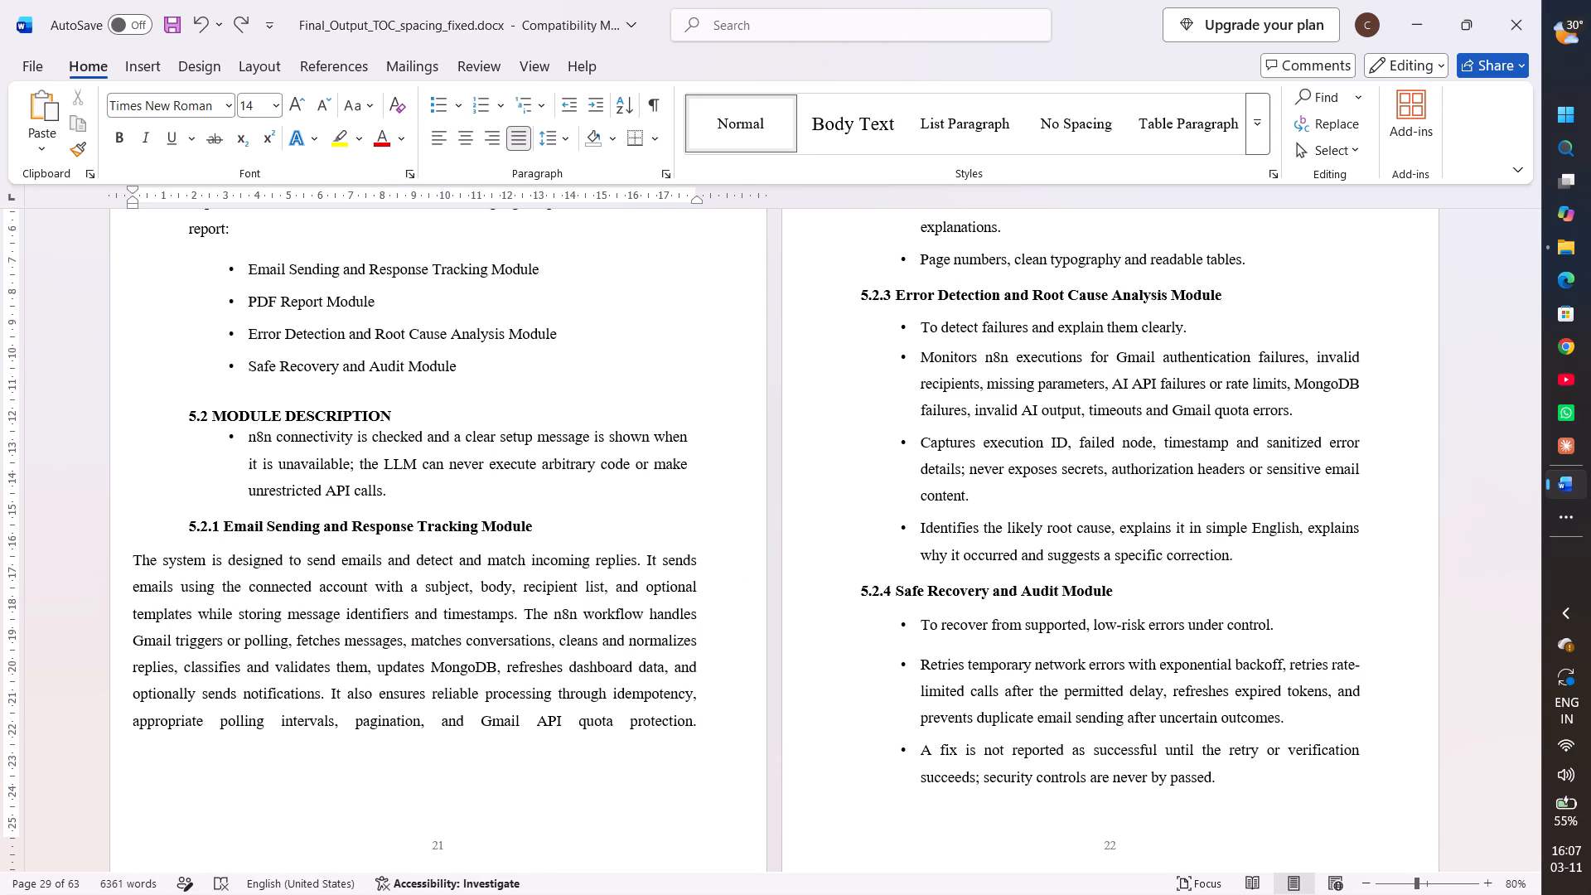
Set the 5.2.1 paragraph's first-line indent to about 3.5 cm on the ruler.
drag(133, 191, 177, 191)
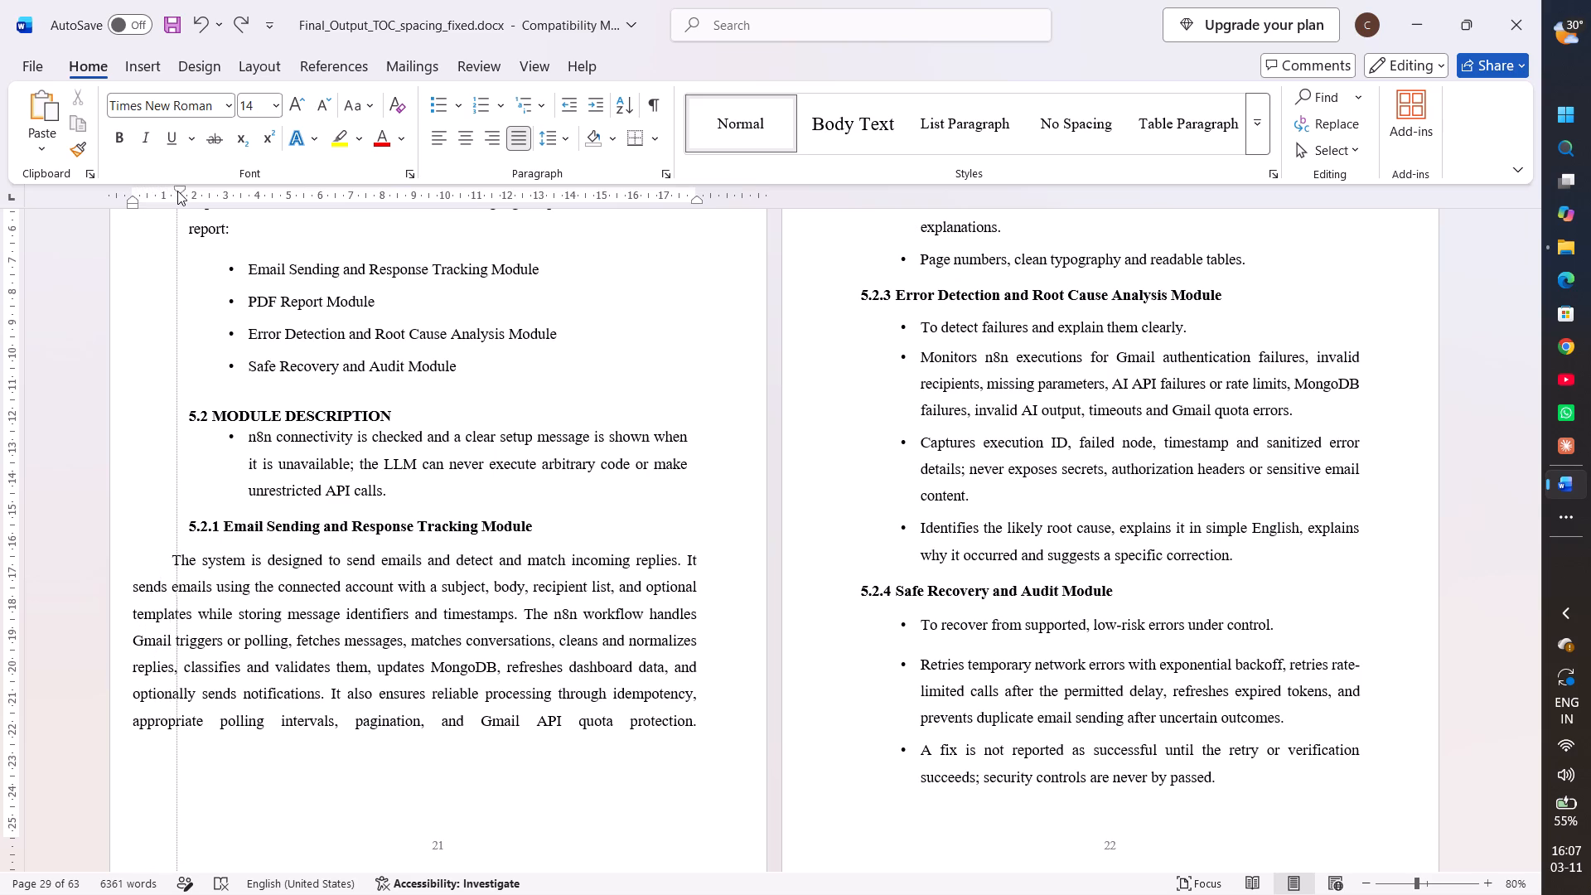
drag(177, 191, 183, 191)
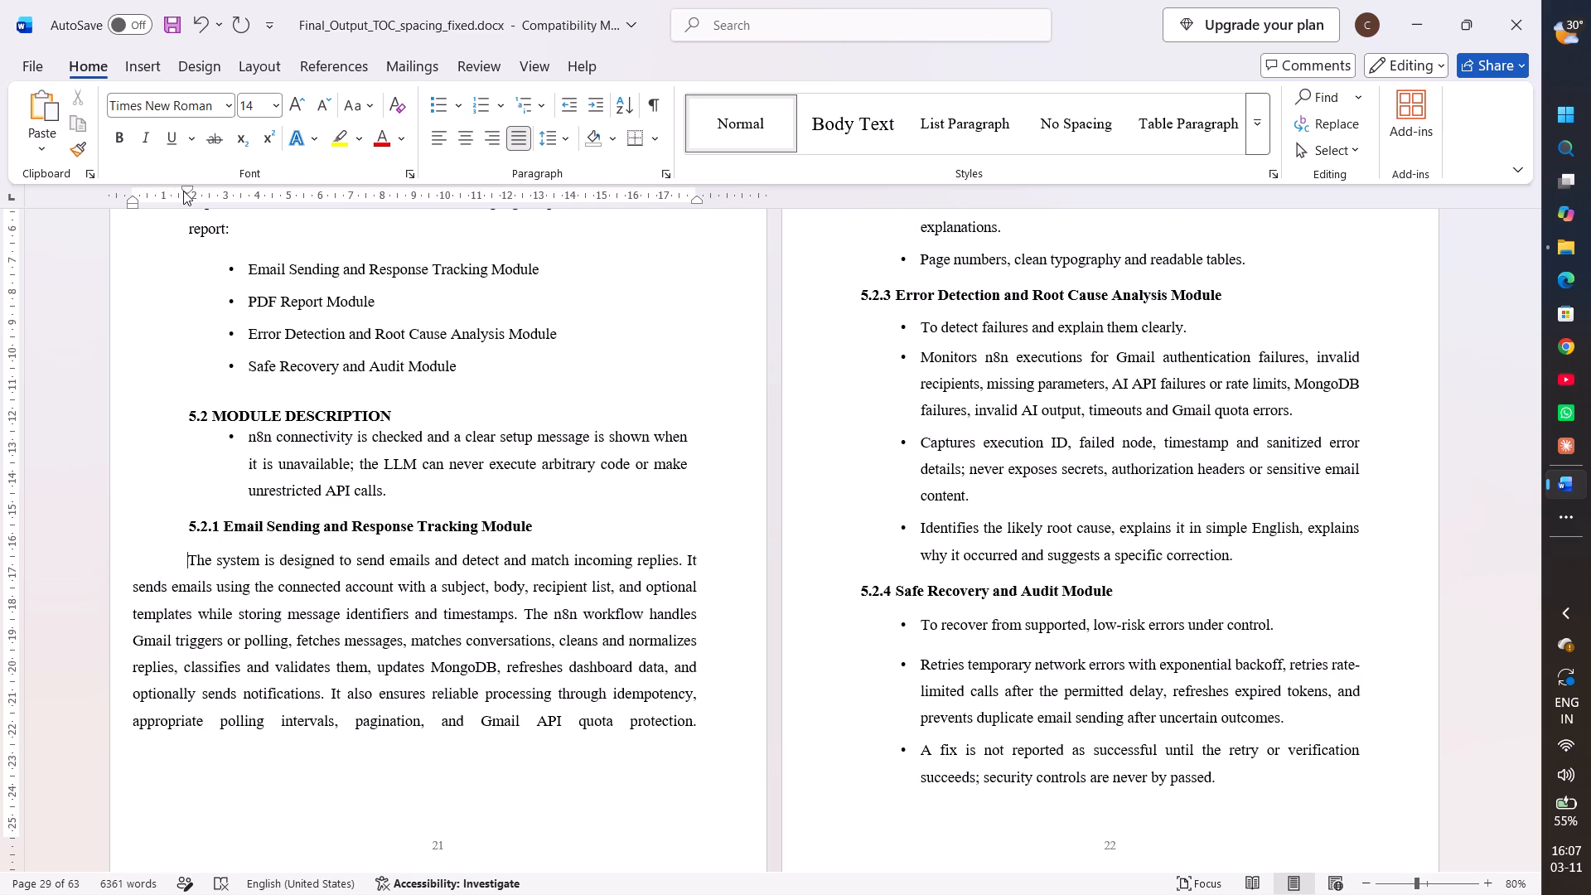
drag(183, 191, 204, 191)
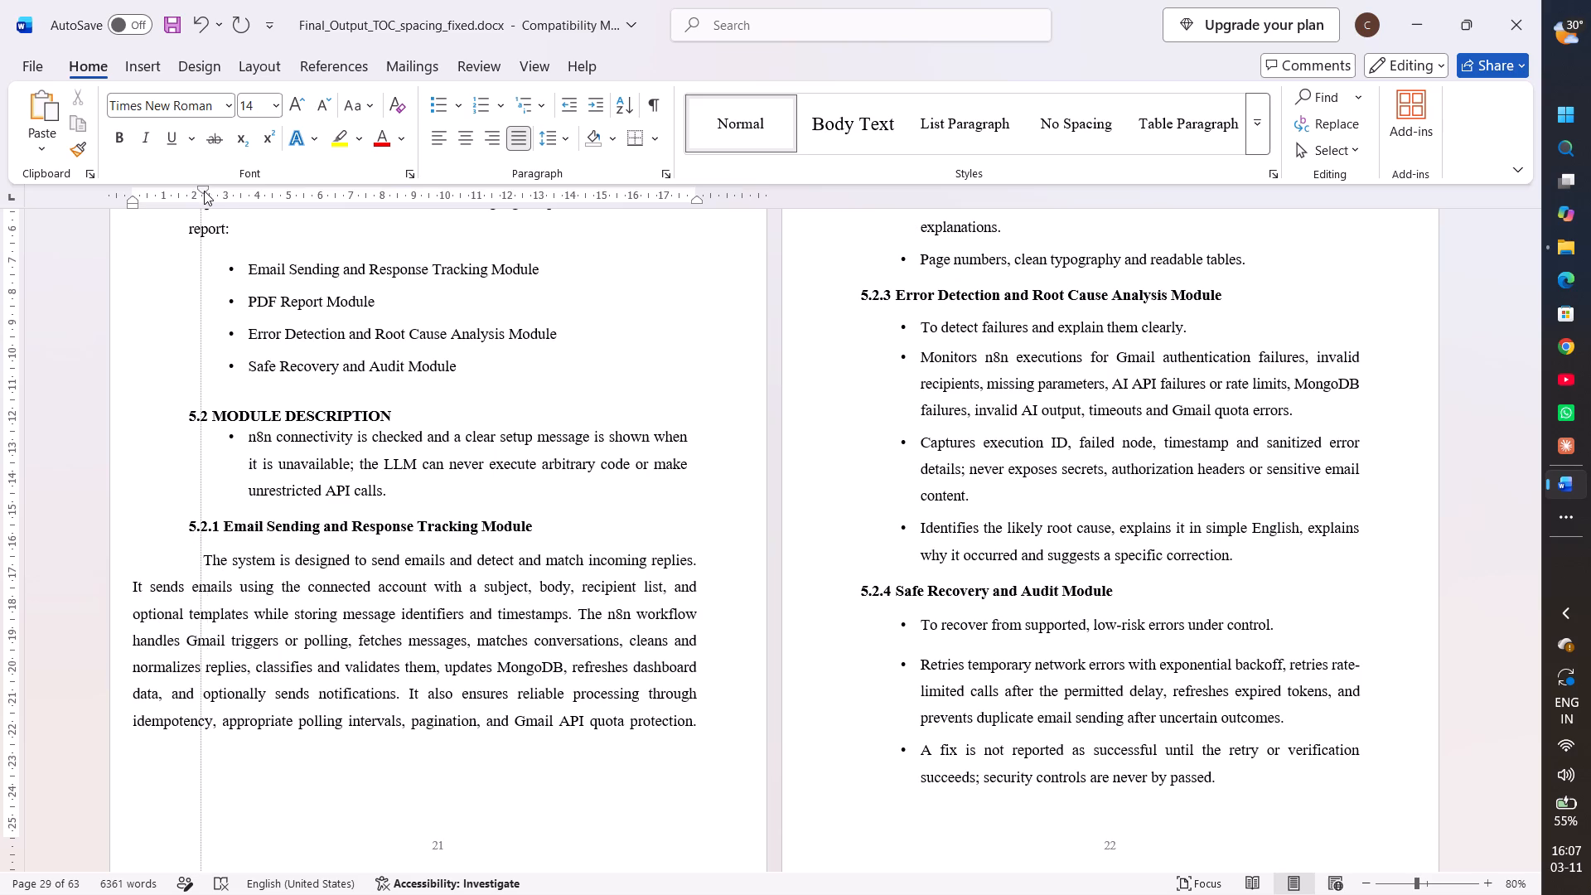
drag(204, 191, 243, 191)
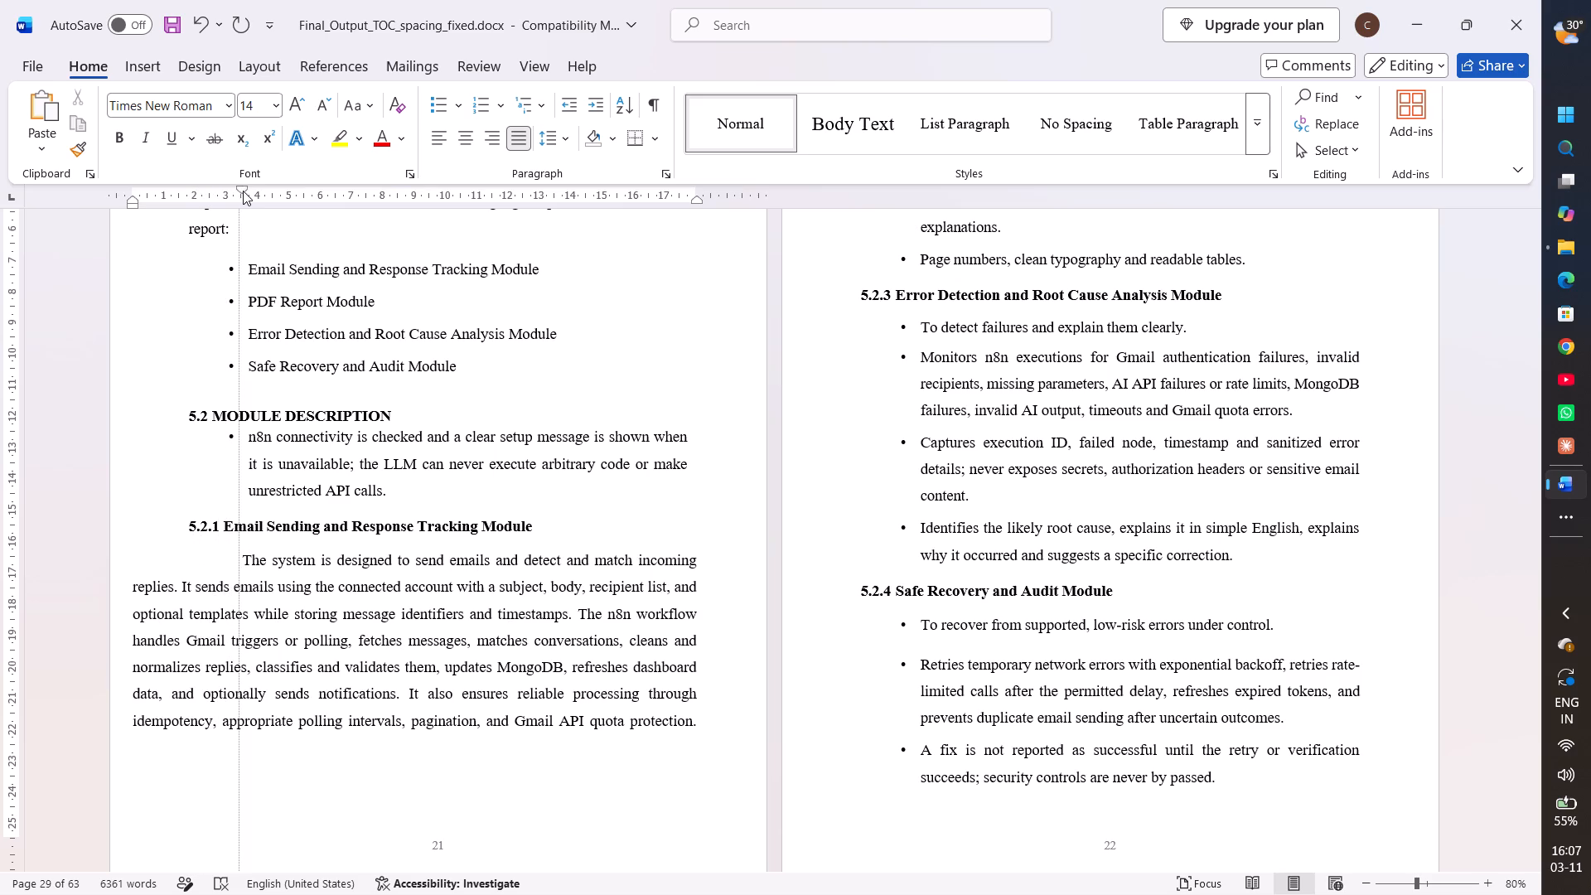
drag(243, 191, 259, 192)
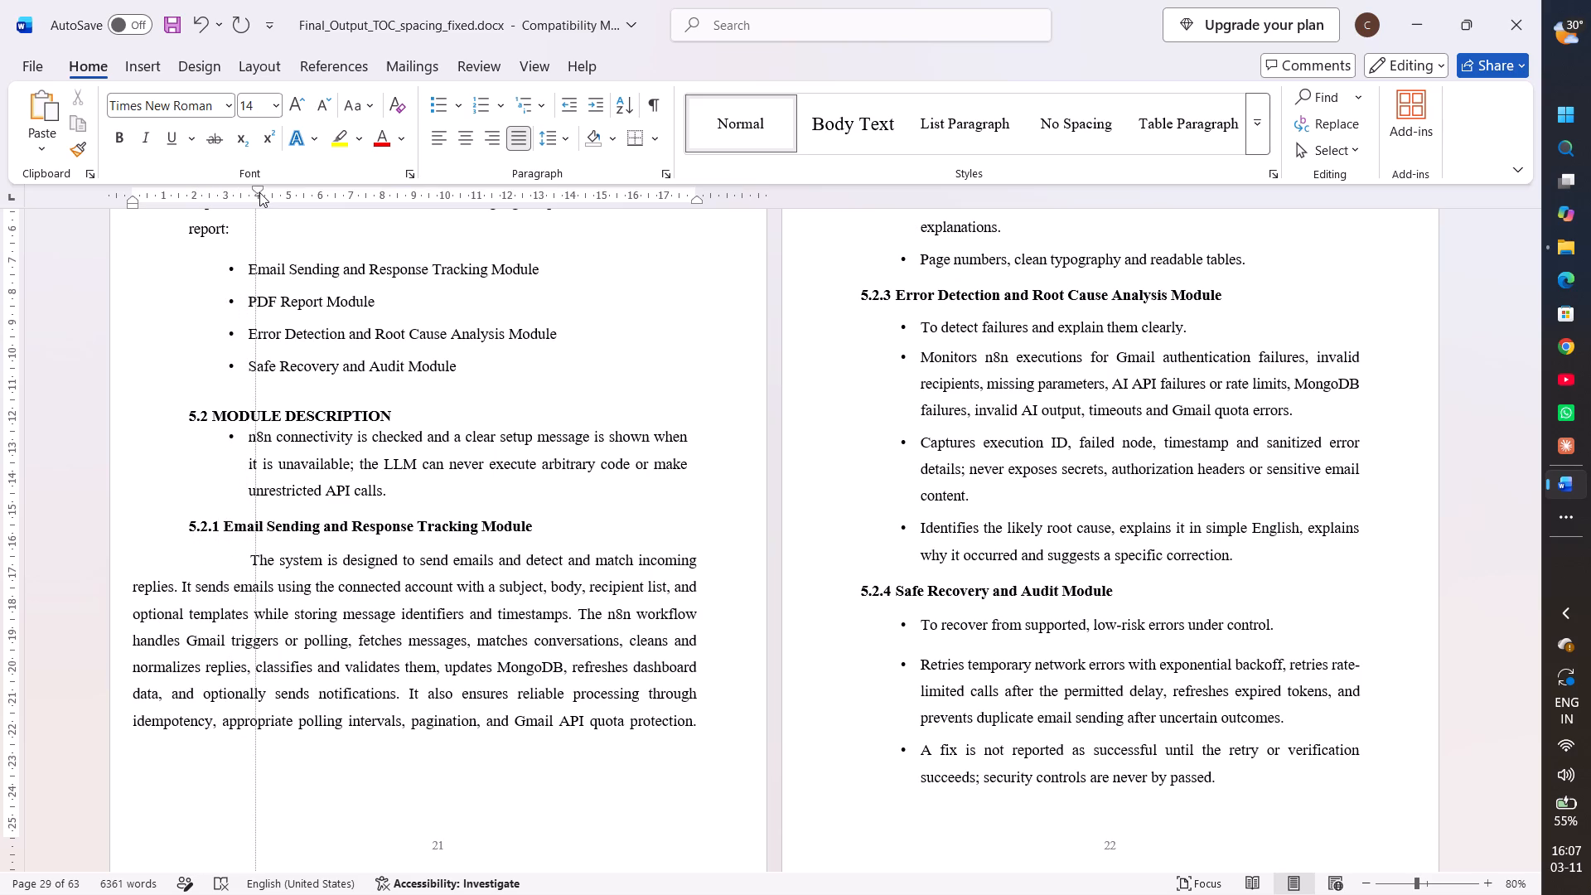
drag(259, 192, 253, 196)
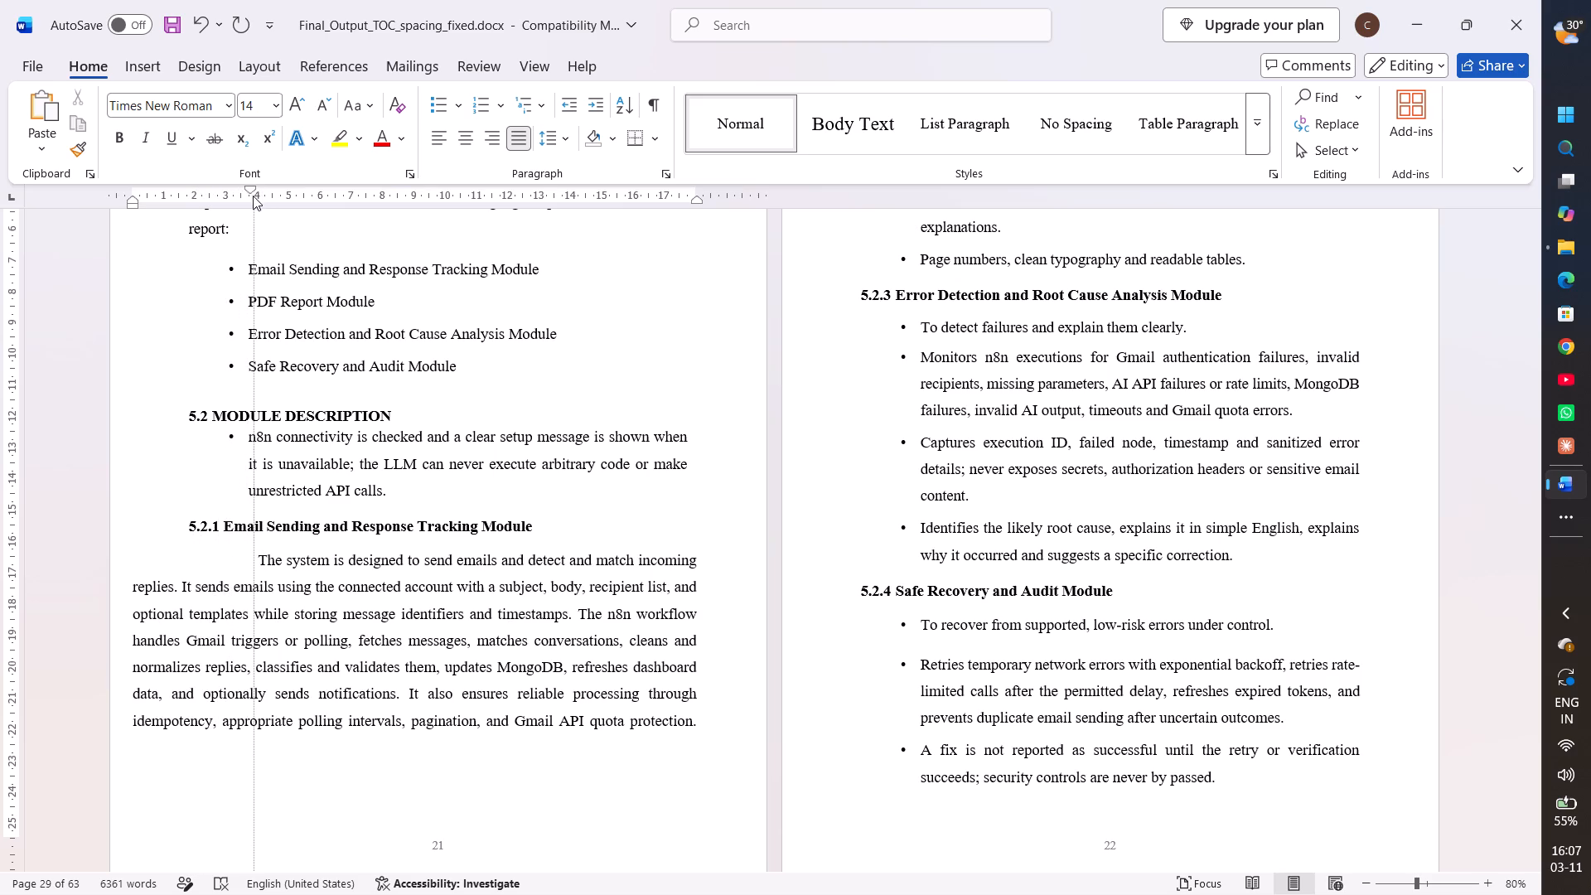
drag(253, 196, 239, 197)
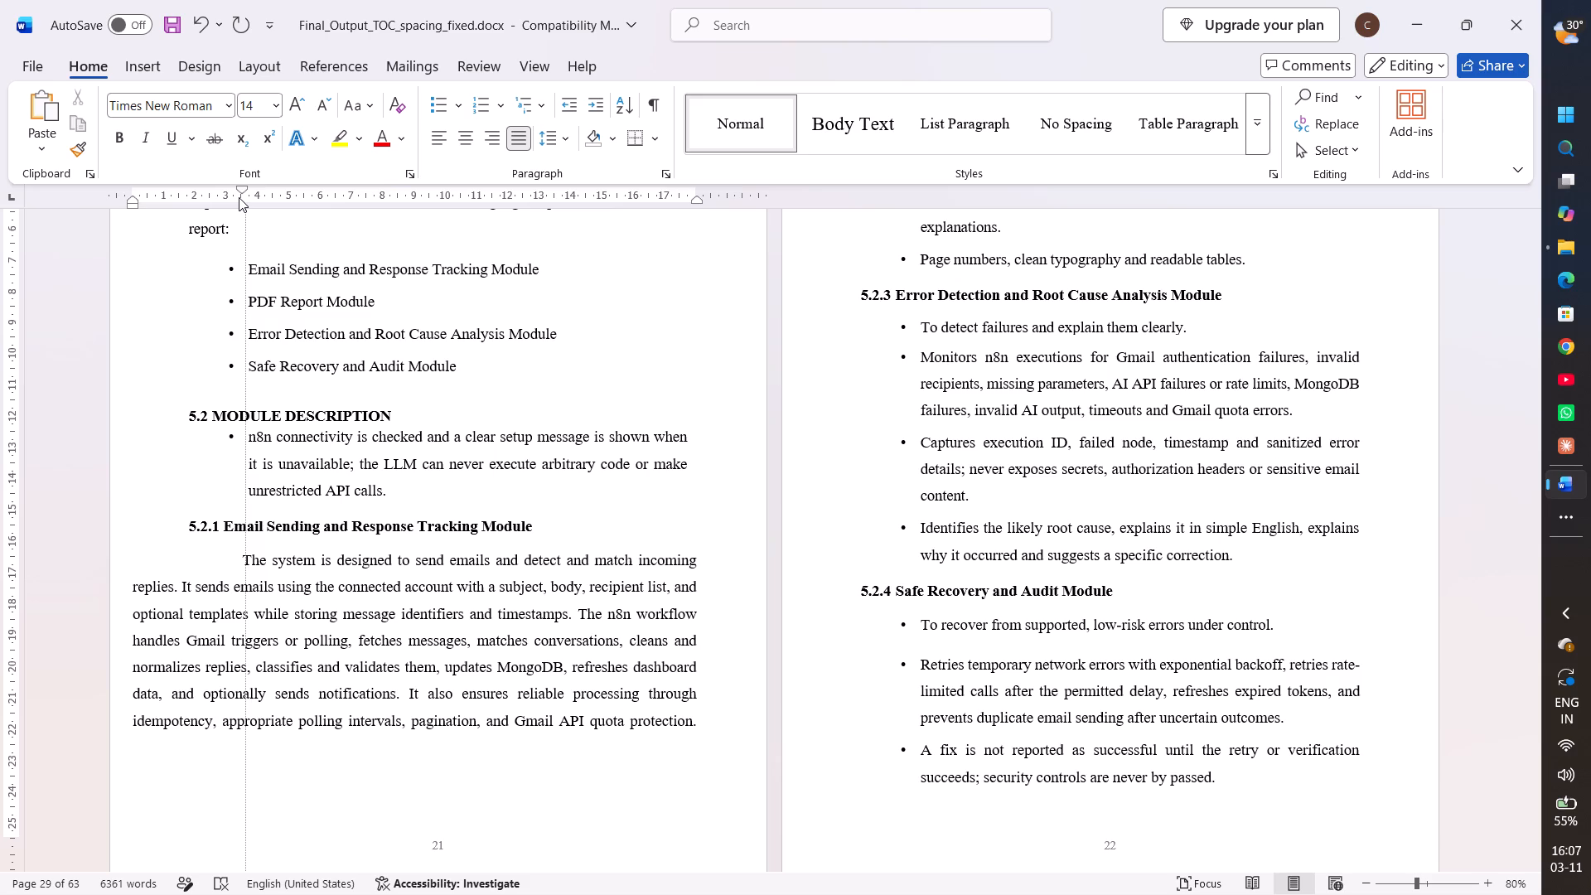
drag(239, 197, 242, 197)
click(242, 195)
Set the hanging indent of the 5.2.1 paragraph's remaining lines to about 3.5 cm on the ruler, aligned with its first line.
drag(130, 196, 149, 201)
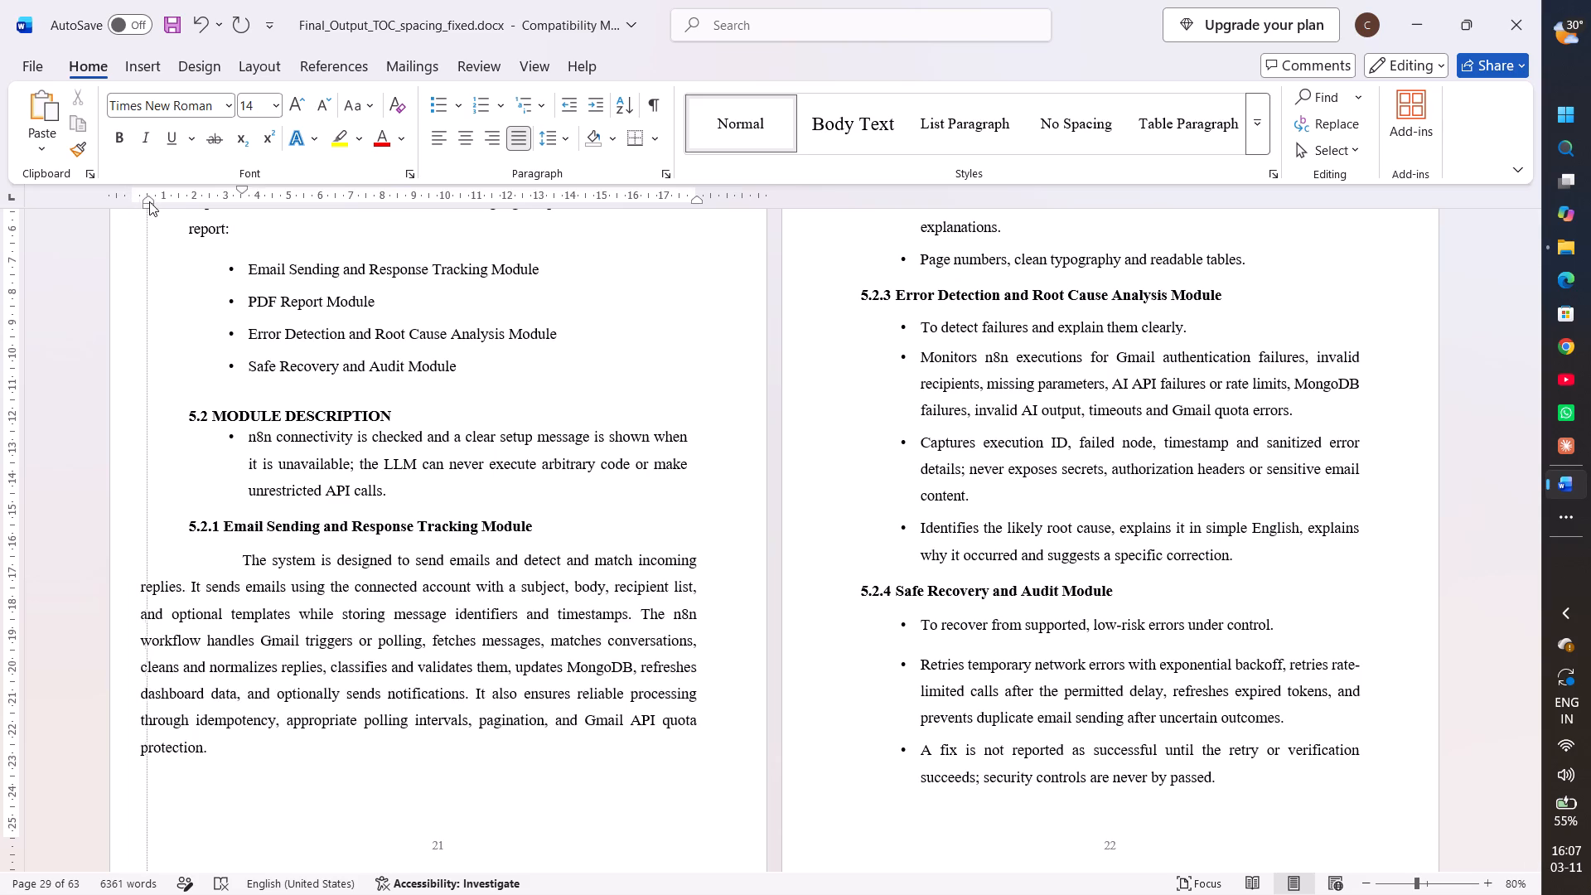
drag(149, 201, 224, 197)
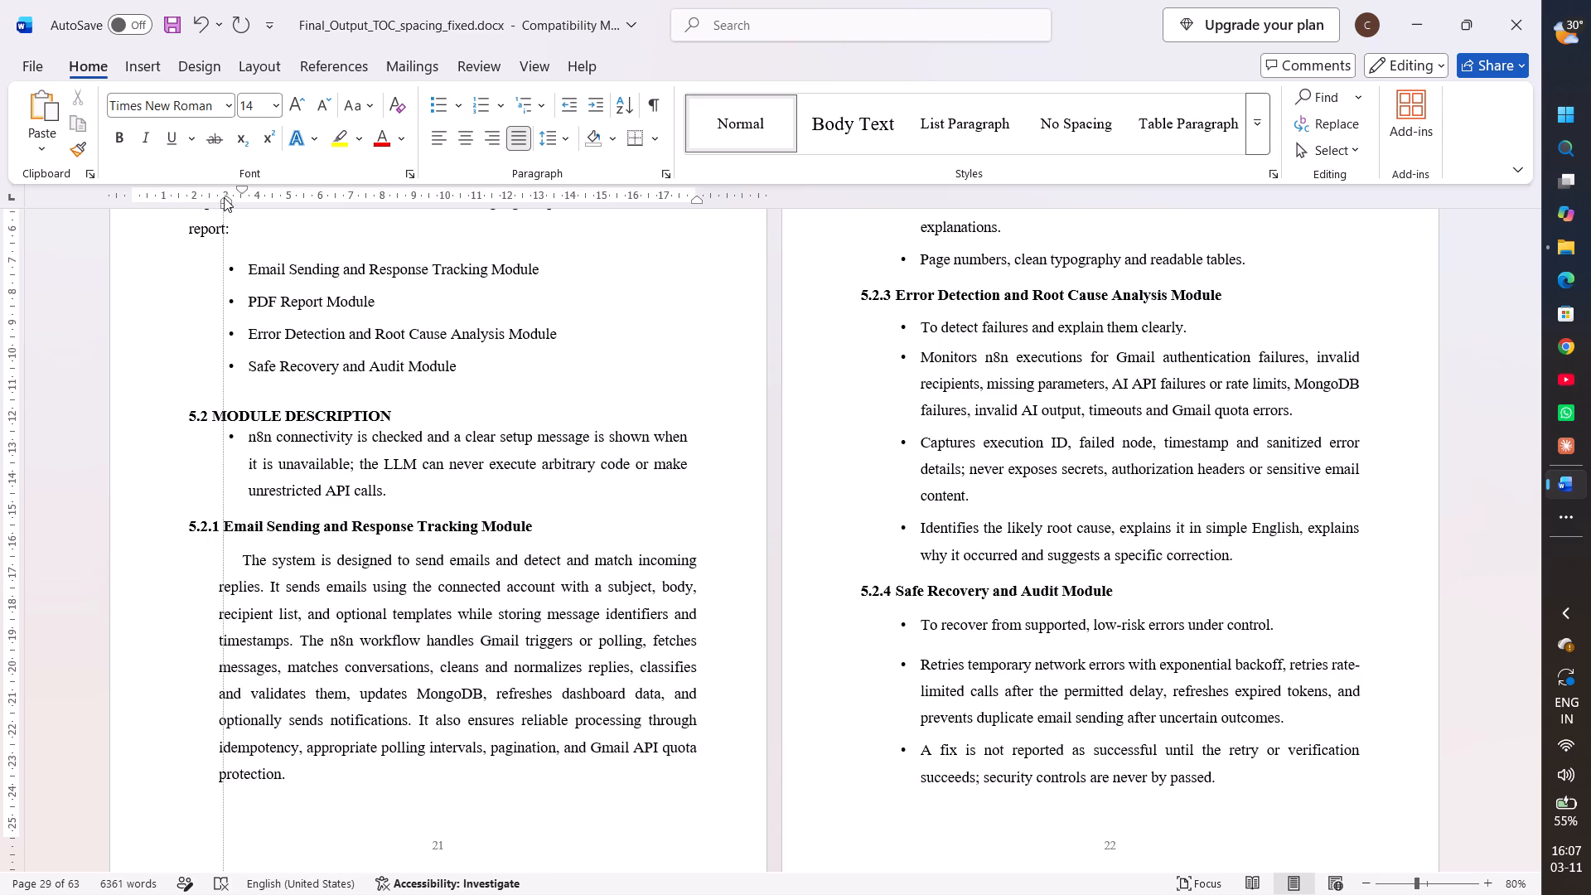
drag(224, 197, 253, 195)
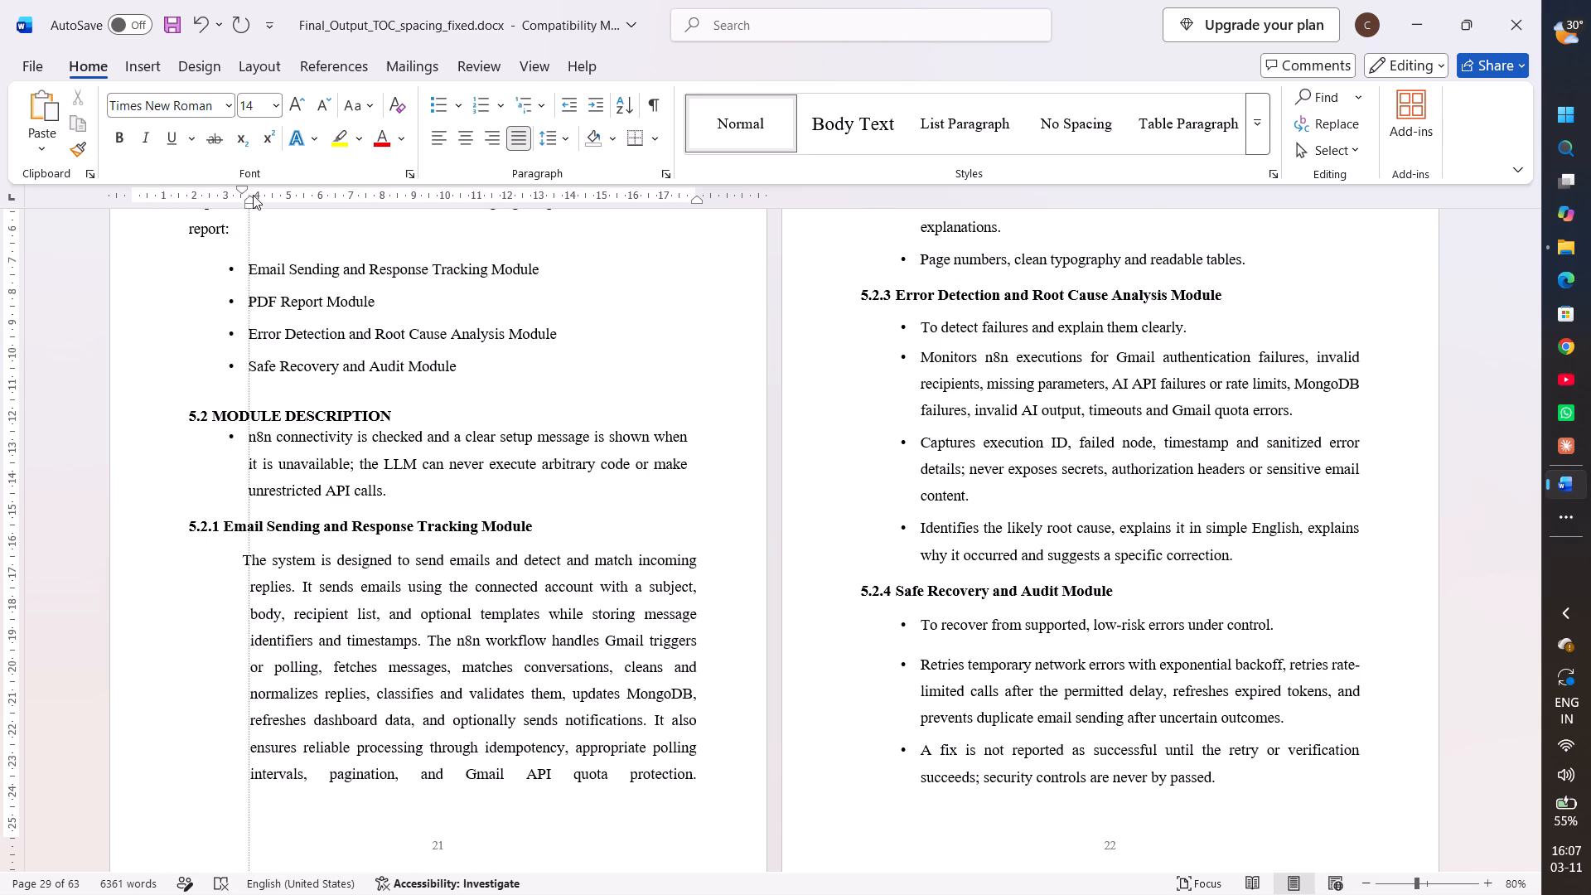
drag(253, 195, 234, 199)
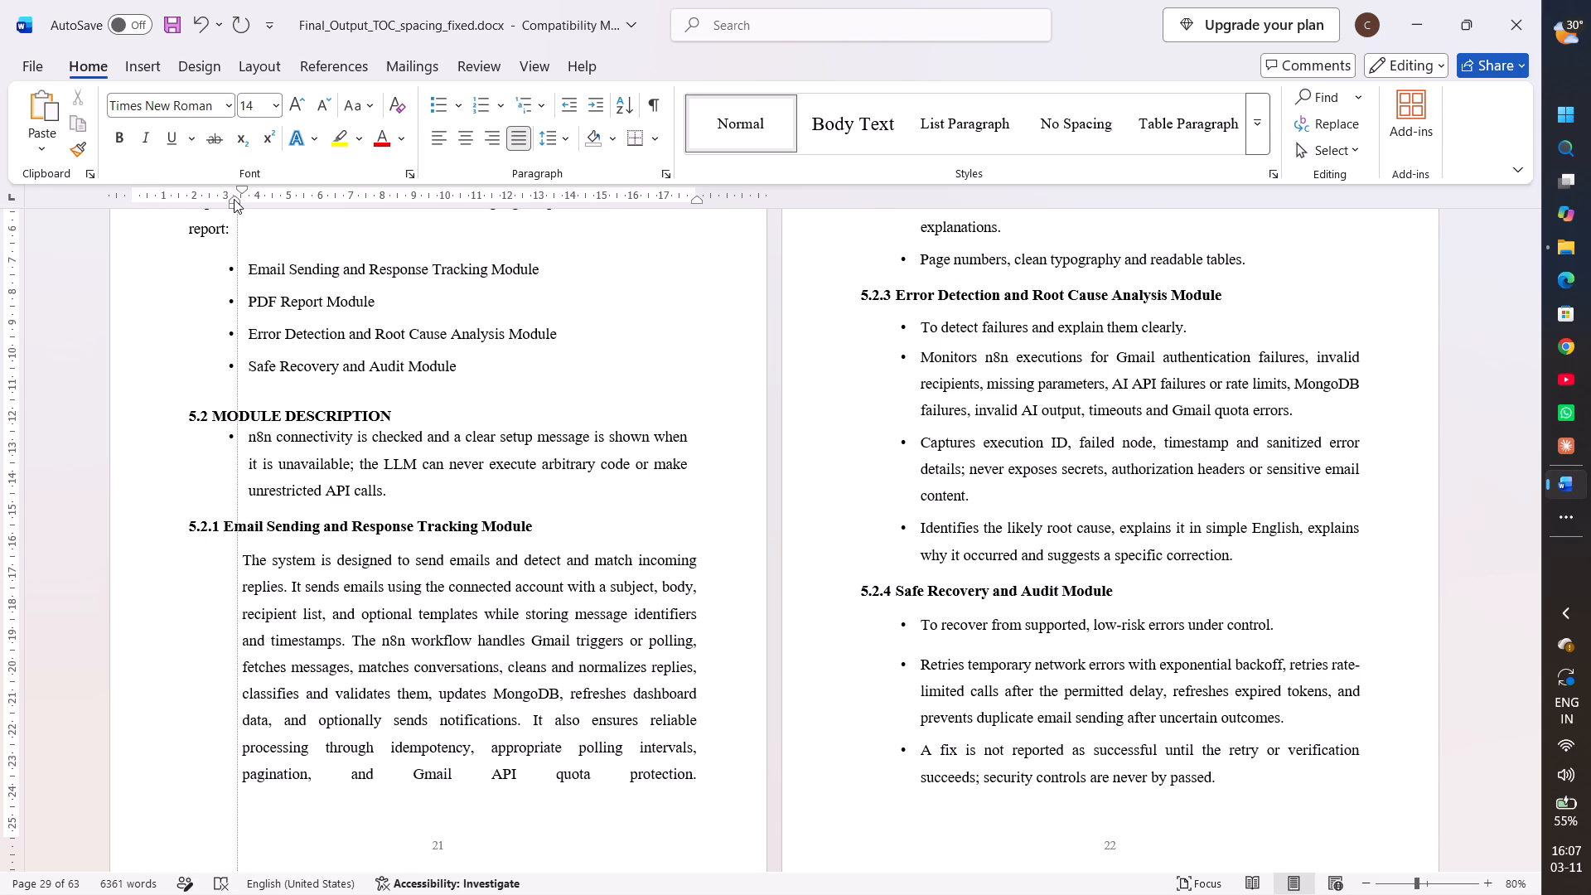
drag(234, 199, 239, 199)
drag(239, 199, 242, 199)
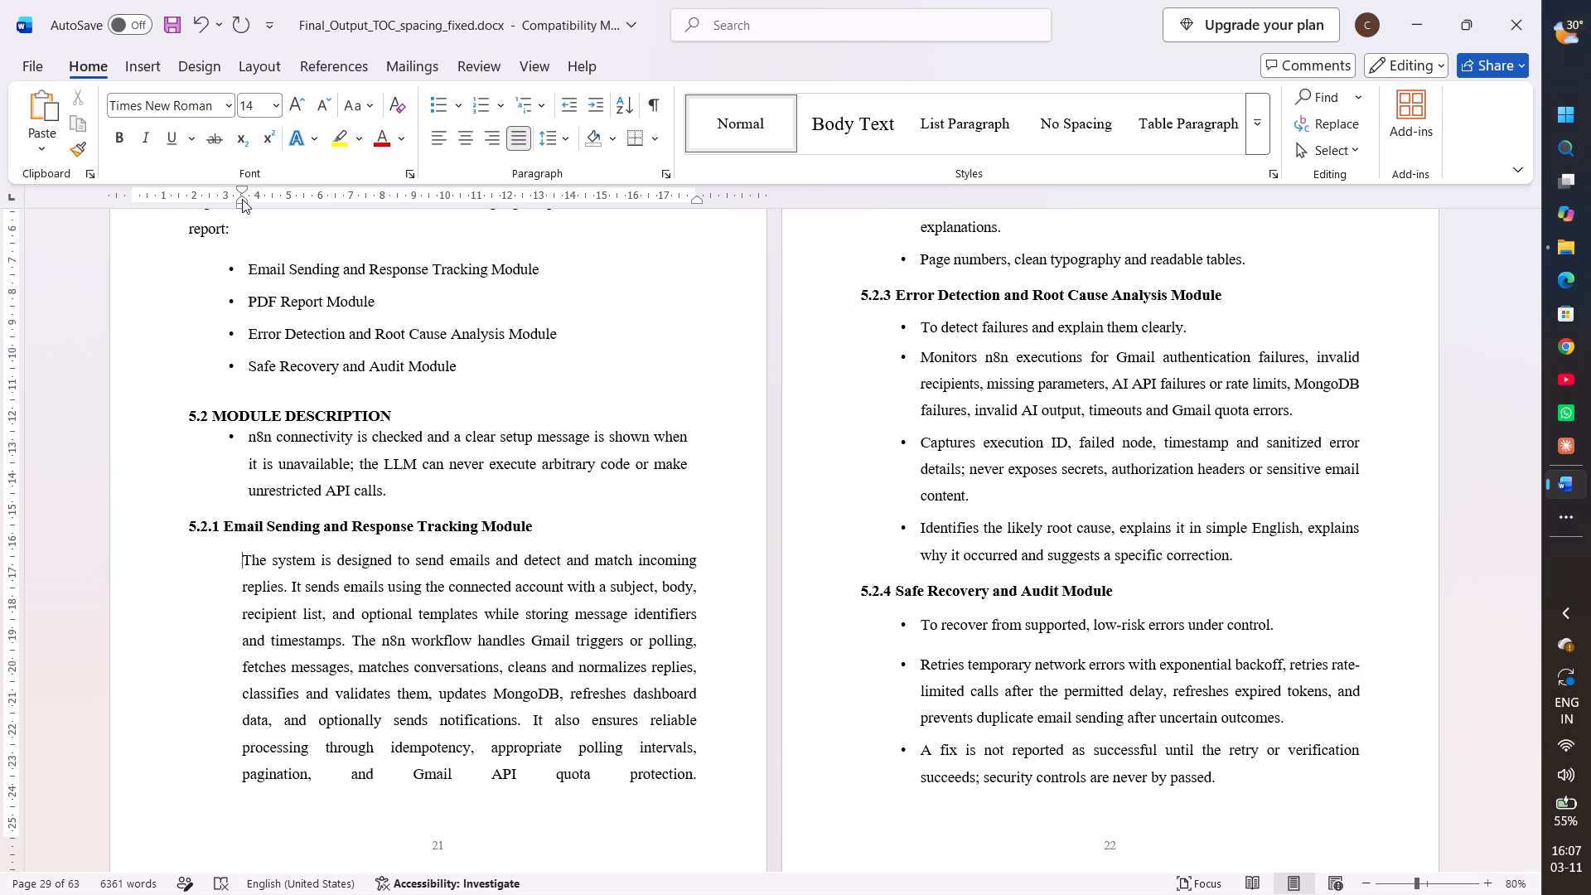
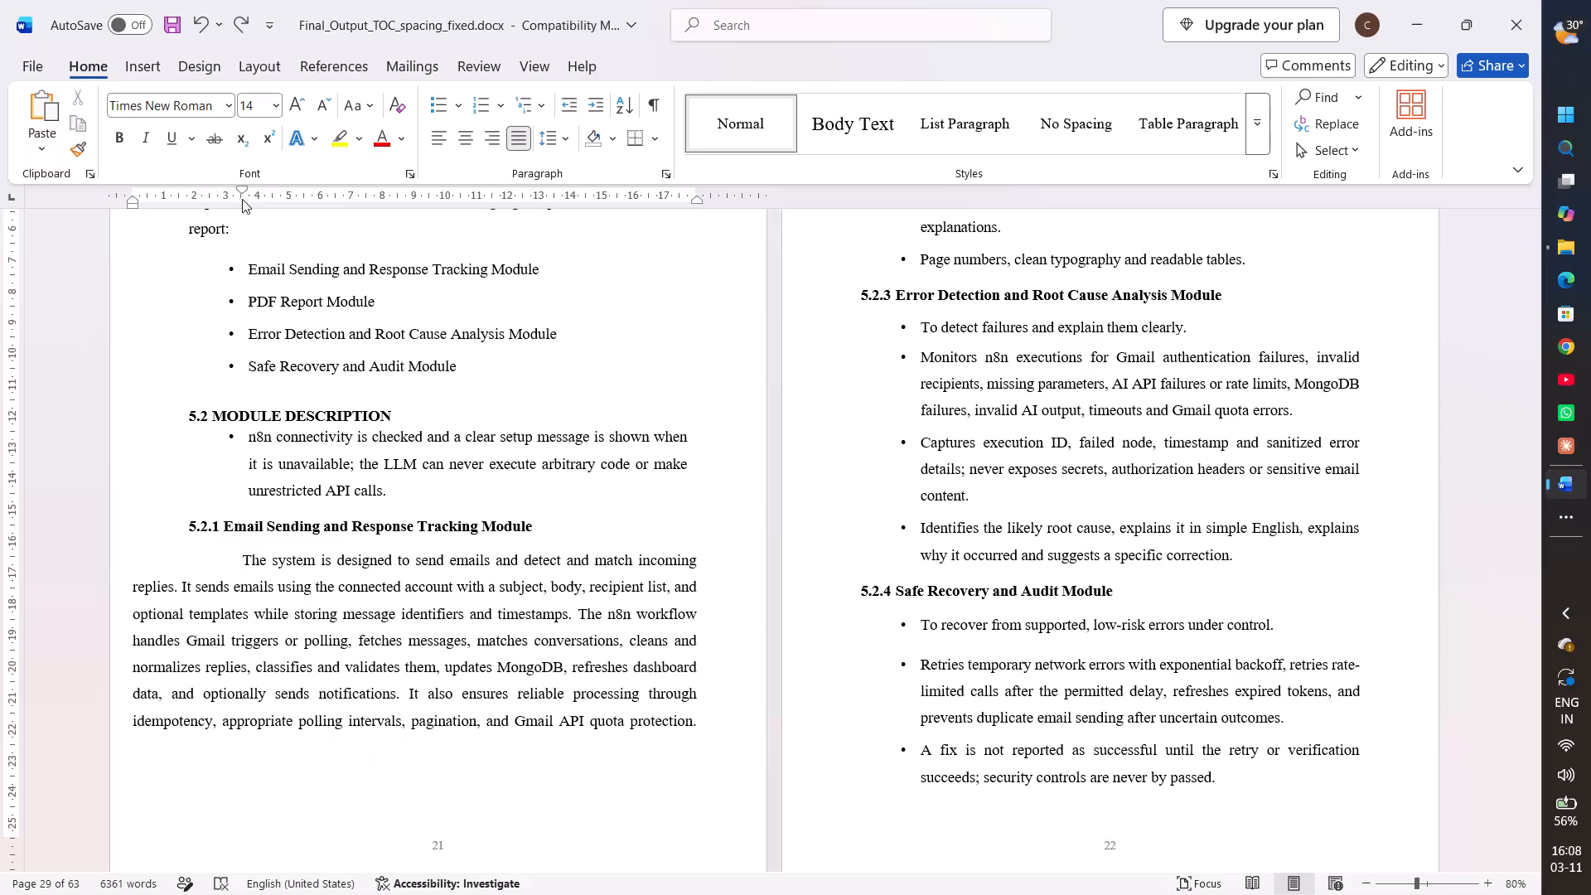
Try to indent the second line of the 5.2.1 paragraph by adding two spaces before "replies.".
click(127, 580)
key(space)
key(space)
Undo the added spaces and the last ruler change to the 5.2.1 paragraph's first-line indent.
key(ctrl+z)
key(ctrl+z)
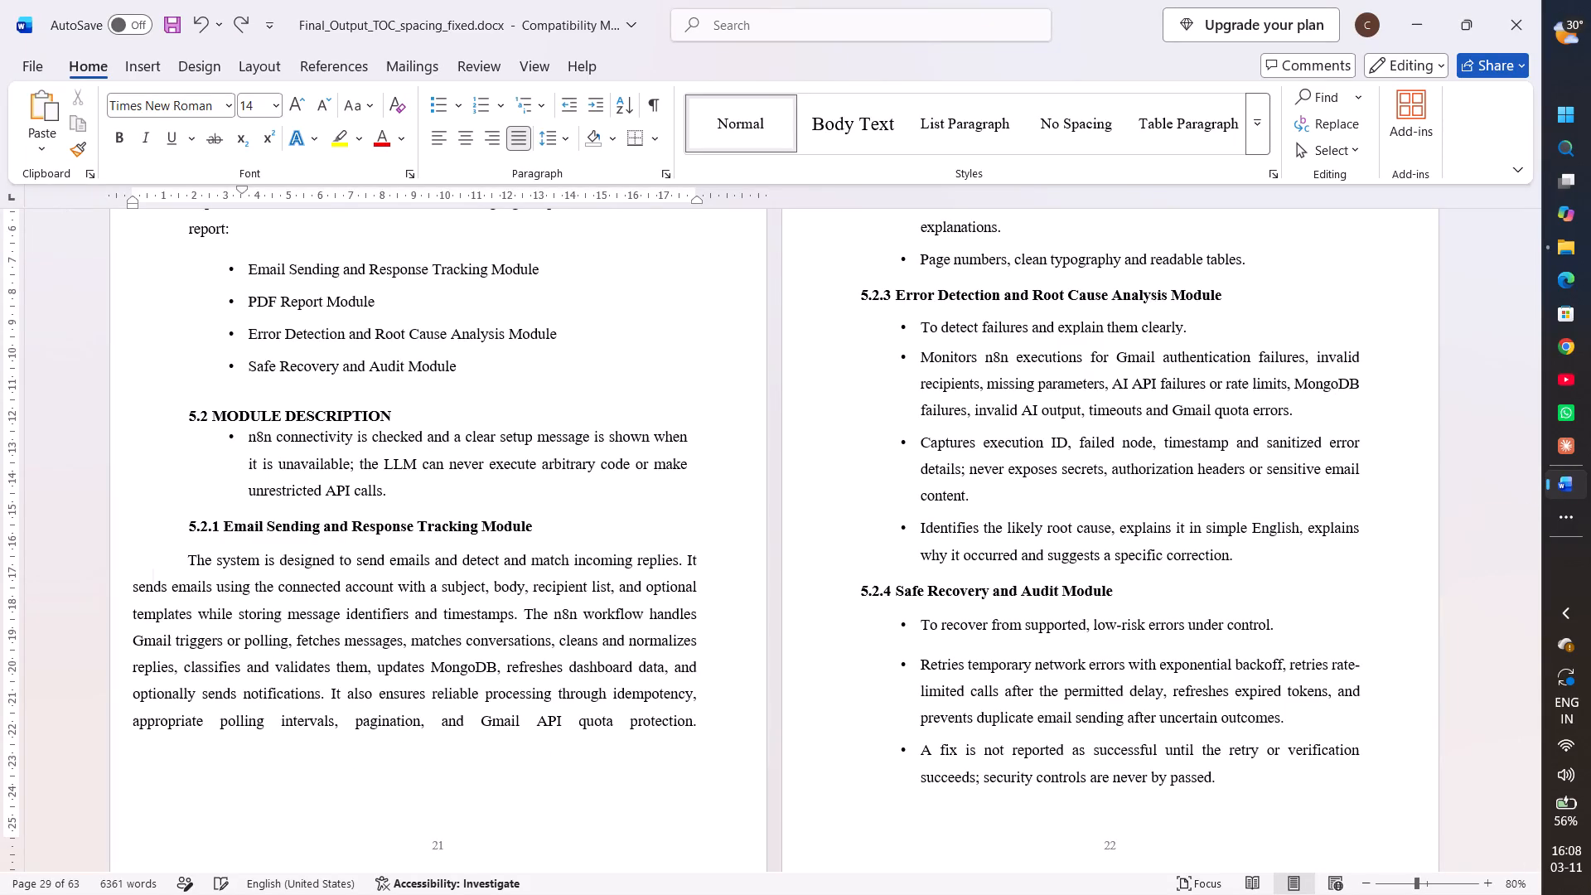
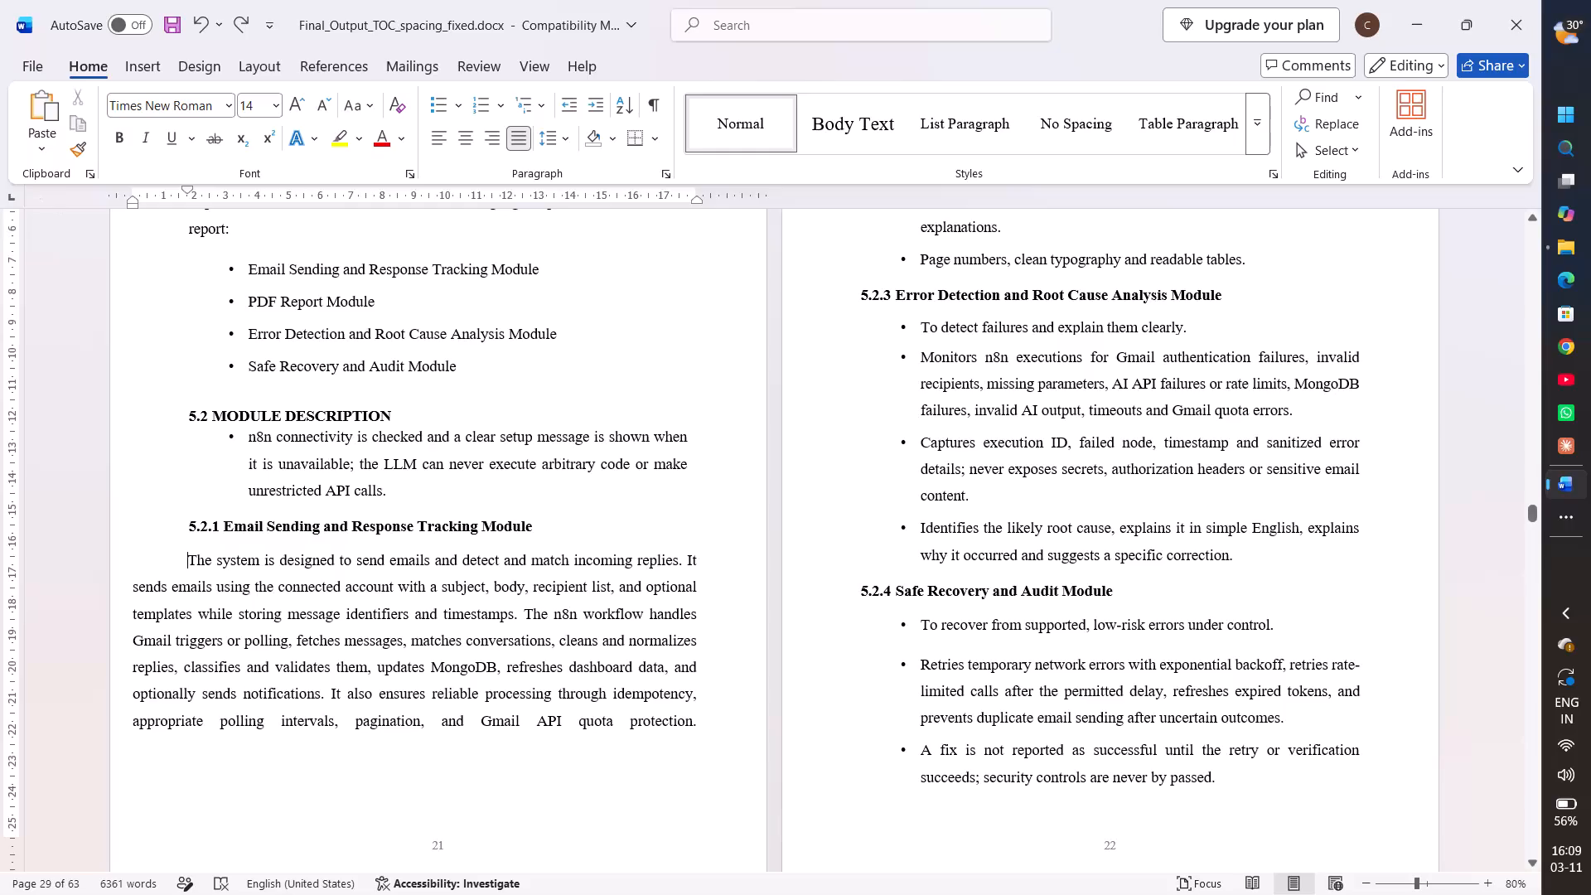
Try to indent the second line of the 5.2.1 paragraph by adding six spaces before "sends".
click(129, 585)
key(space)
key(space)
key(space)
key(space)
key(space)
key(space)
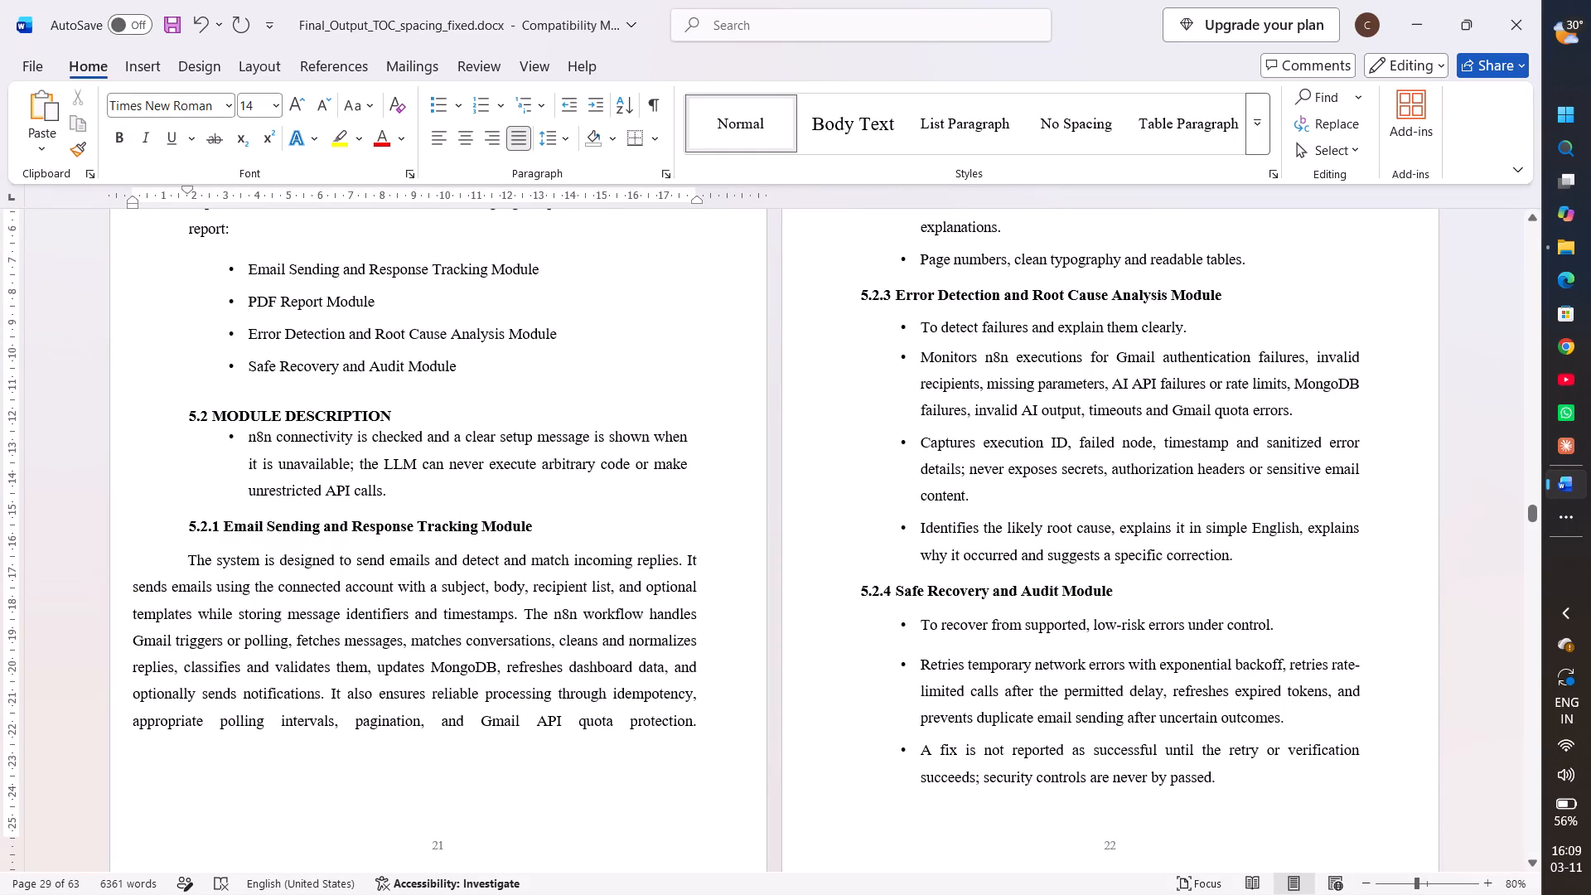
Increase the left indent of the whole 5.2.1 paragraph so its lines align with the section heading, keeping the first-line indent.
drag(132, 201, 148, 201)
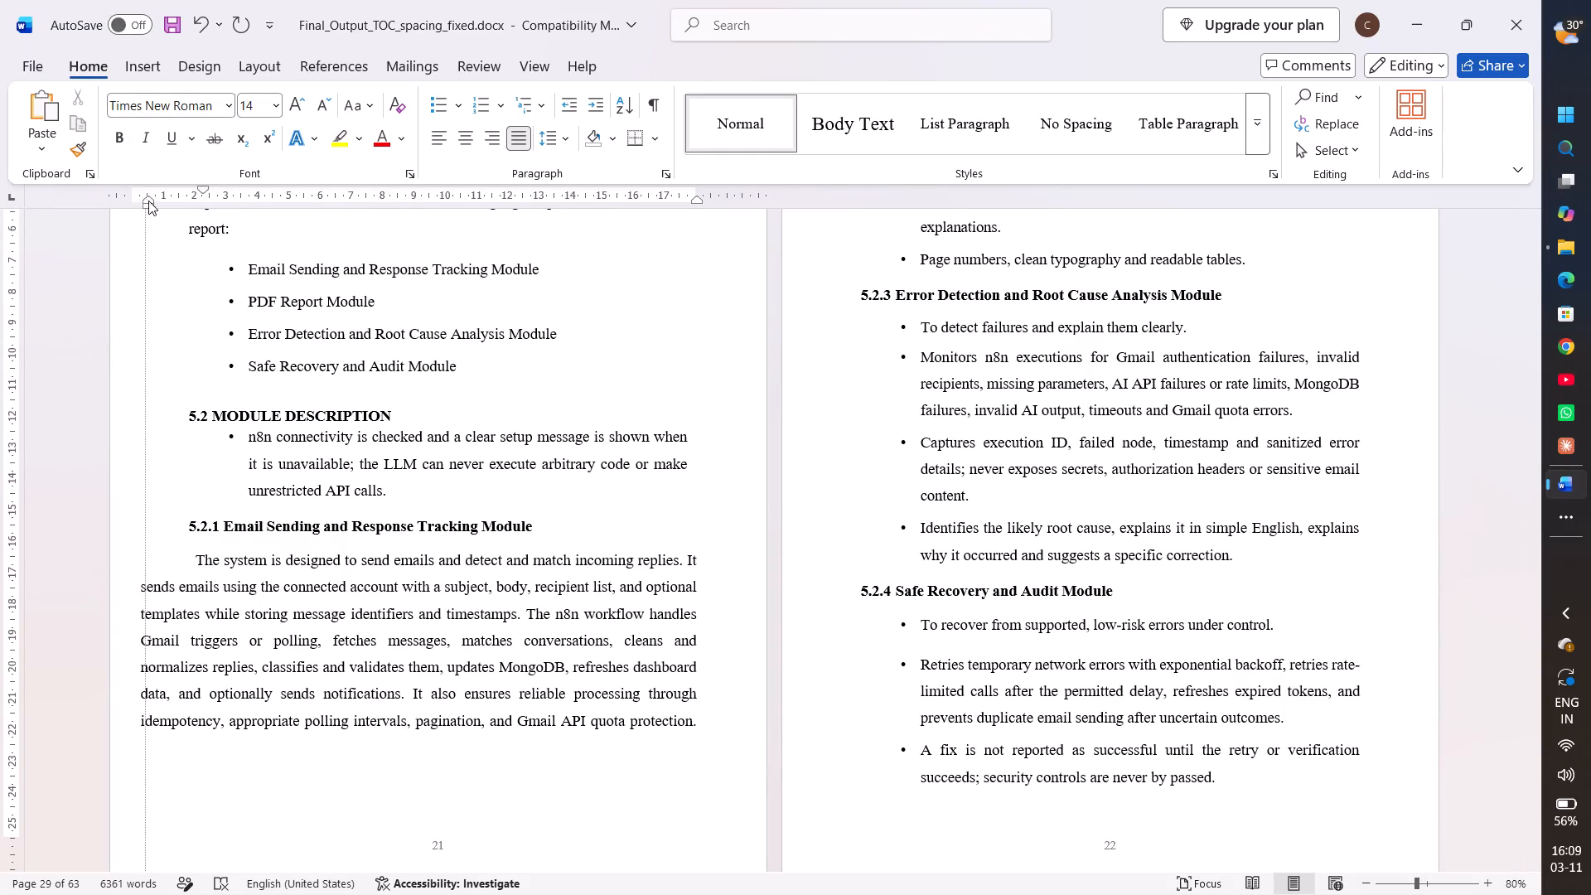
drag(148, 201, 183, 194)
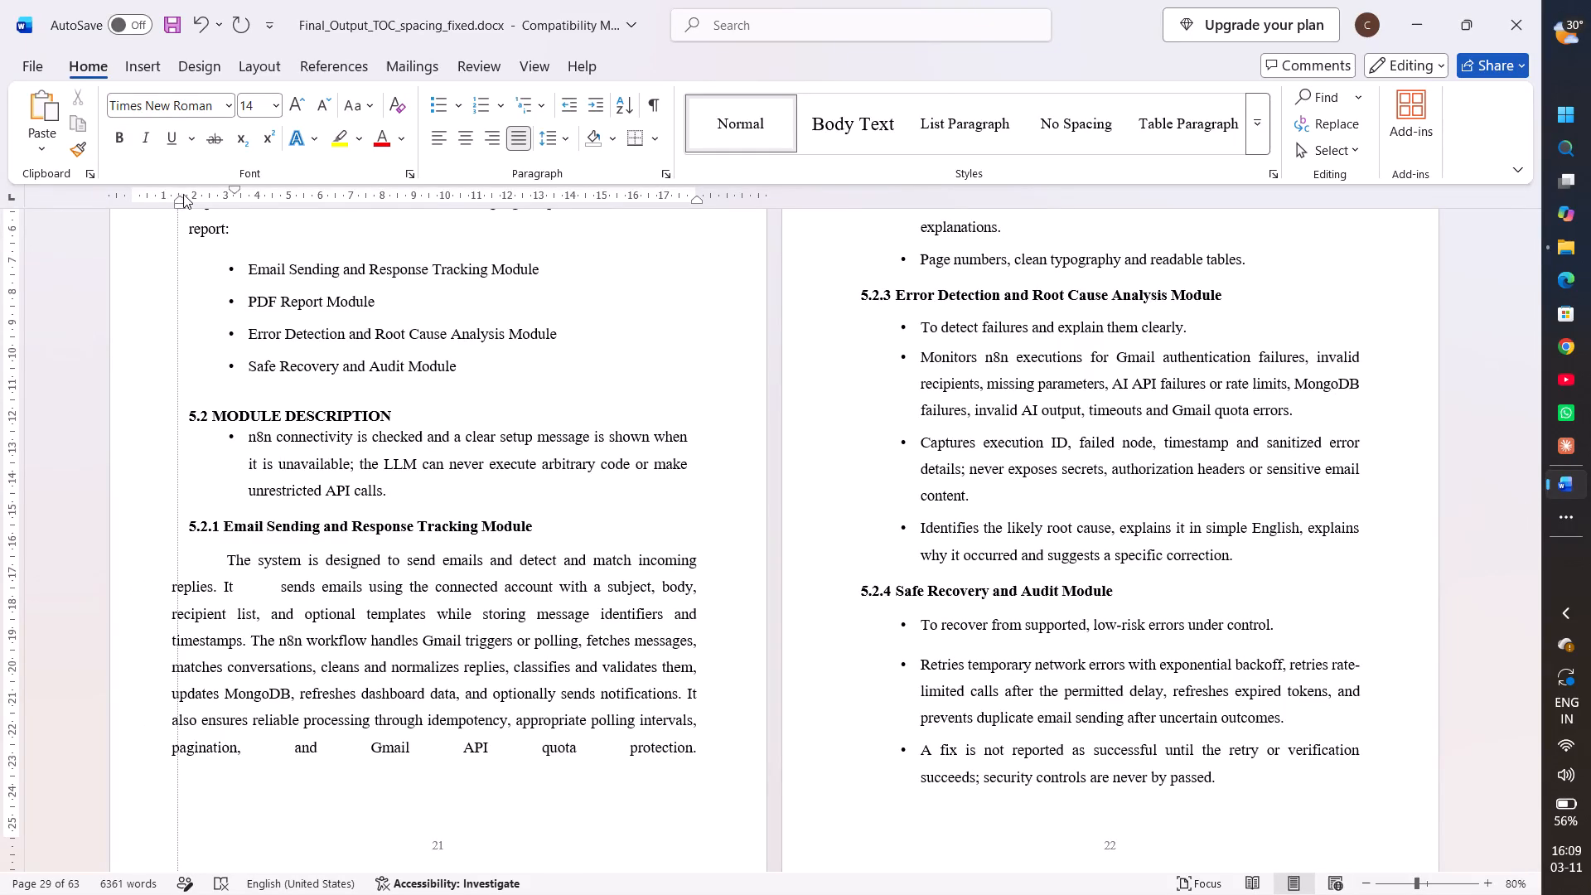
drag(183, 194, 185, 194)
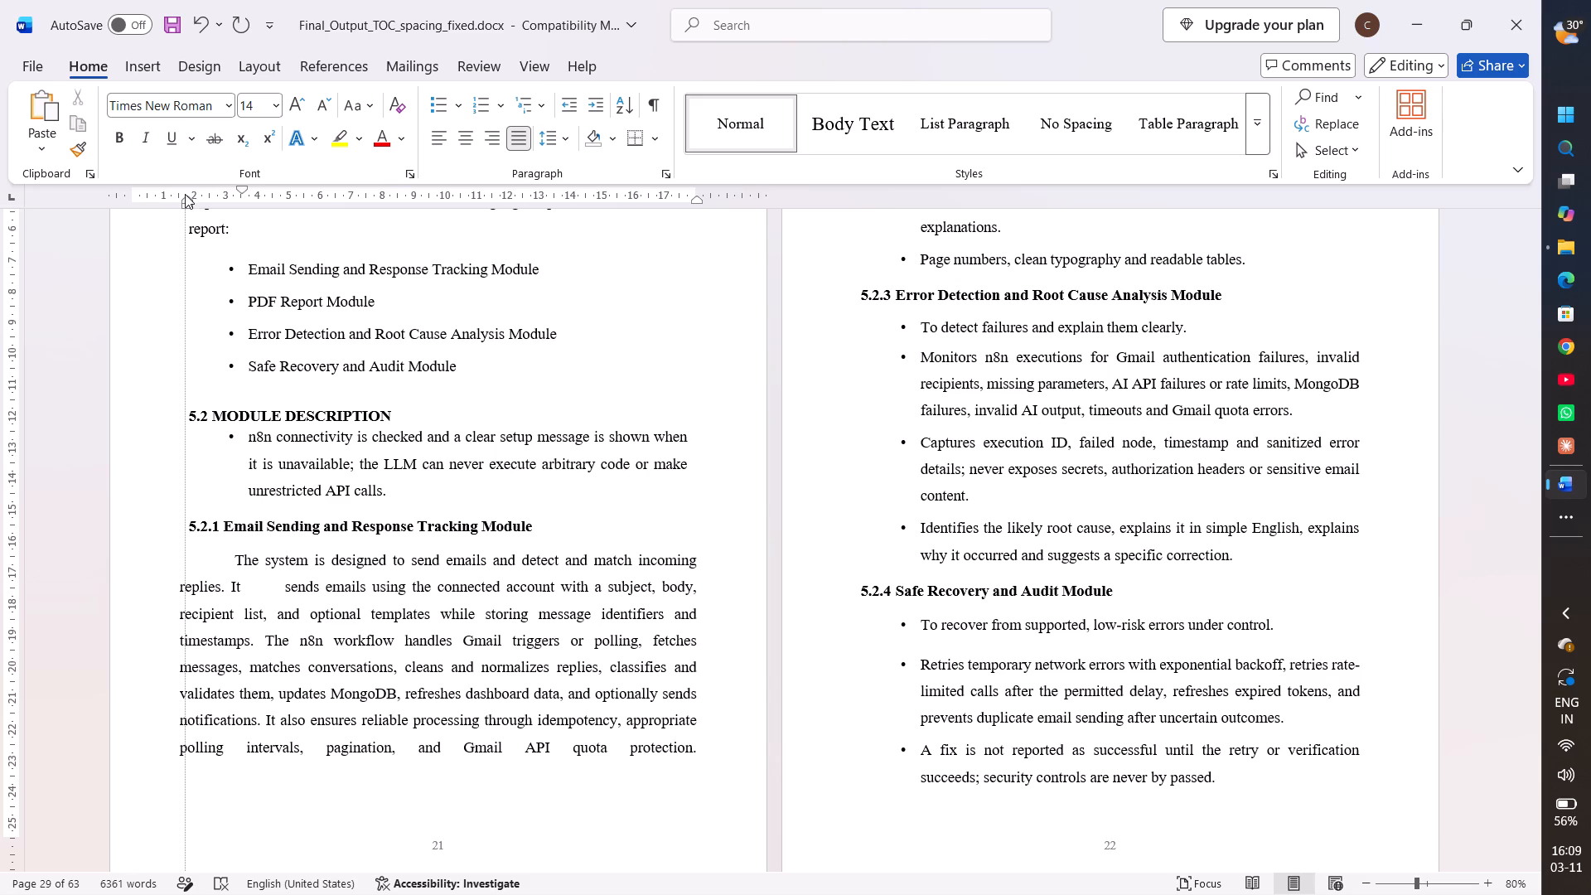
drag(185, 194, 183, 194)
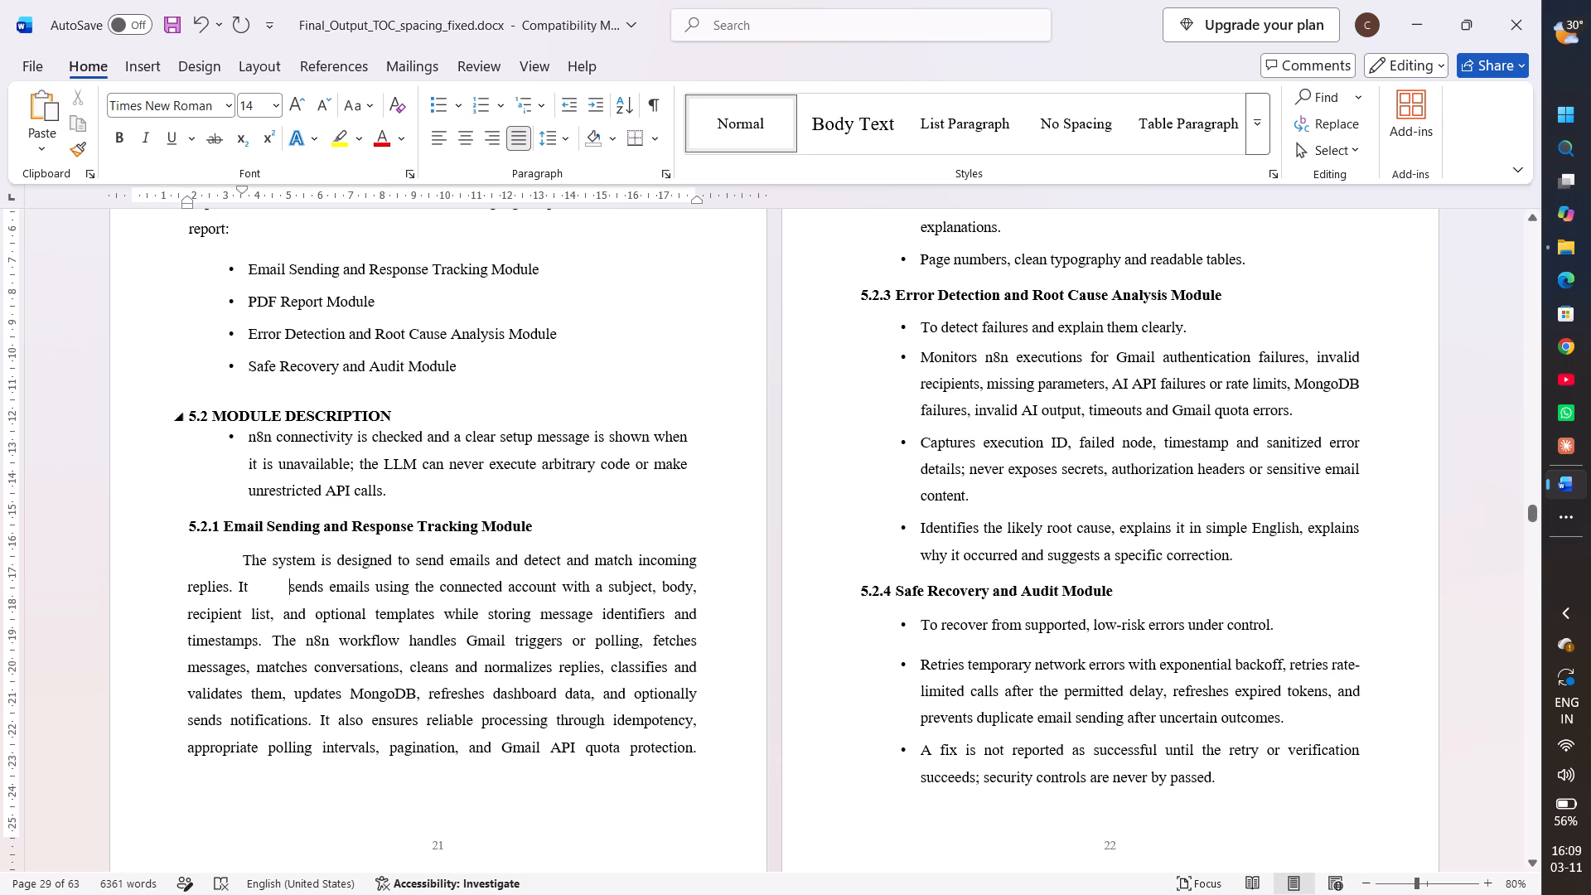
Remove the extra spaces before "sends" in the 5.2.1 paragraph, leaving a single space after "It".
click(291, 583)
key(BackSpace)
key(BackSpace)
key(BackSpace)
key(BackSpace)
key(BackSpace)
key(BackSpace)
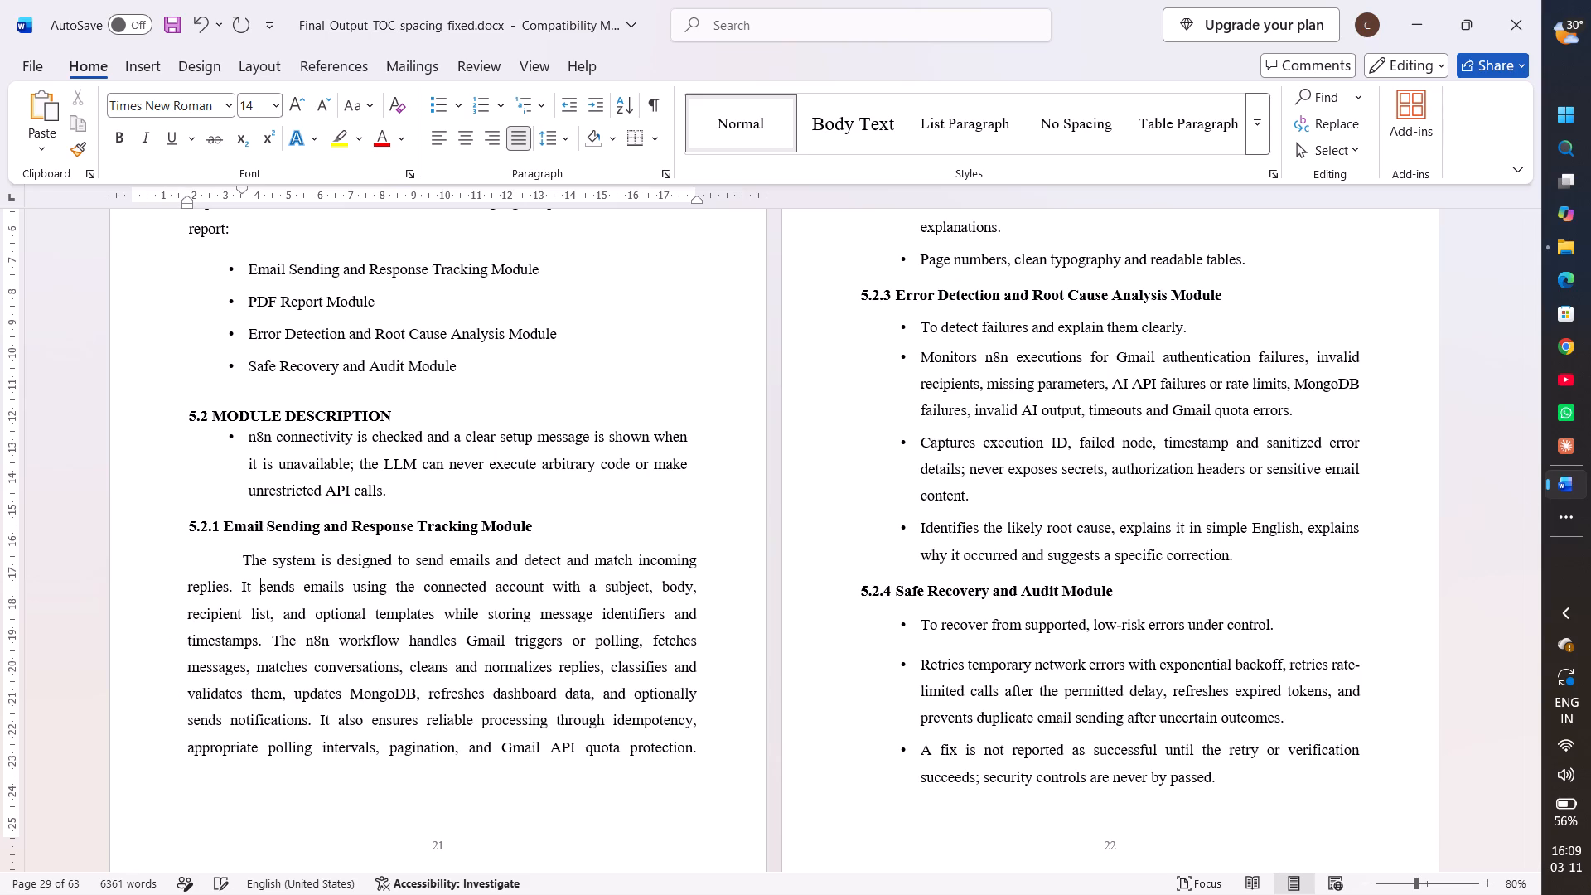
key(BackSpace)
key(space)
Copy all four bullet points under 5.2.2 PDF Report Module.
scroll(658, 607, up, 1)
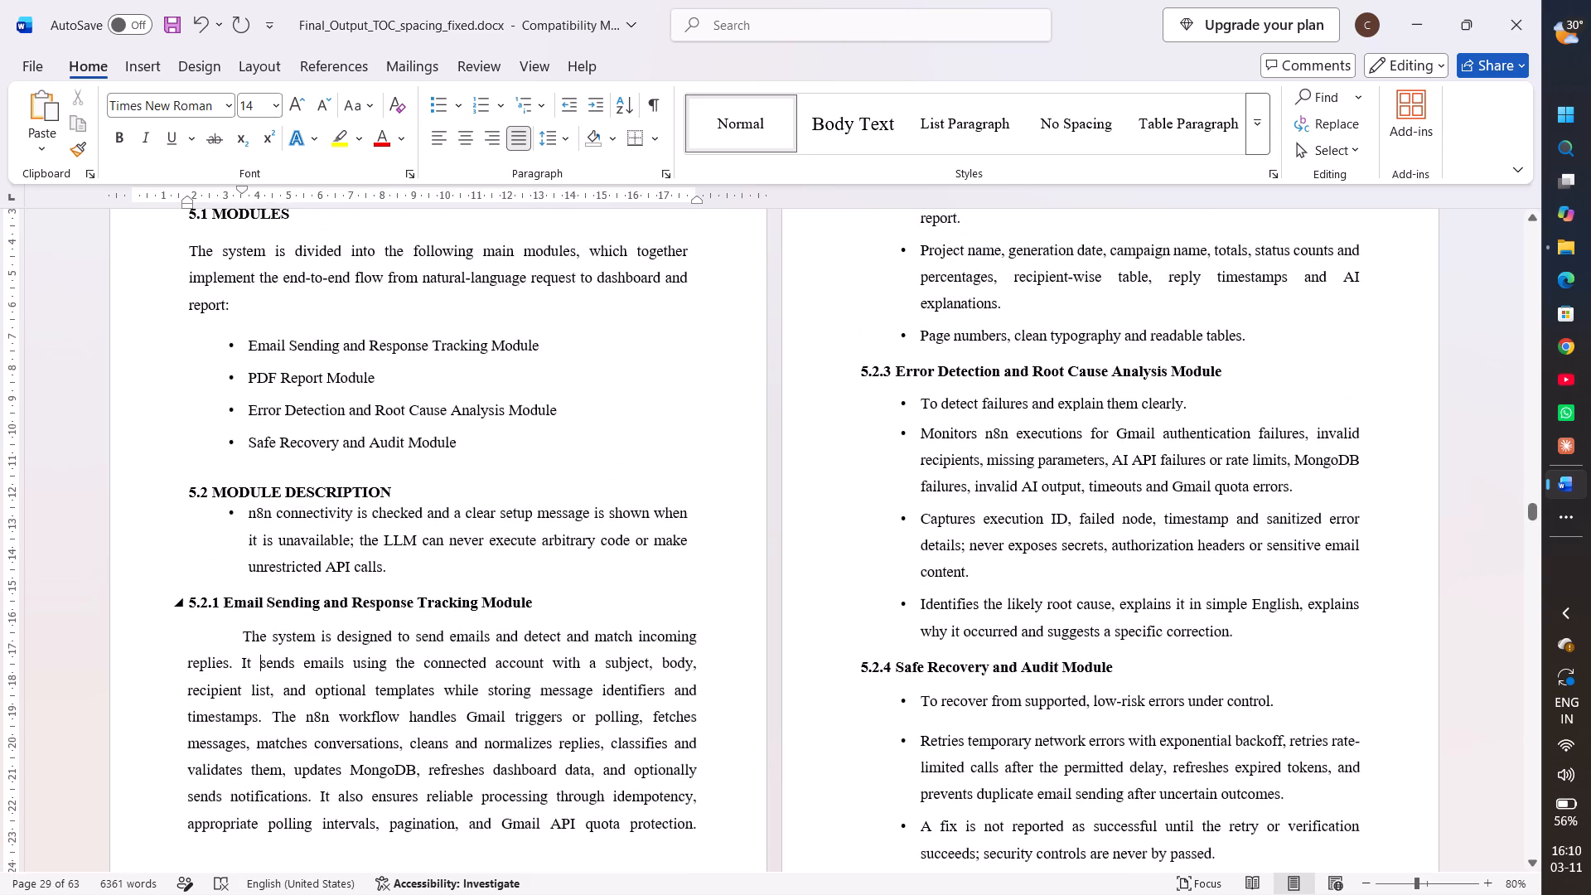
scroll(658, 607, up, 1)
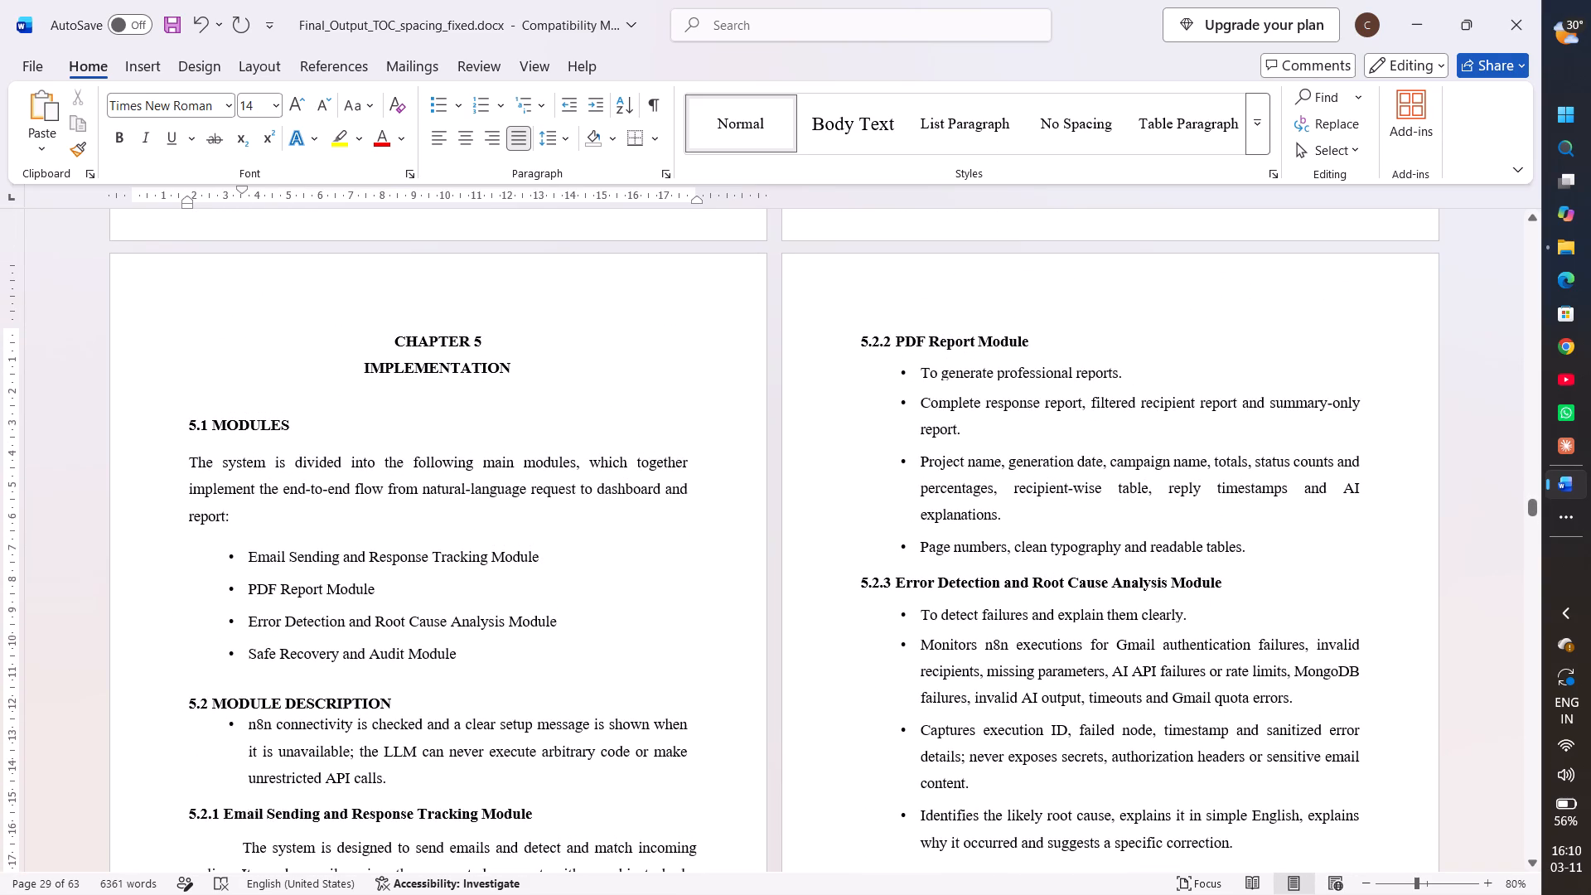
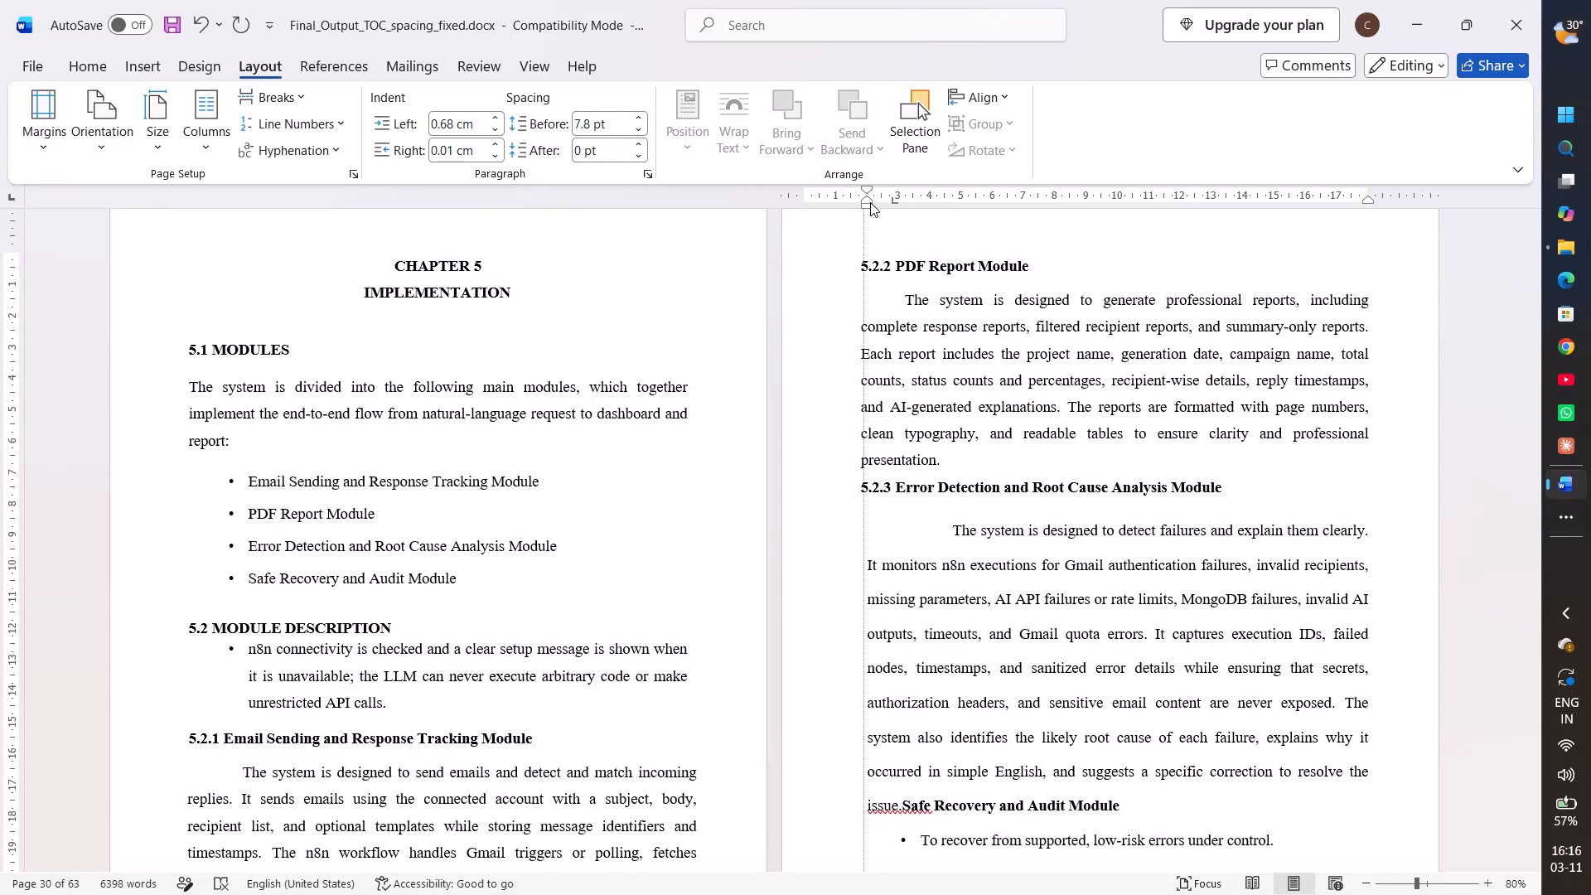
Reduce the first-line indent of the 5.2.3 paragraph so its first line starts from the 1 cm ruler mark.
click(950, 525)
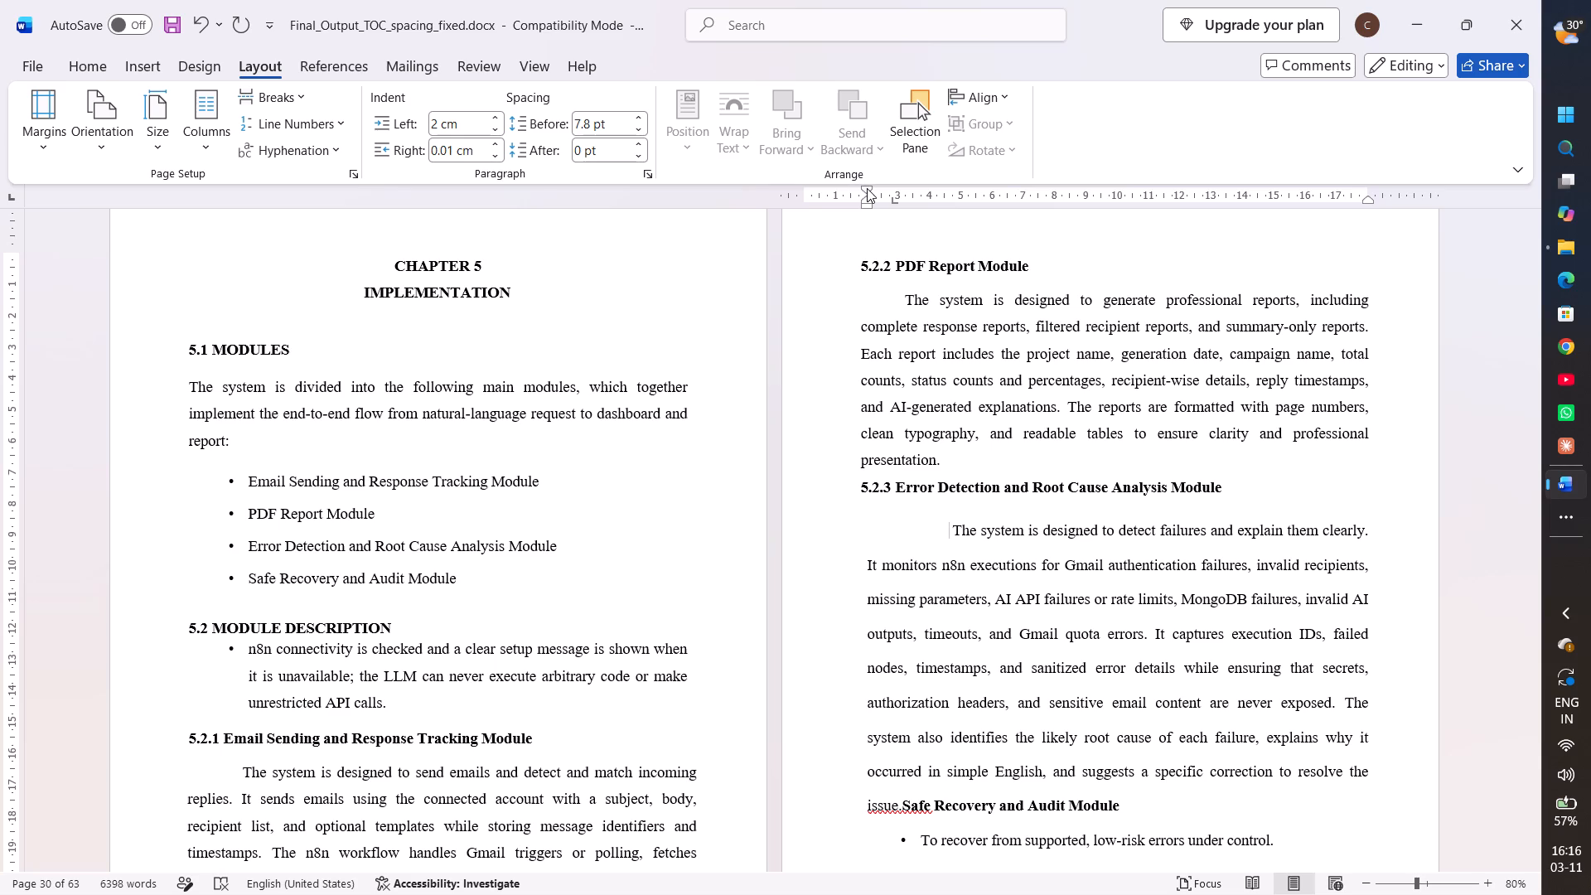
drag(867, 188, 854, 187)
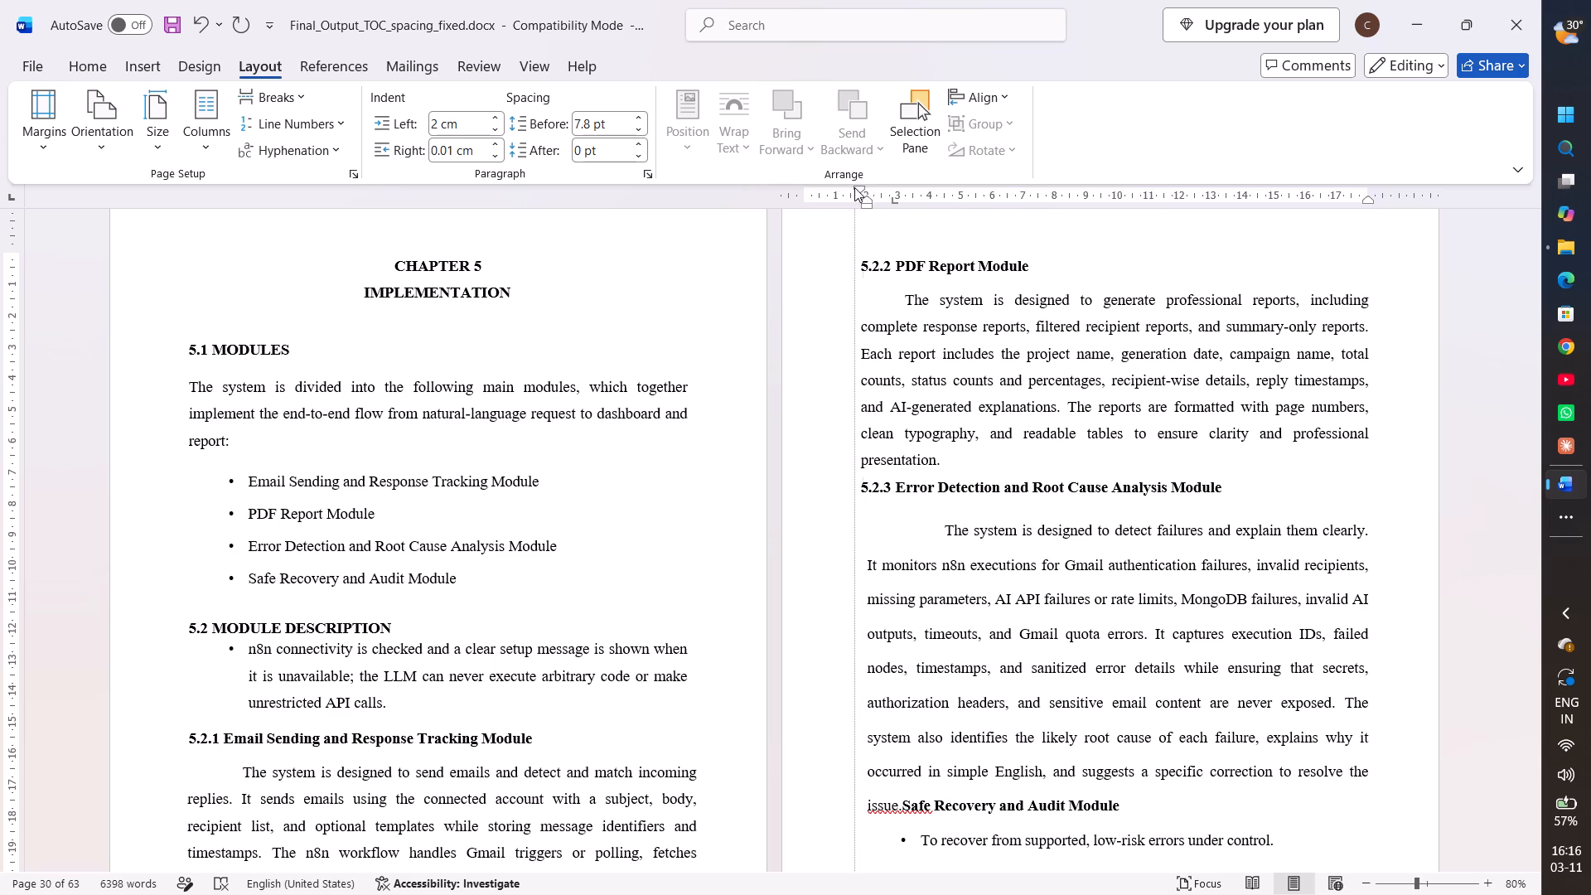
drag(854, 187, 840, 187)
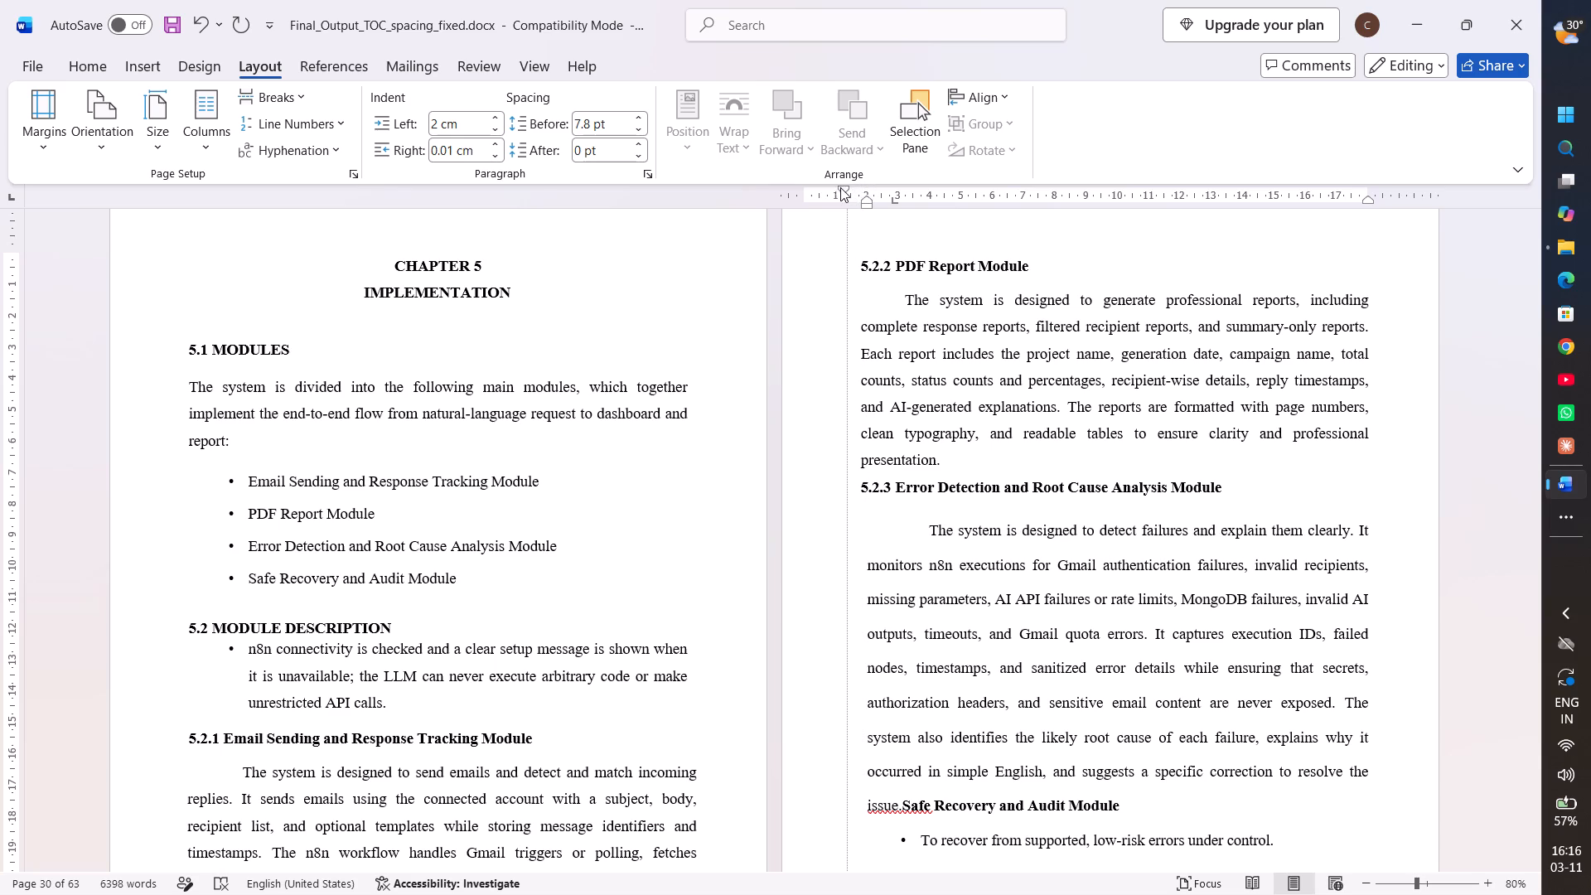
drag(840, 187, 834, 187)
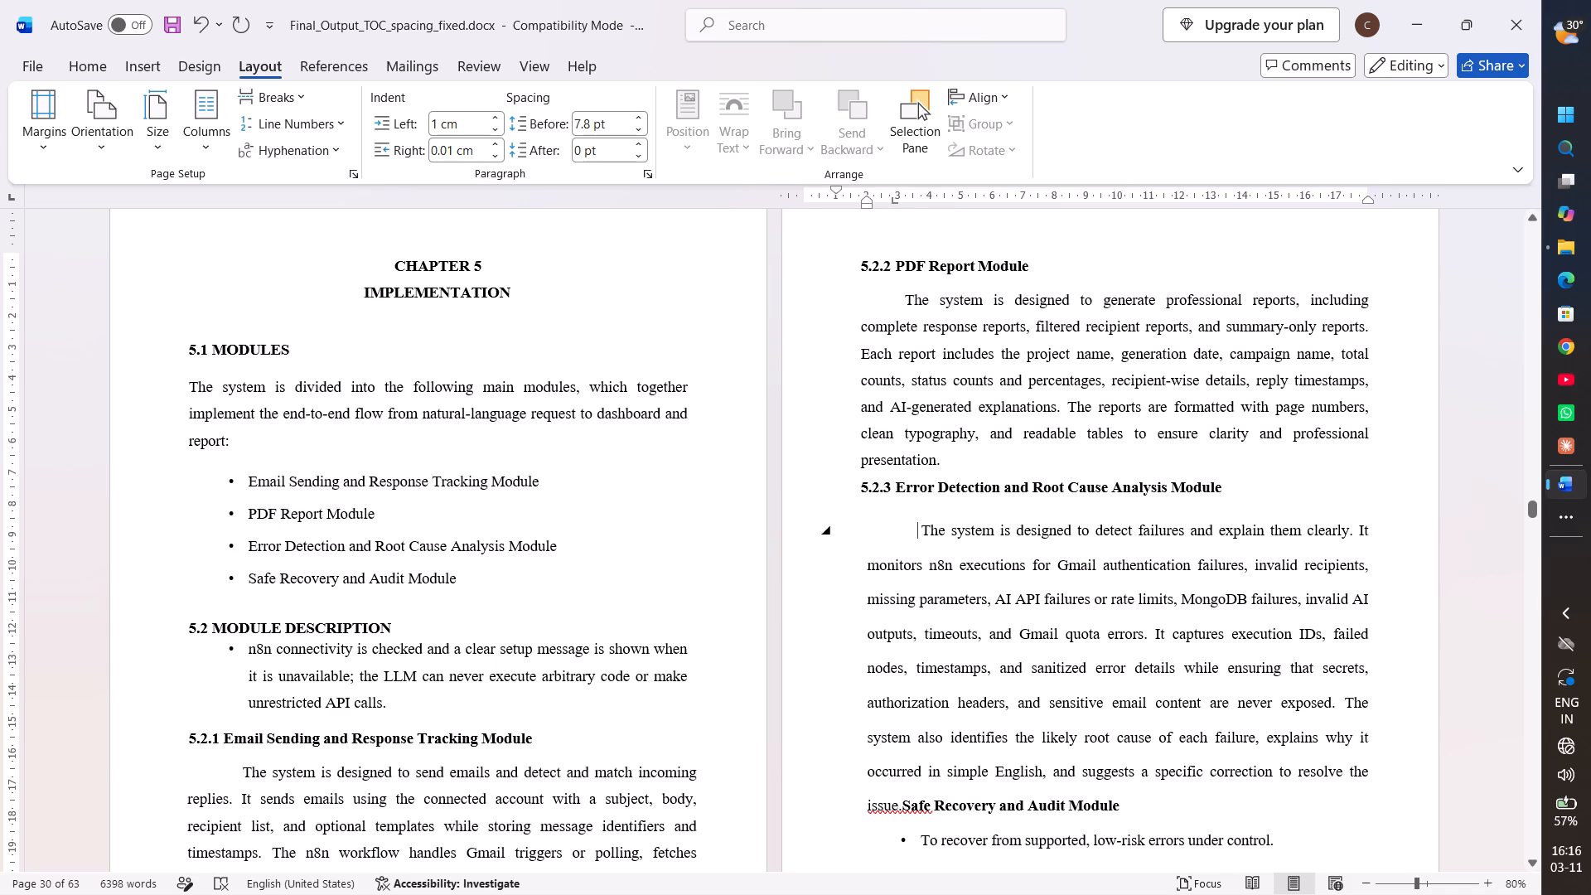
Set the line spacing of the 5.2.3 Error Detection and Root Cause Analysis paragraph to 1.5.
drag(910, 533, 1301, 768)
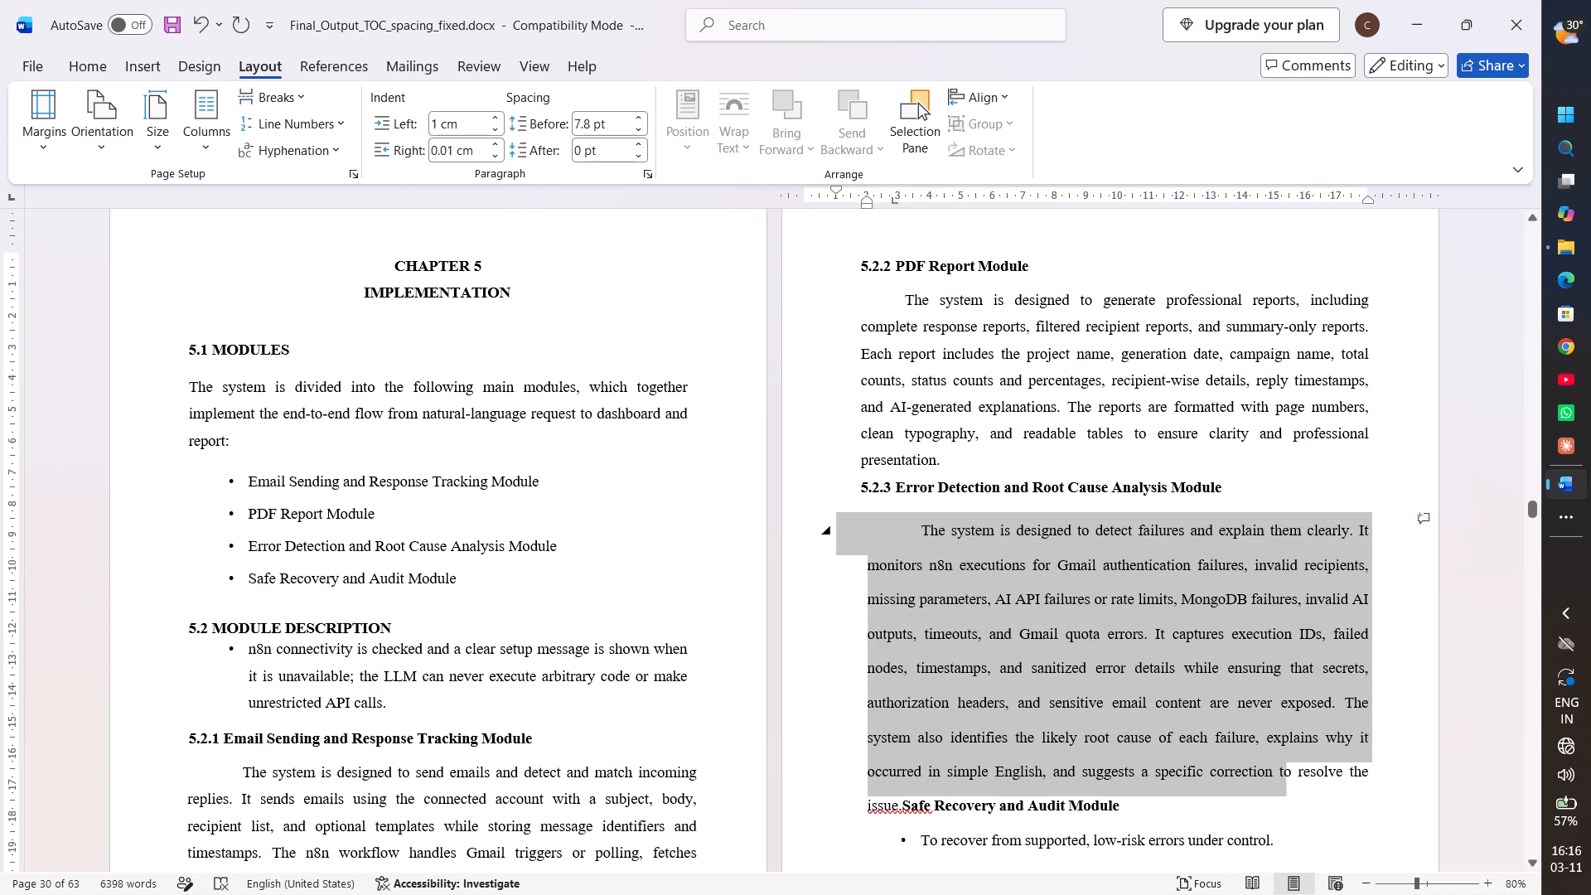
drag(1301, 768, 1371, 767)
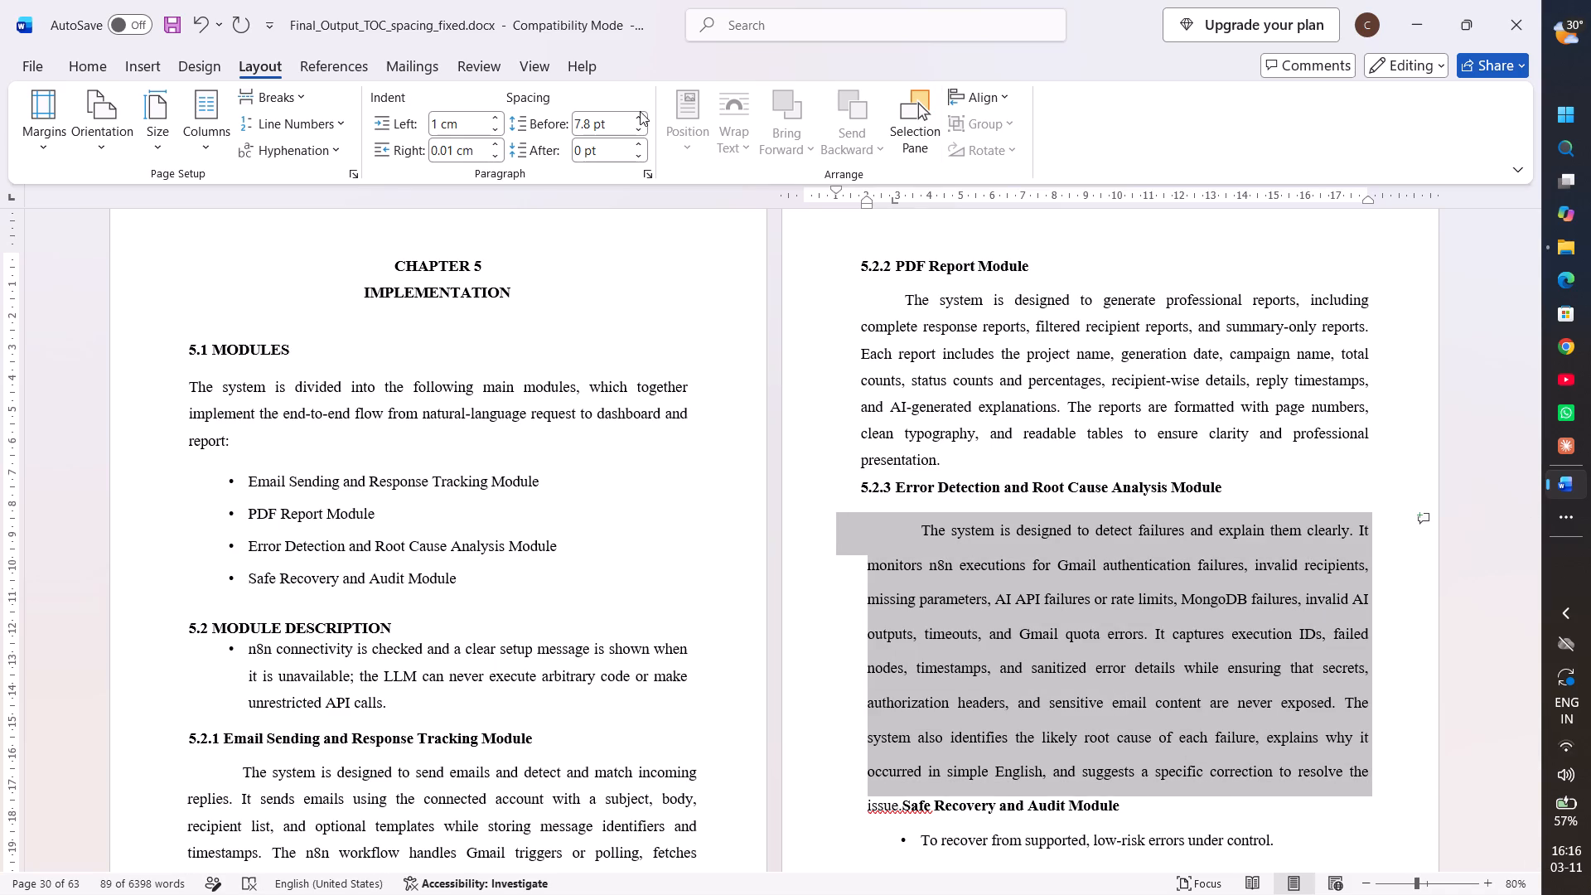
click(225, 65)
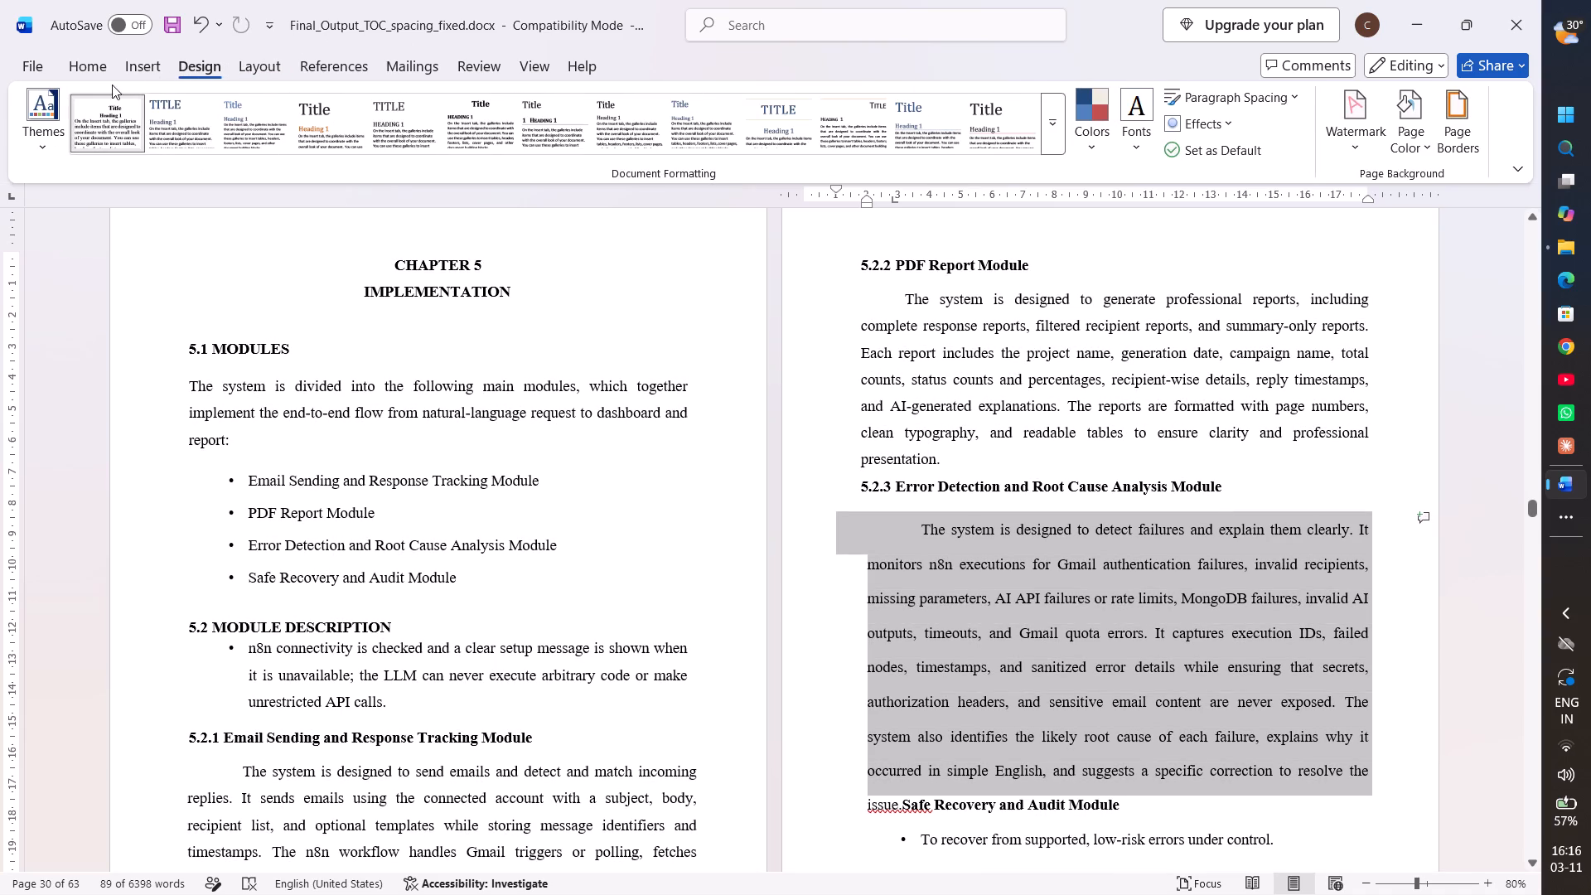
click(116, 73)
click(88, 70)
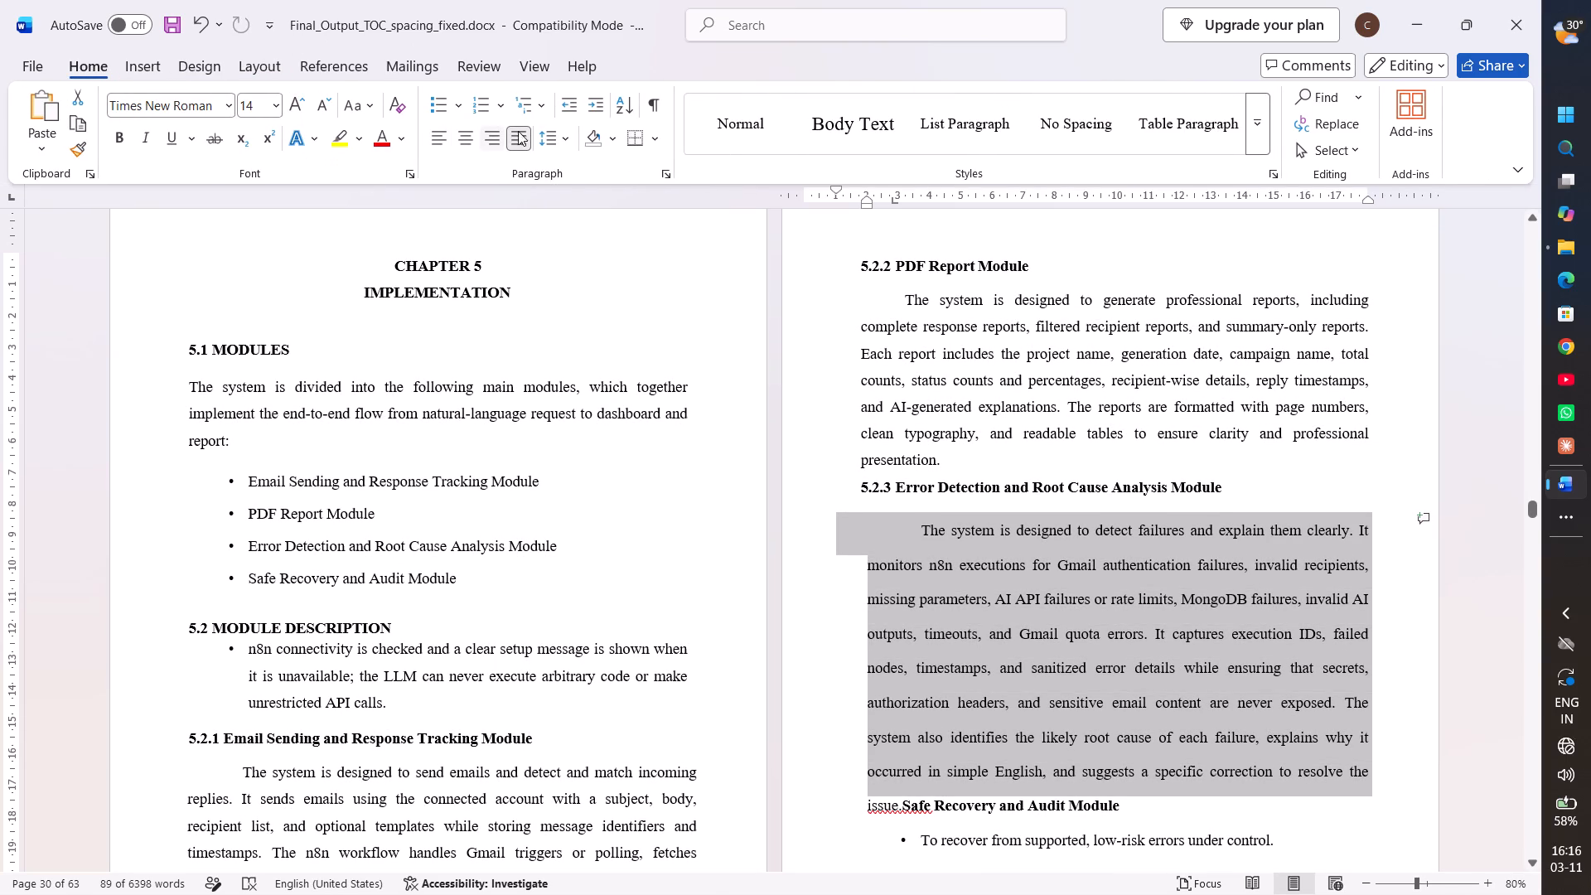
click(551, 140)
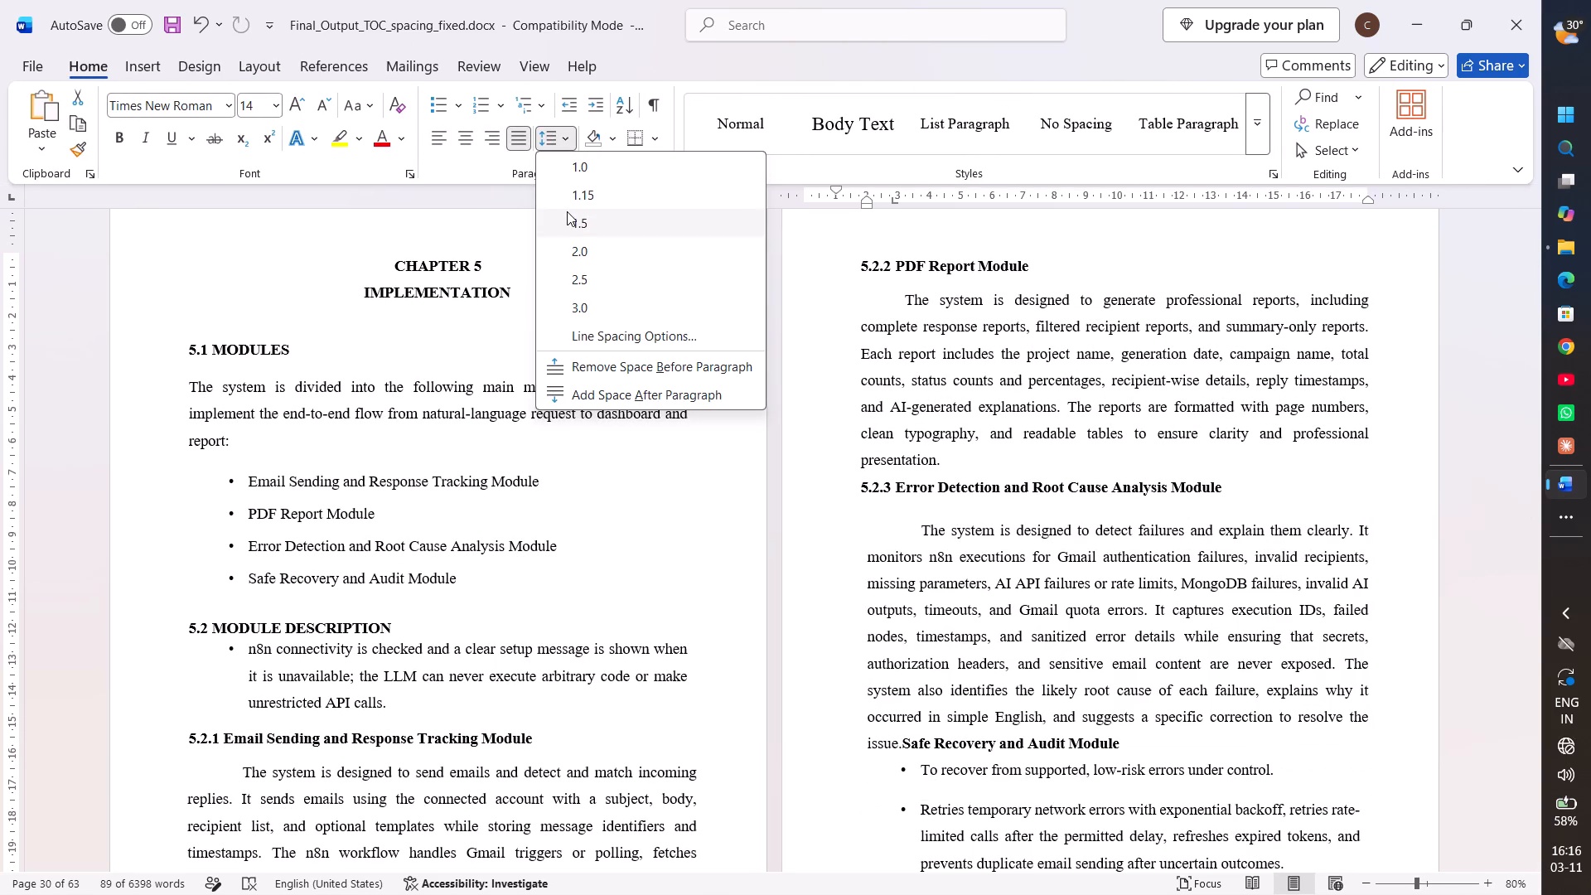
click(567, 211)
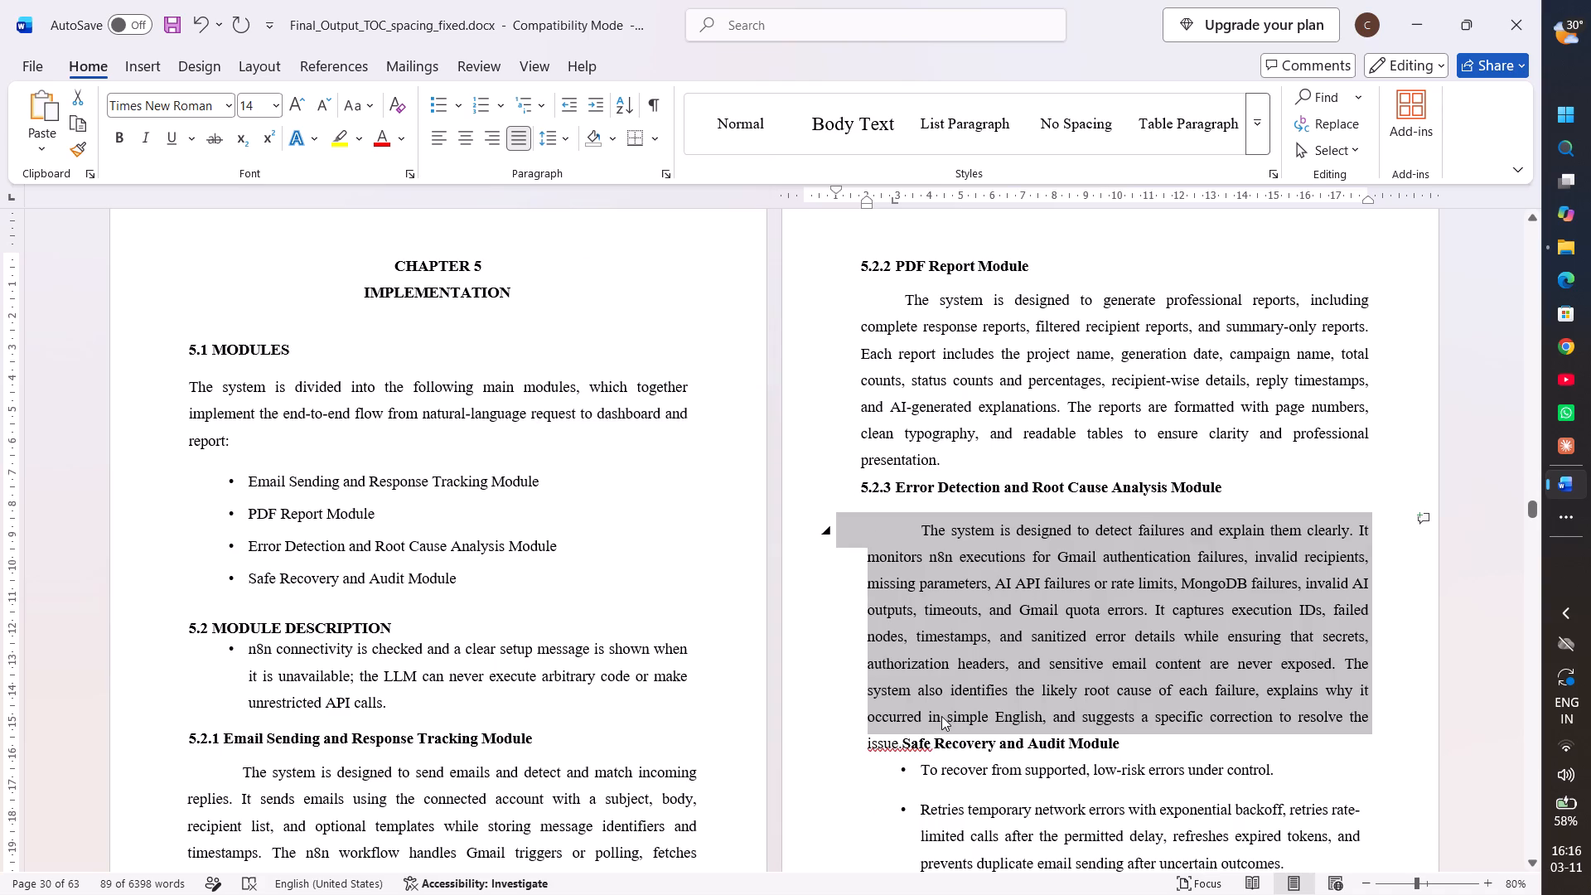
Break the Safe Recovery and Audit Module heading onto its own line after "issue." and number it 5.2.4.
click(905, 750)
key(shift+Return)
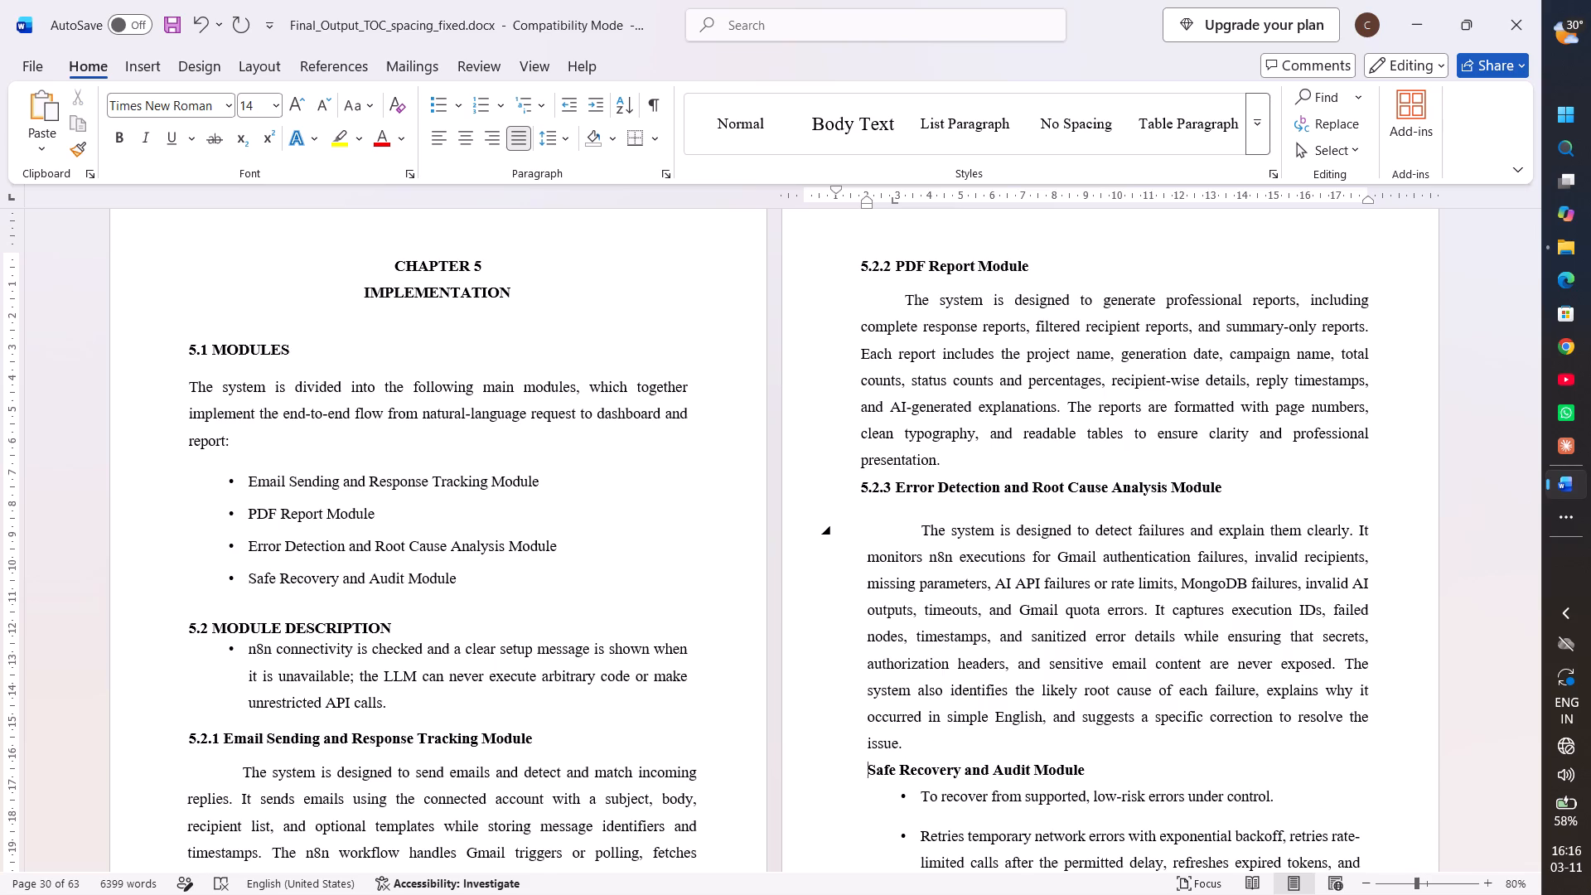
key(5)
key(period)
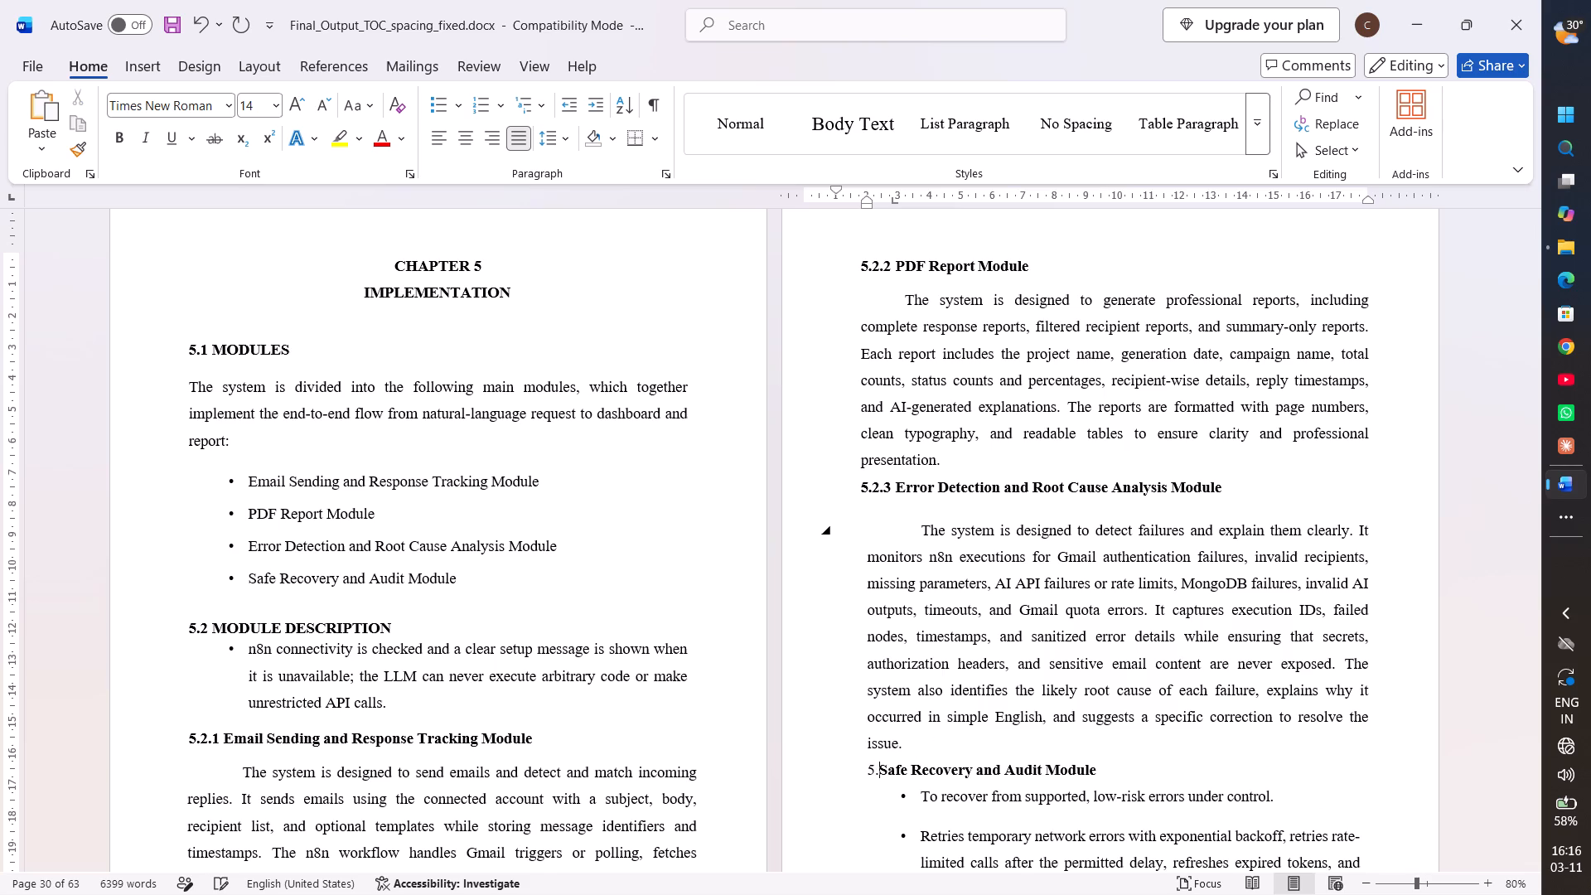
text(2.3)
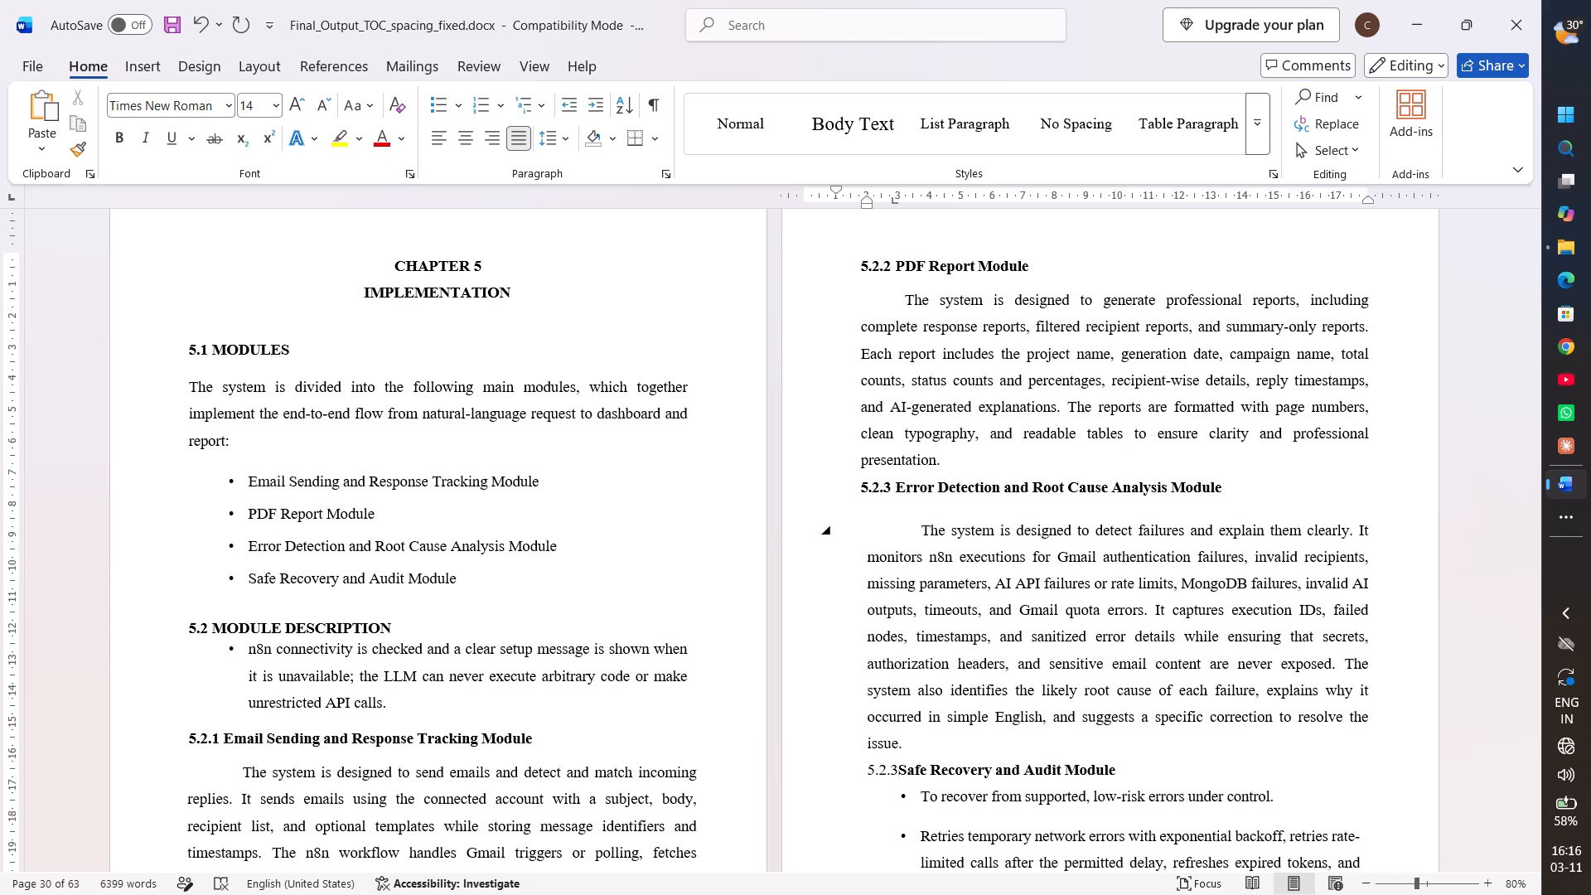
key(BackSpace)
key(3)
key(BackSpace)
text(4)
key(space)
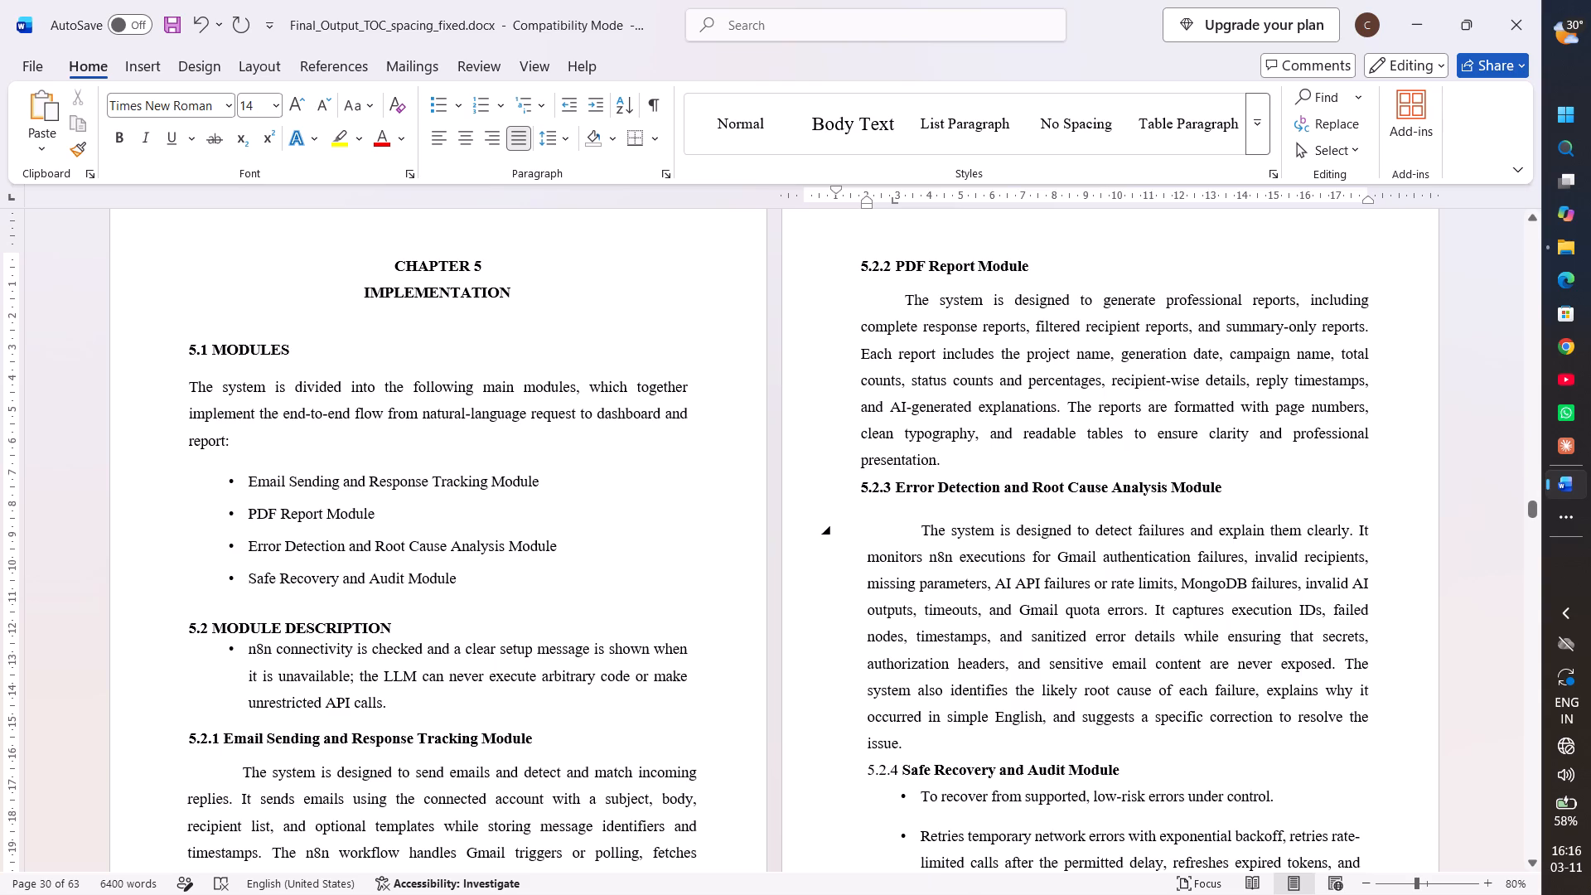
Make the number 5.2.4 bold to match the rest of its heading.
drag(867, 778, 891, 772)
drag(891, 772, 898, 772)
key(ctrl+b)
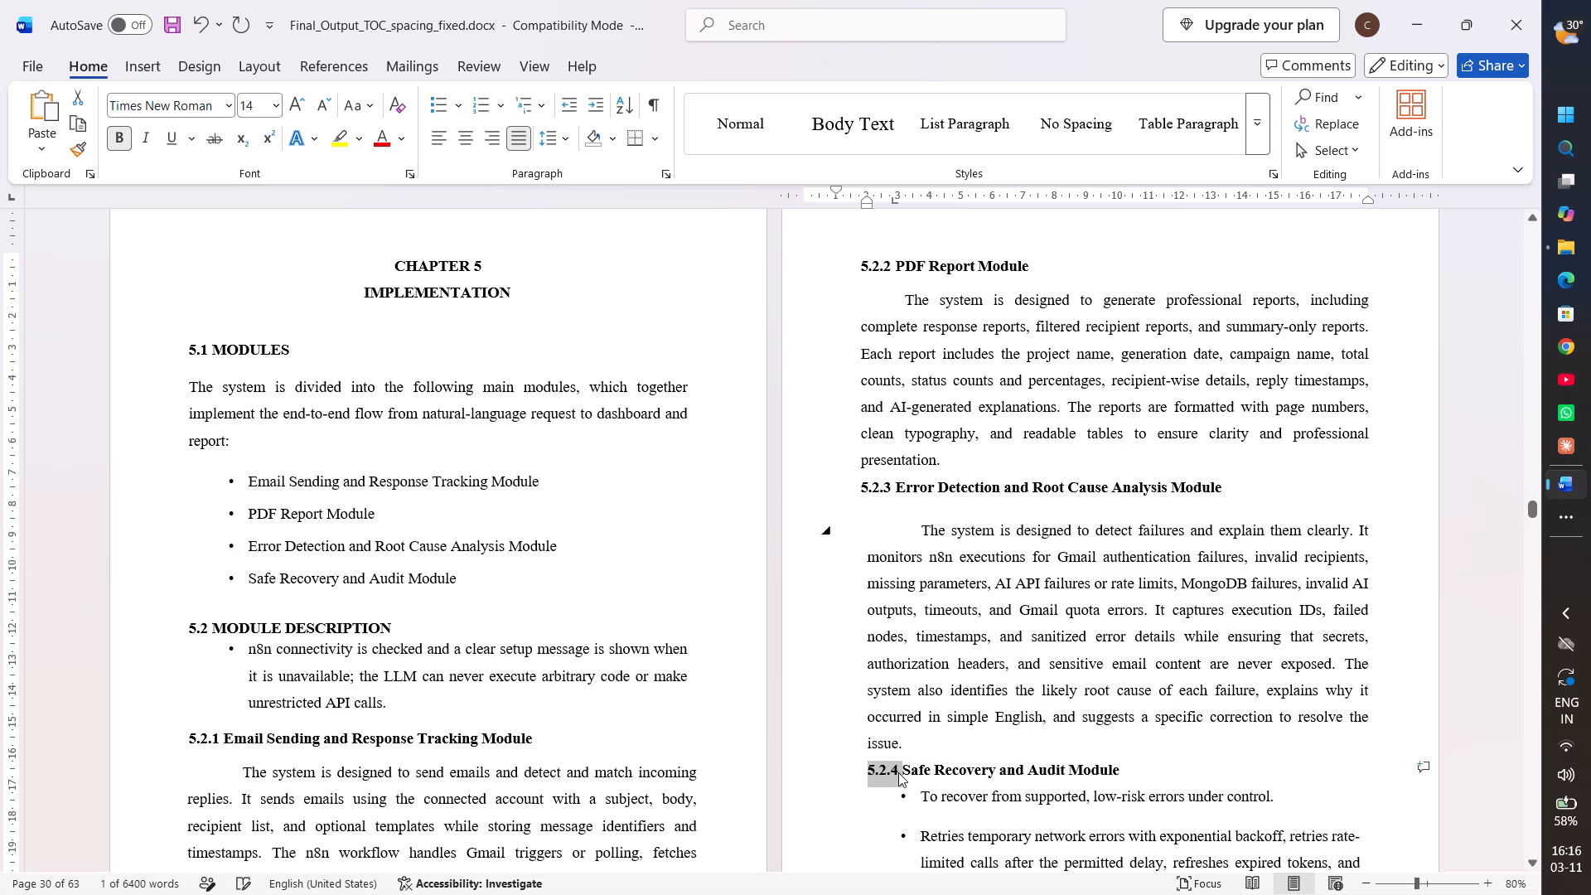
Shorten the last 5.2.3 sentence to end at "each failure.", keeping the 5.2.4 heading on its own line.
scroll(898, 772, down, 3)
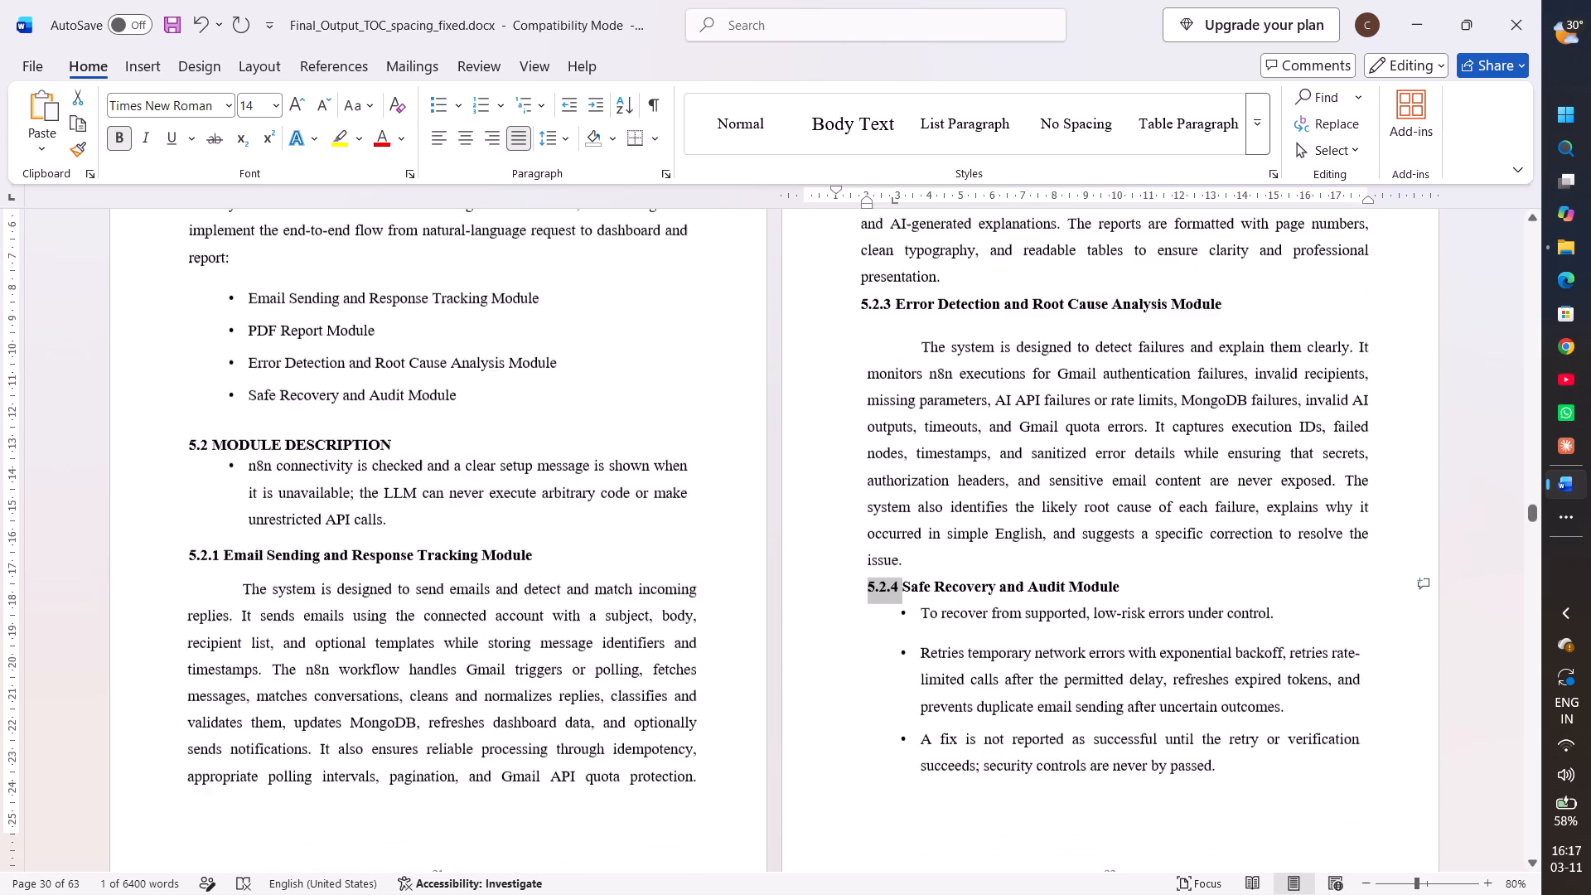
scroll(898, 772, down, 3)
scroll(898, 772, up, 1)
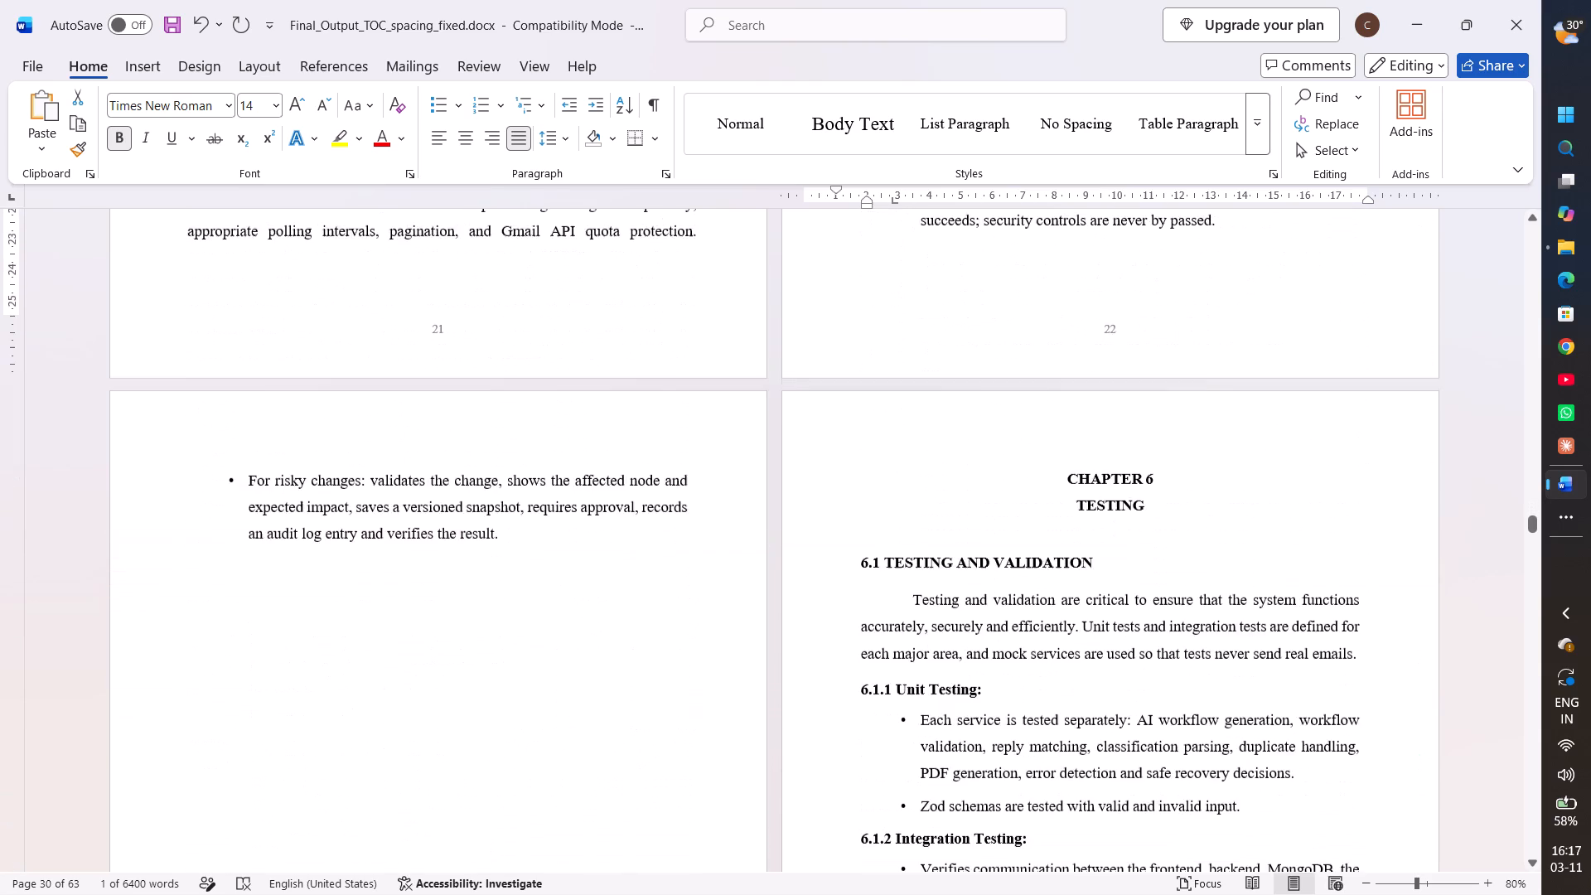
scroll(898, 772, up, 2)
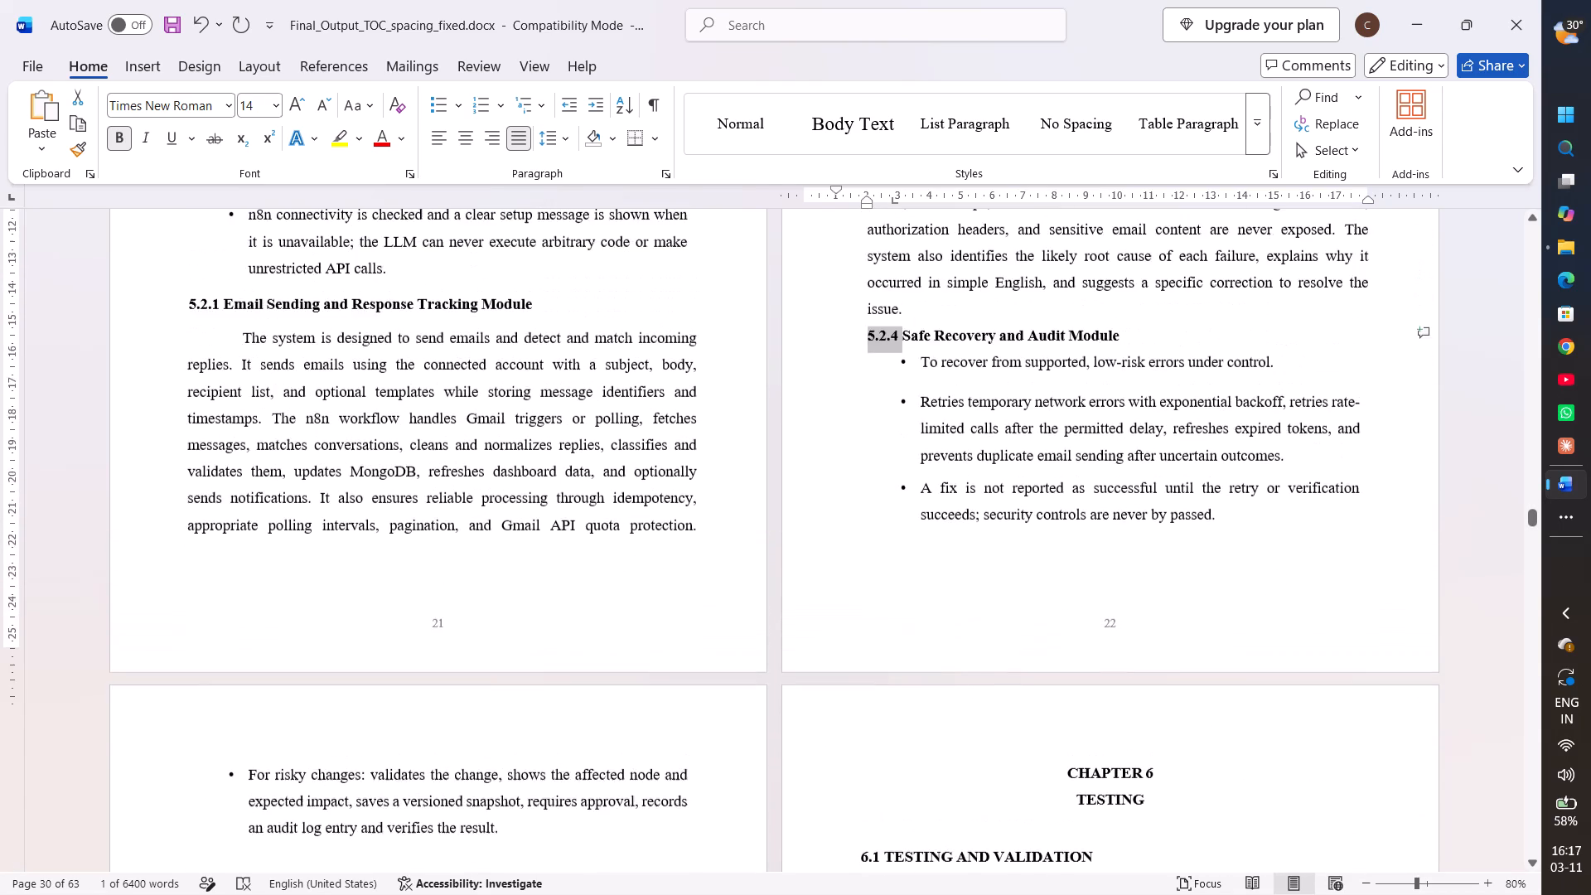
scroll(898, 772, up, 1)
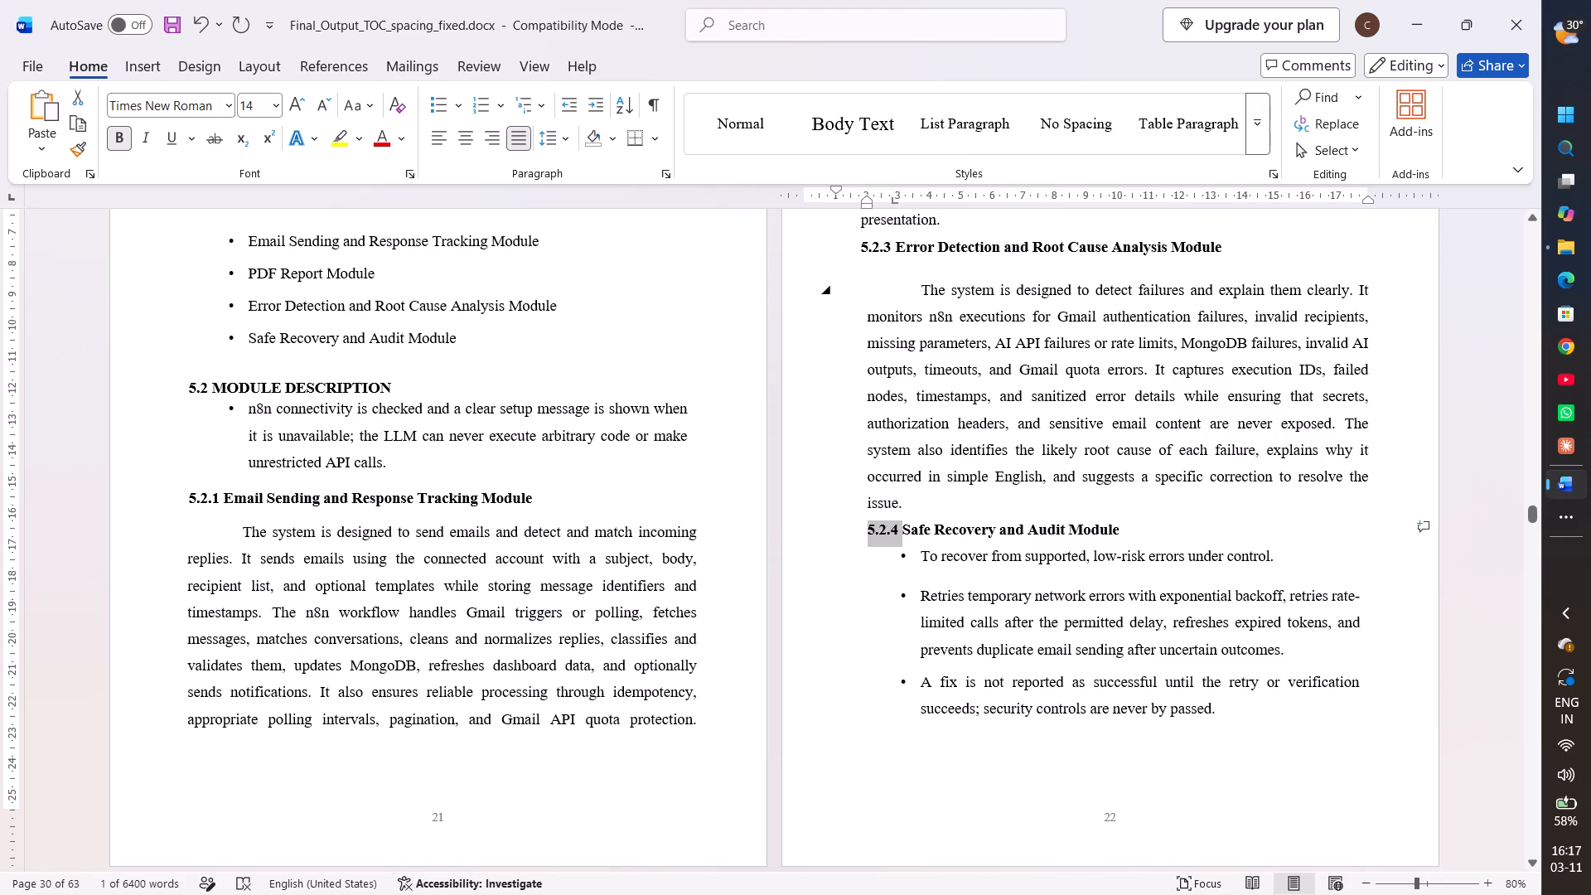
drag(1260, 447, 1269, 505)
key(BackSpace)
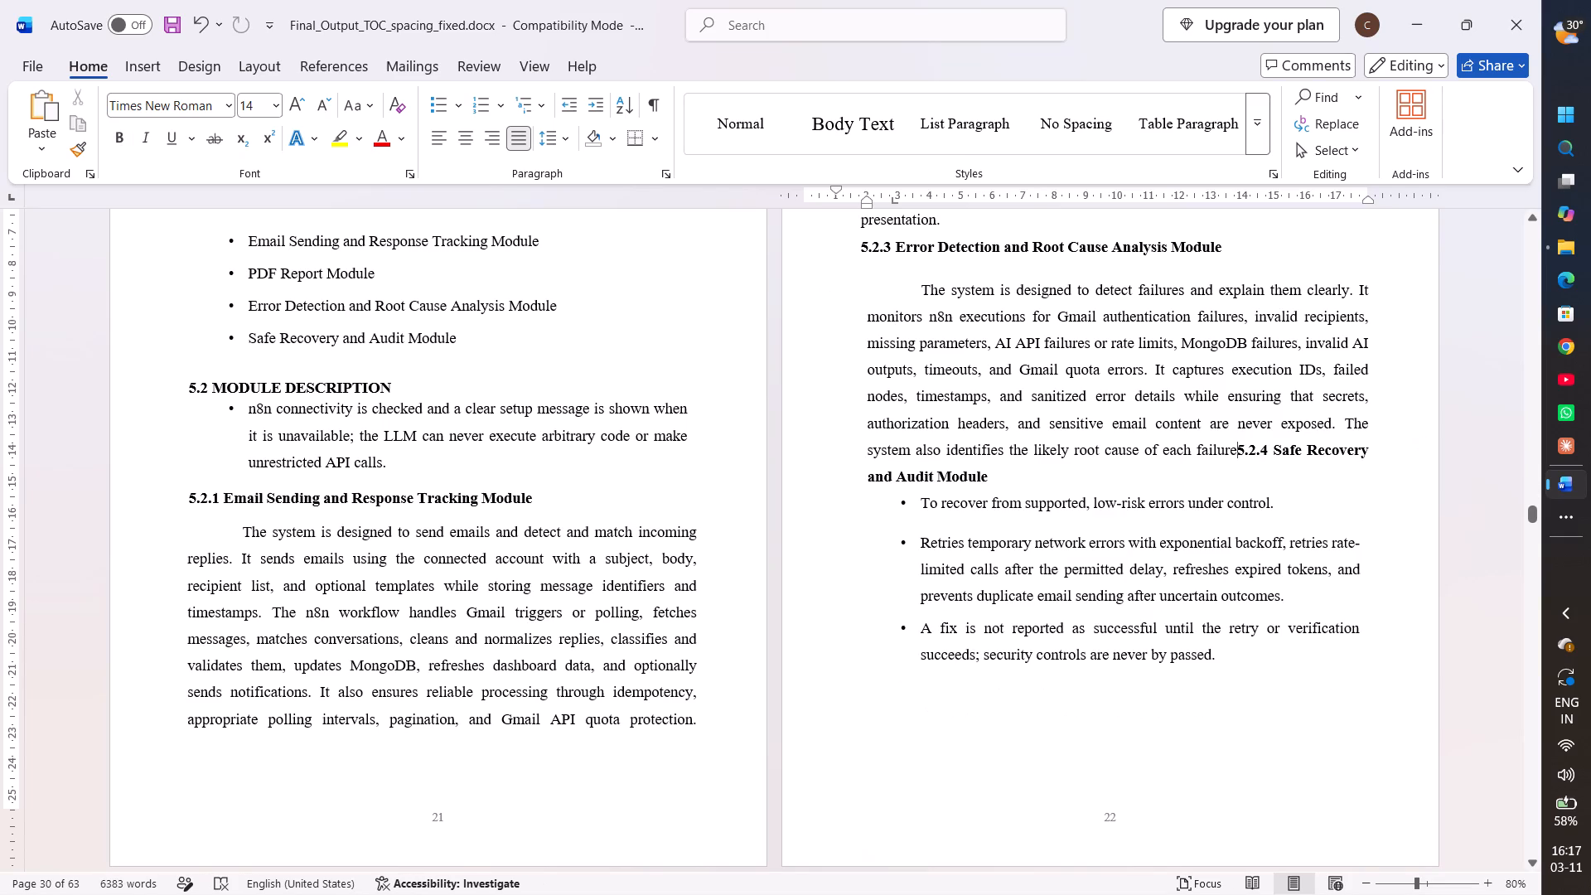
key(period)
key(shift+Return)
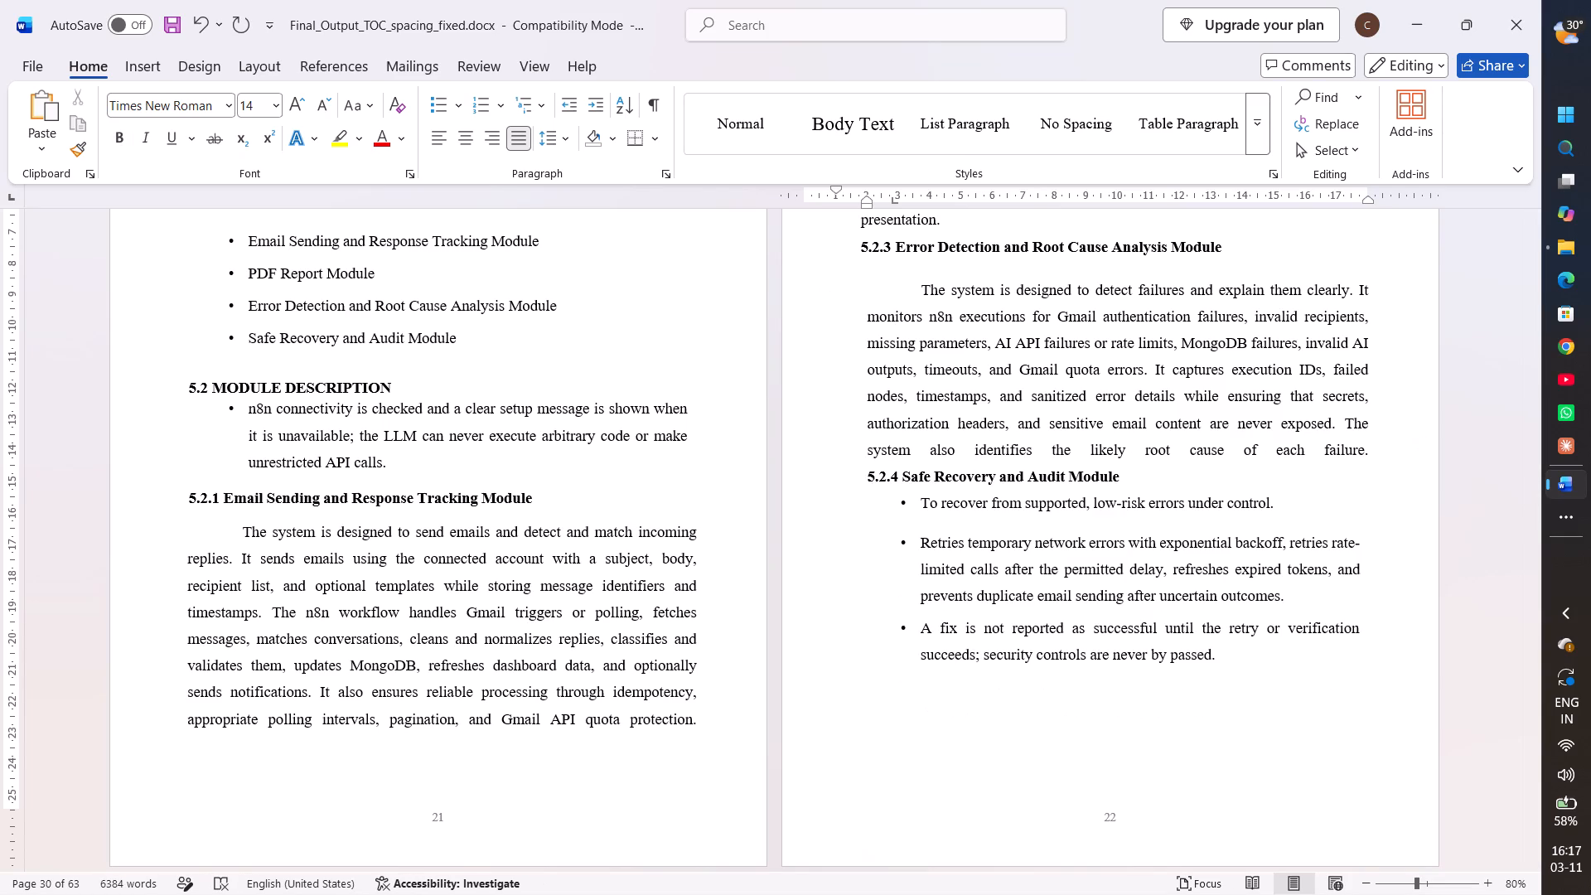
scroll(1269, 505, up, 2)
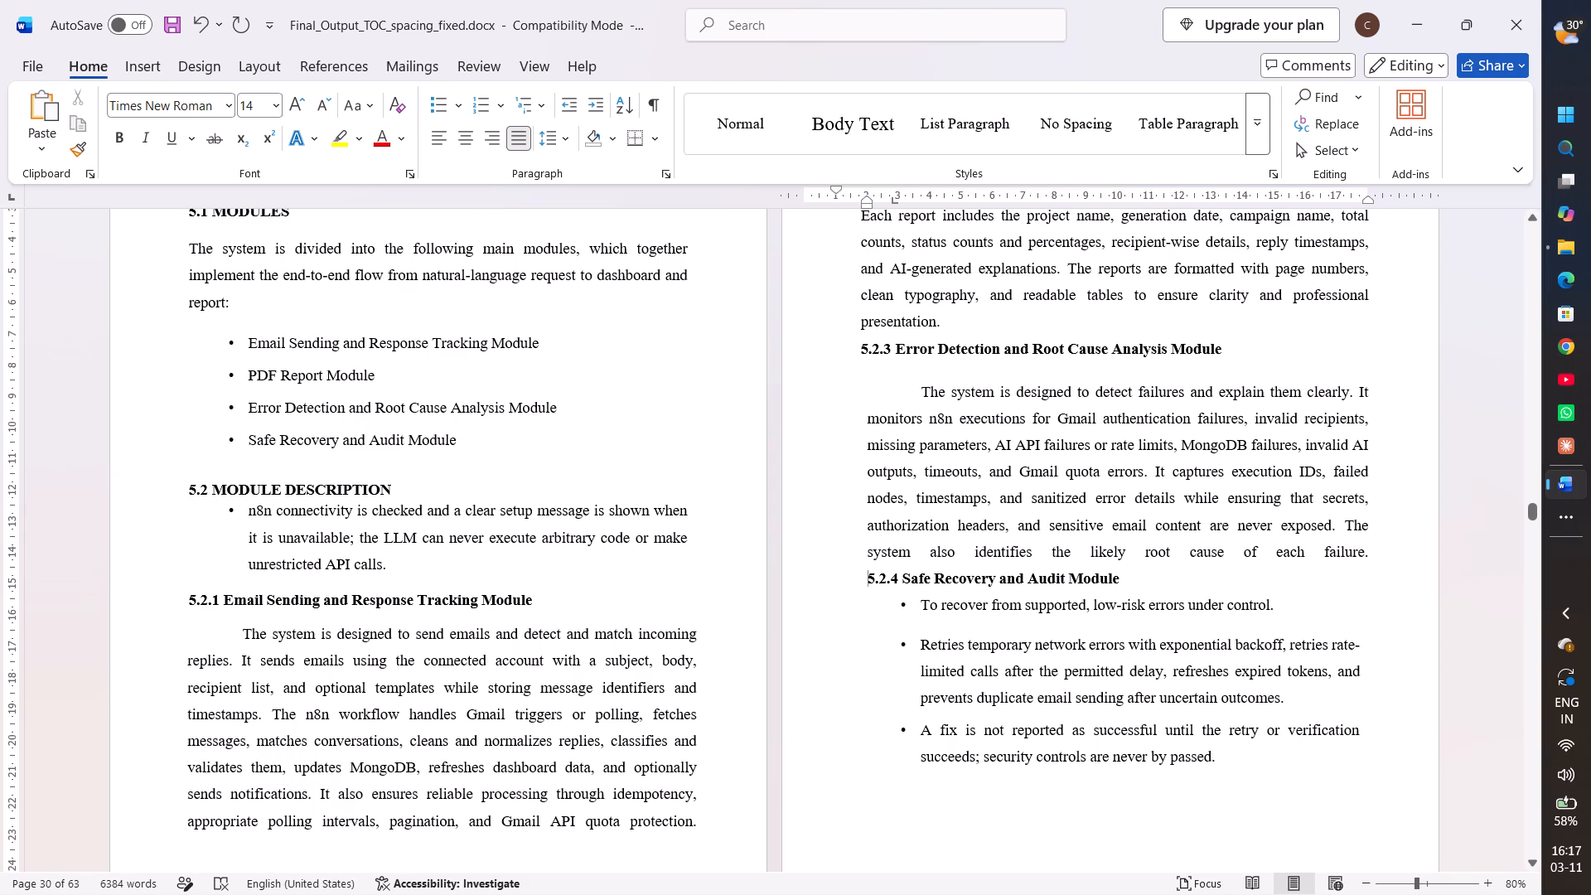
drag(920, 603, 1236, 769)
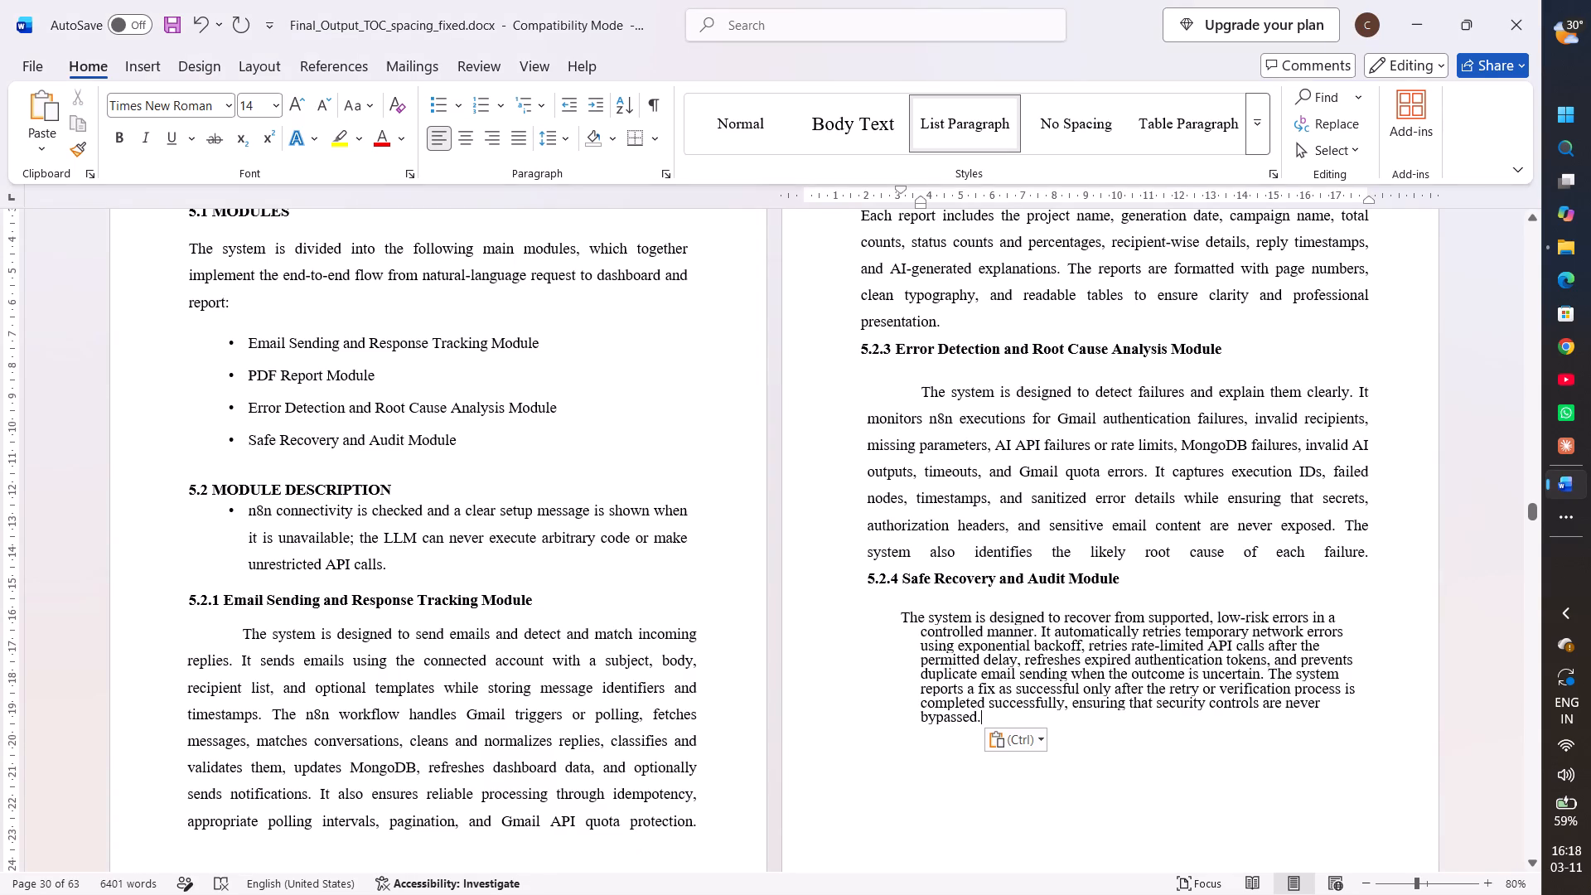
Justify the pasted 5.2.4 Safe Recovery paragraph and widen its line spacing to match the 5.2.3 paragraph.
drag(899, 618, 992, 709)
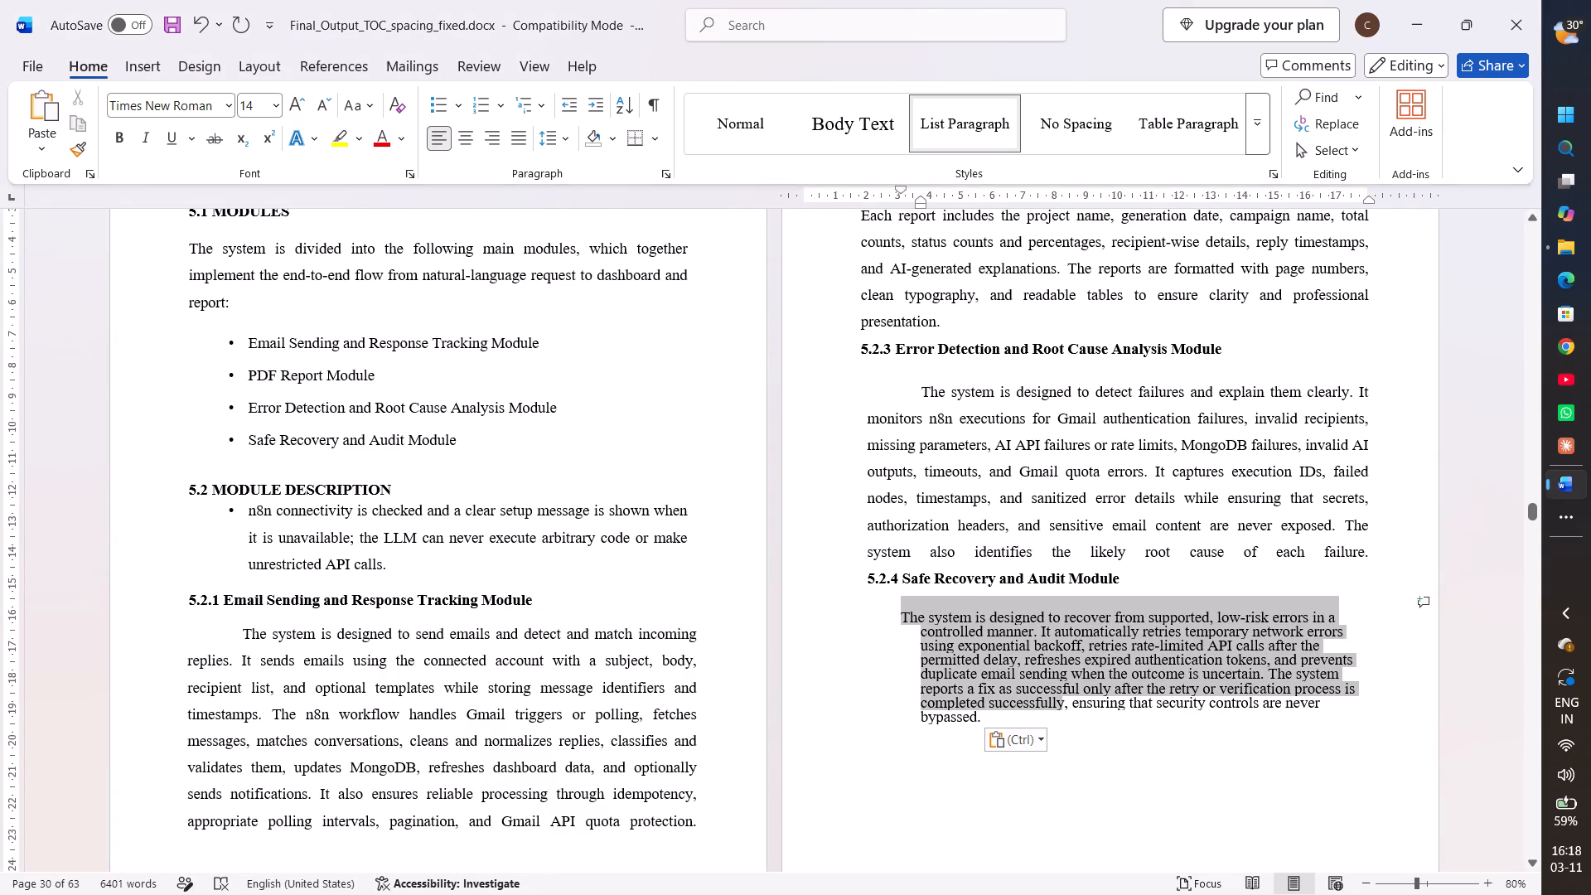
drag(992, 709, 994, 718)
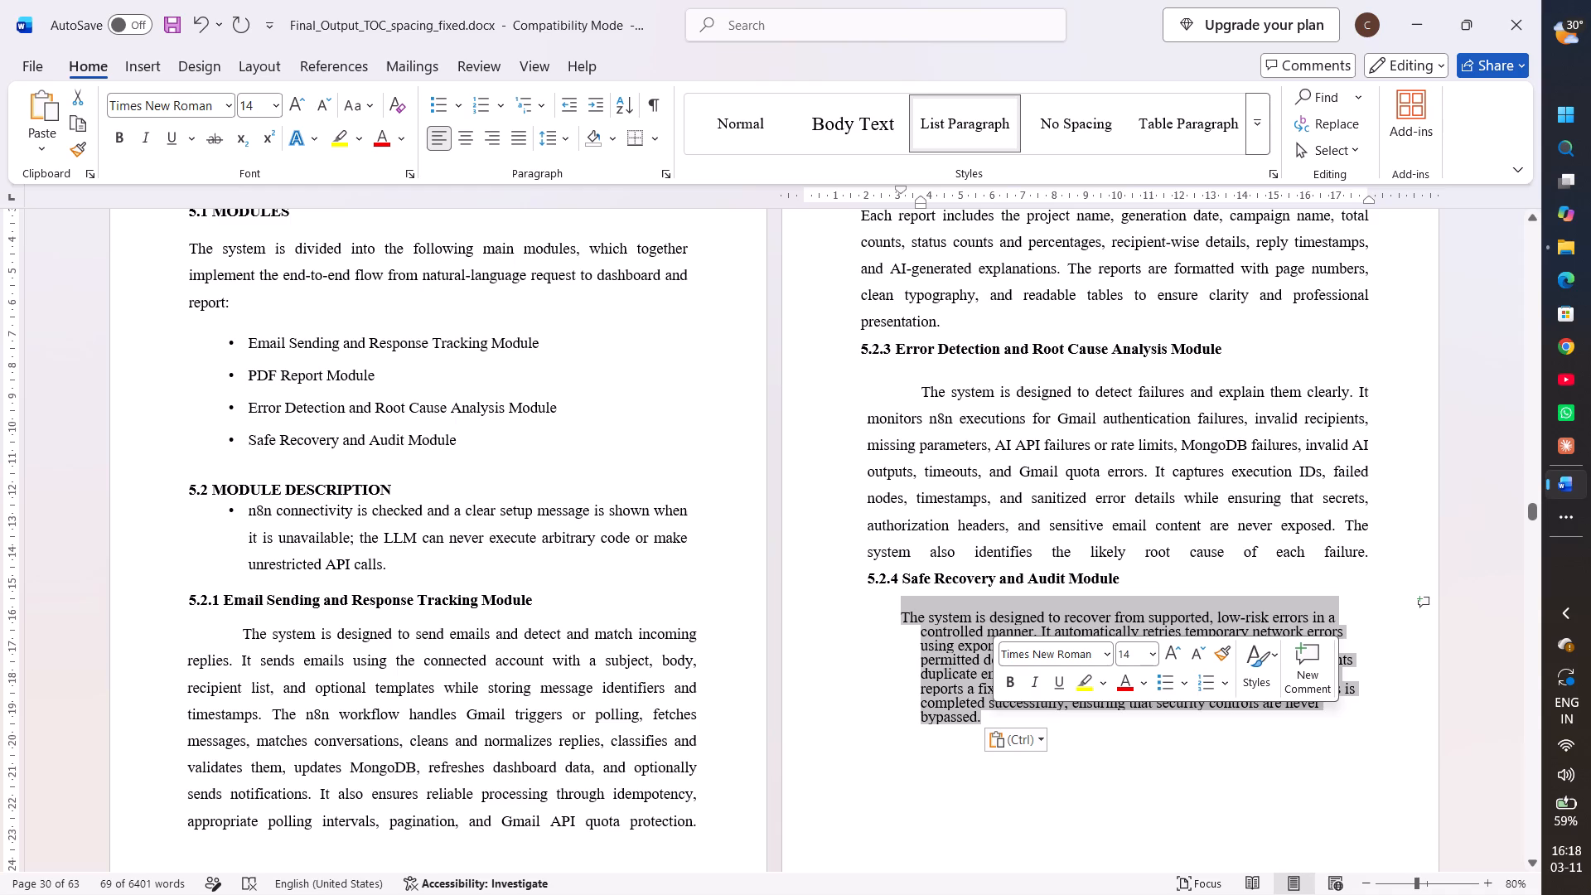
click(520, 148)
click(559, 143)
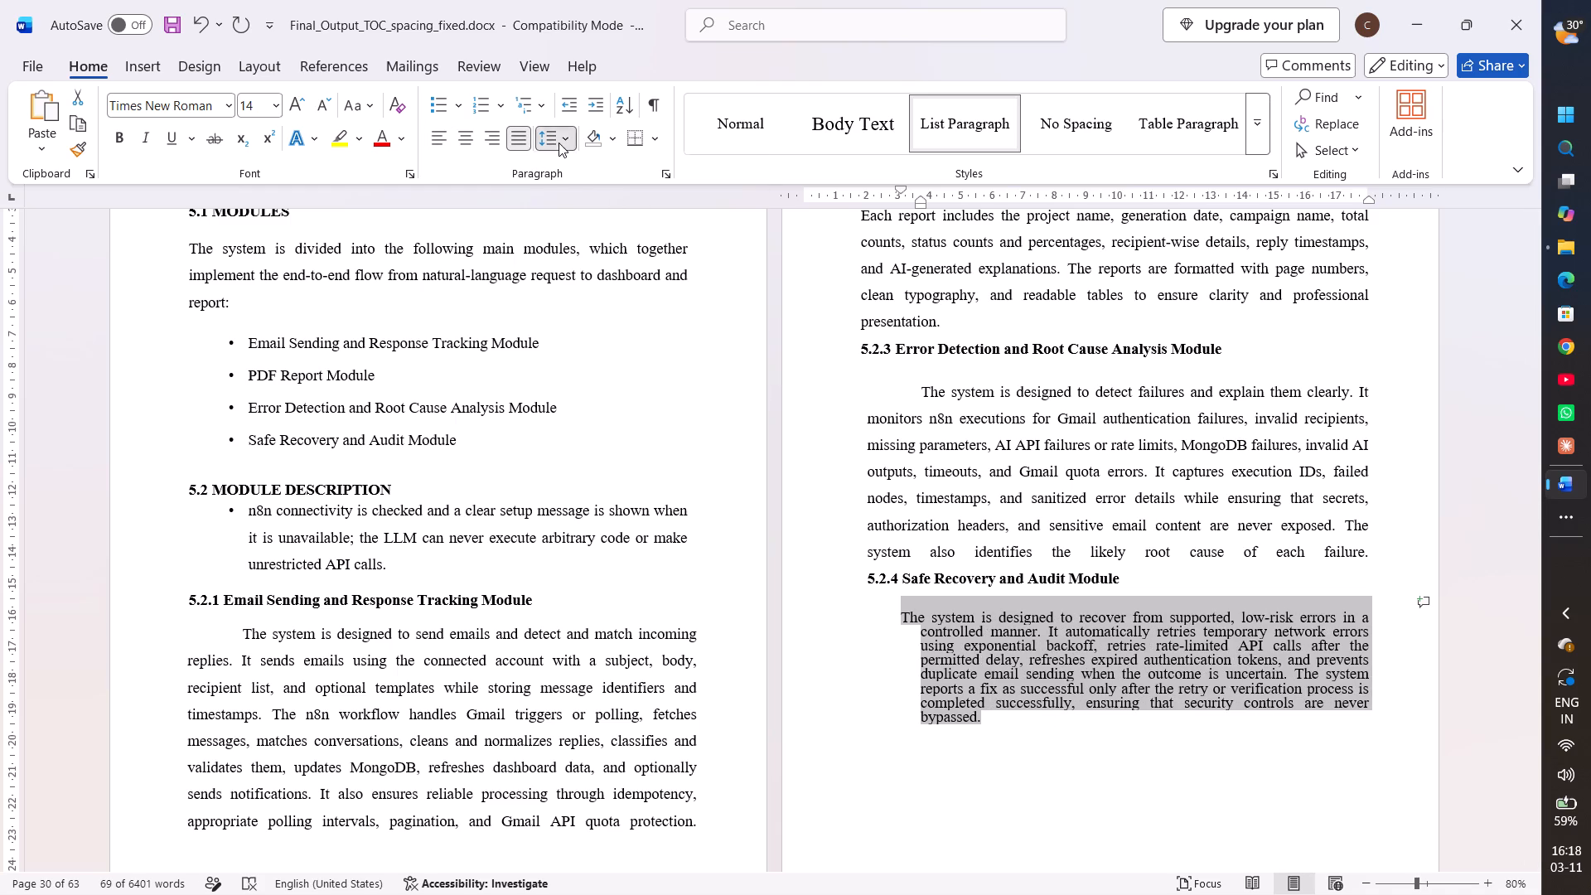
click(584, 210)
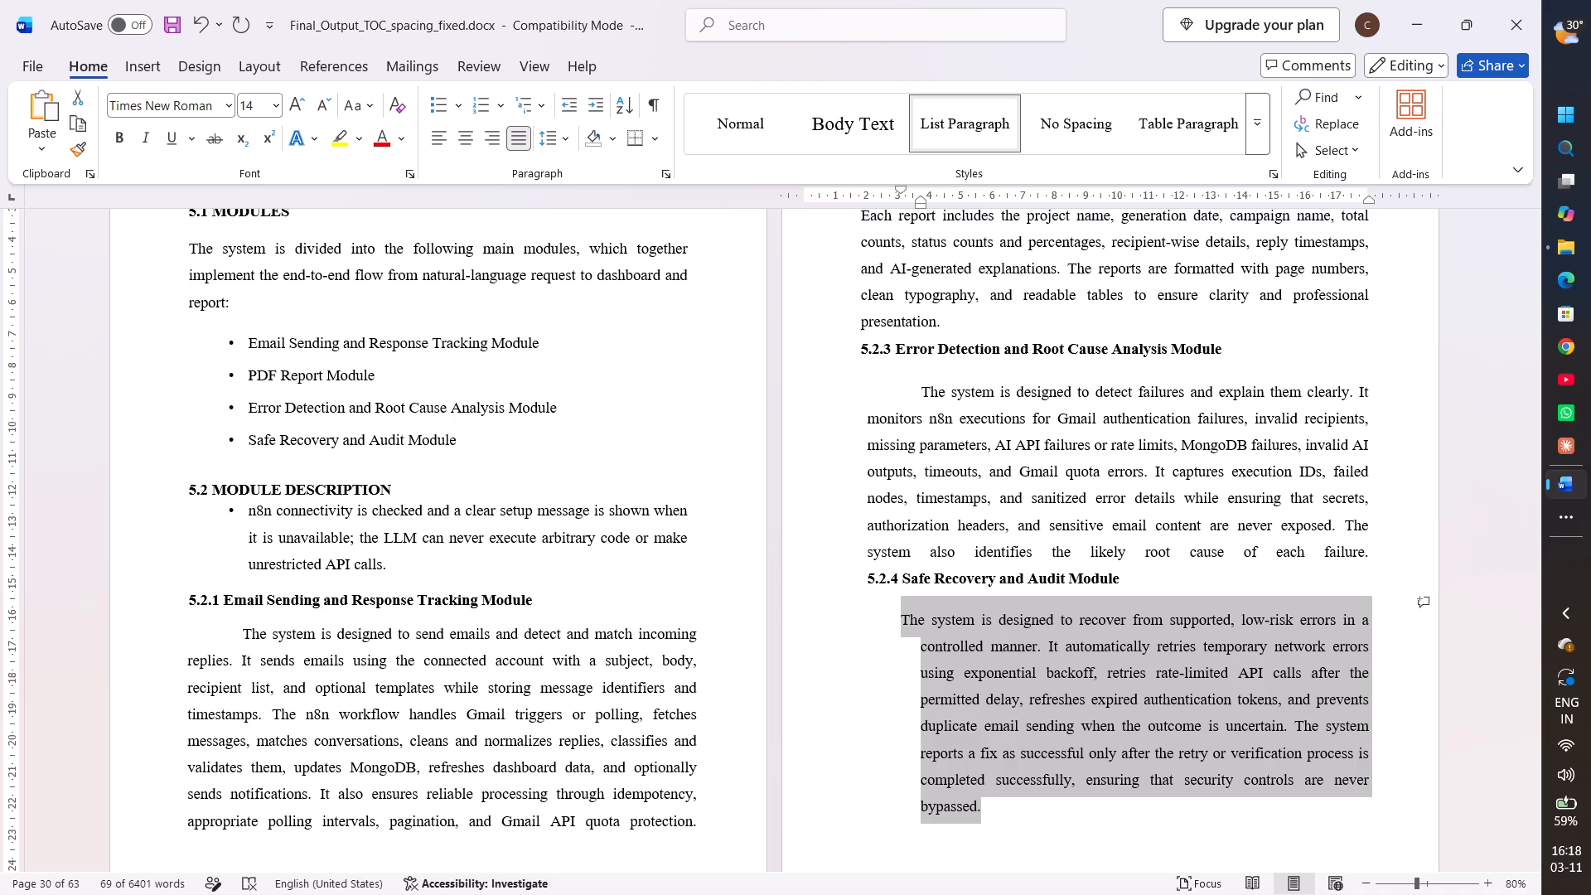
Remove the 5.2.4 paragraph's hanging indent and align its whole left edge with the heading, at about 2 cm on the ruler.
click(894, 612)
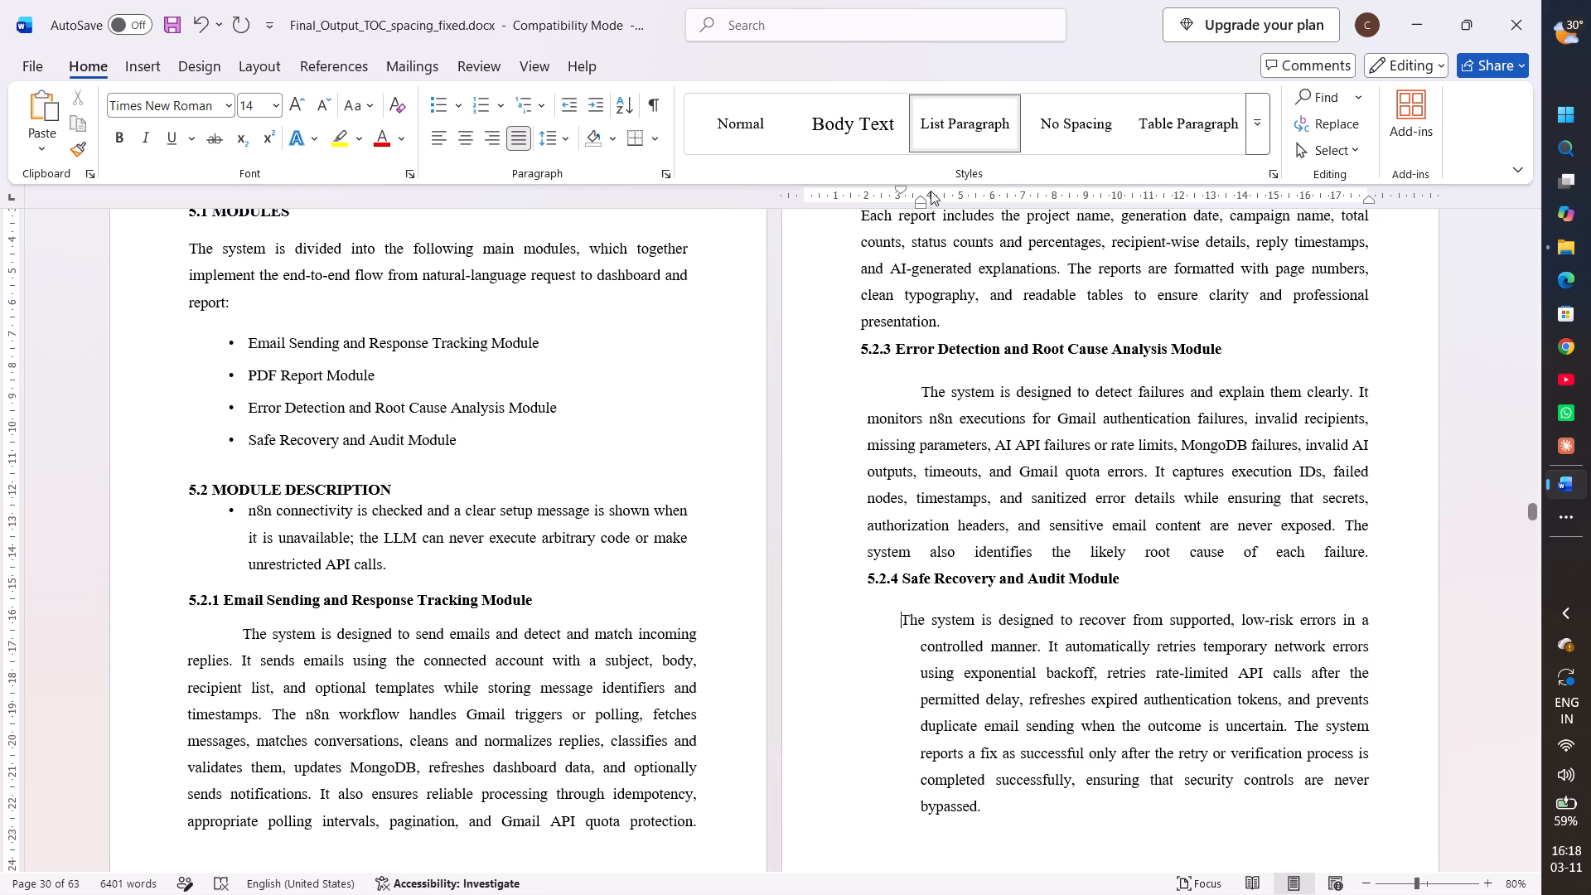
drag(904, 189, 911, 189)
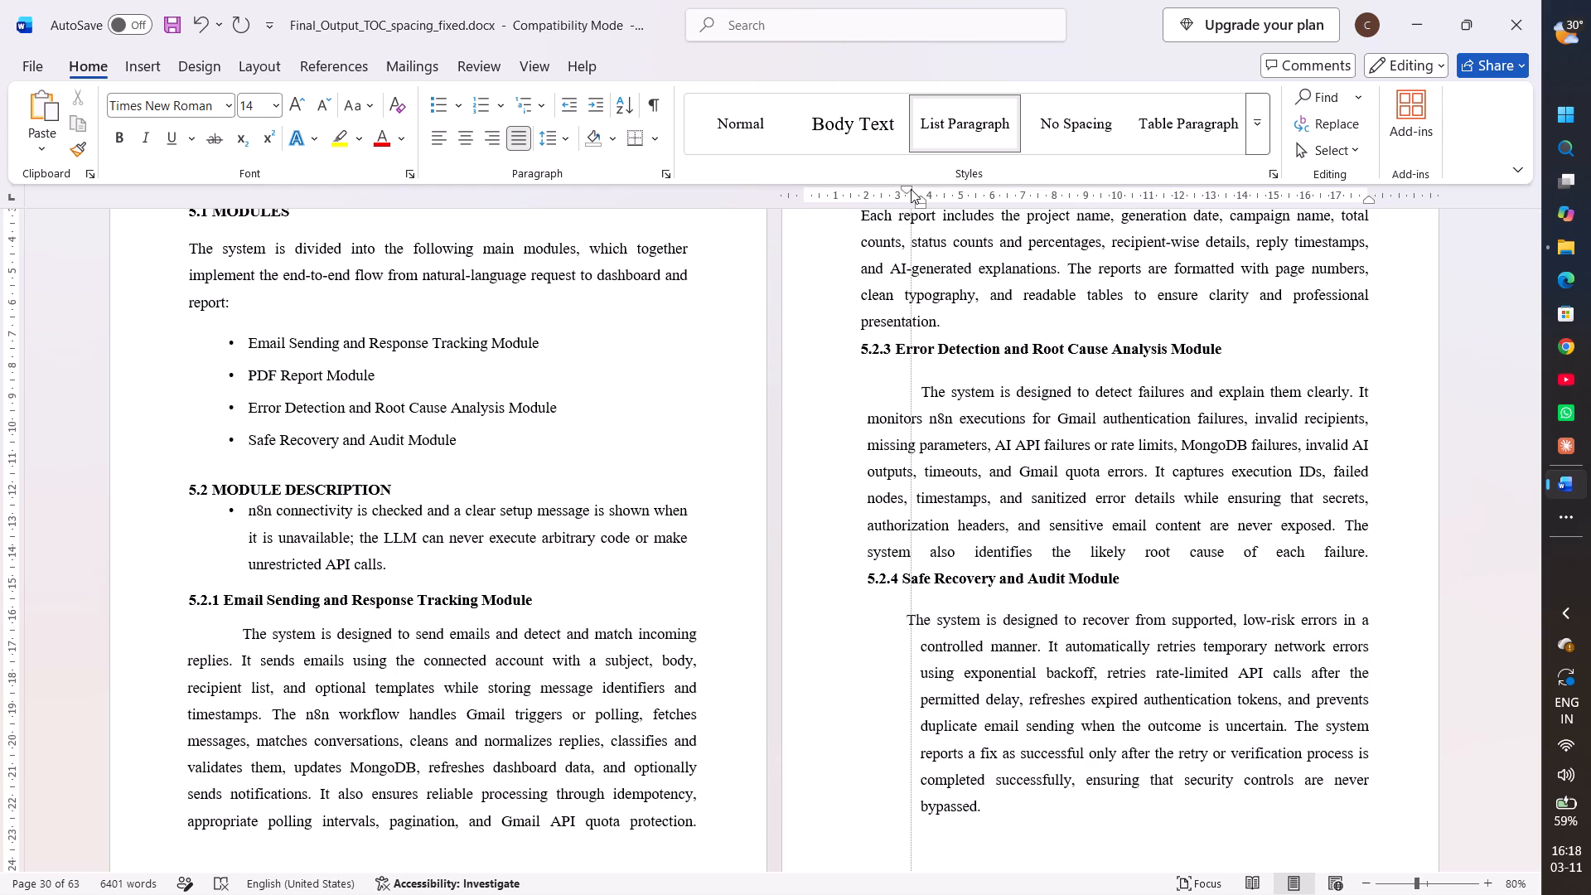
drag(911, 189, 927, 189)
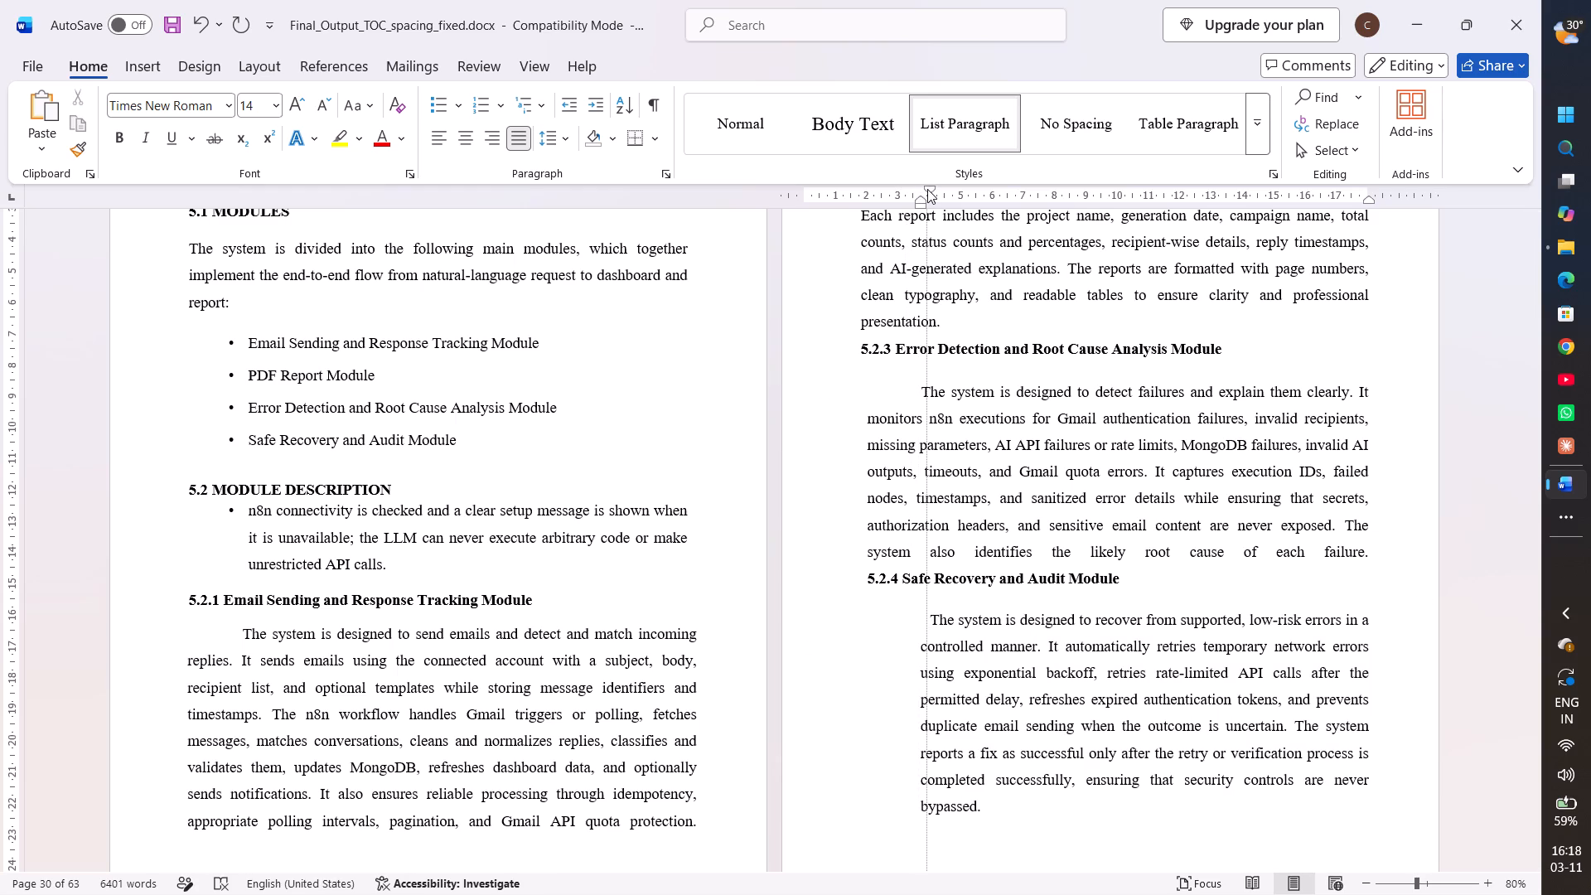
drag(927, 189, 931, 189)
drag(931, 189, 926, 190)
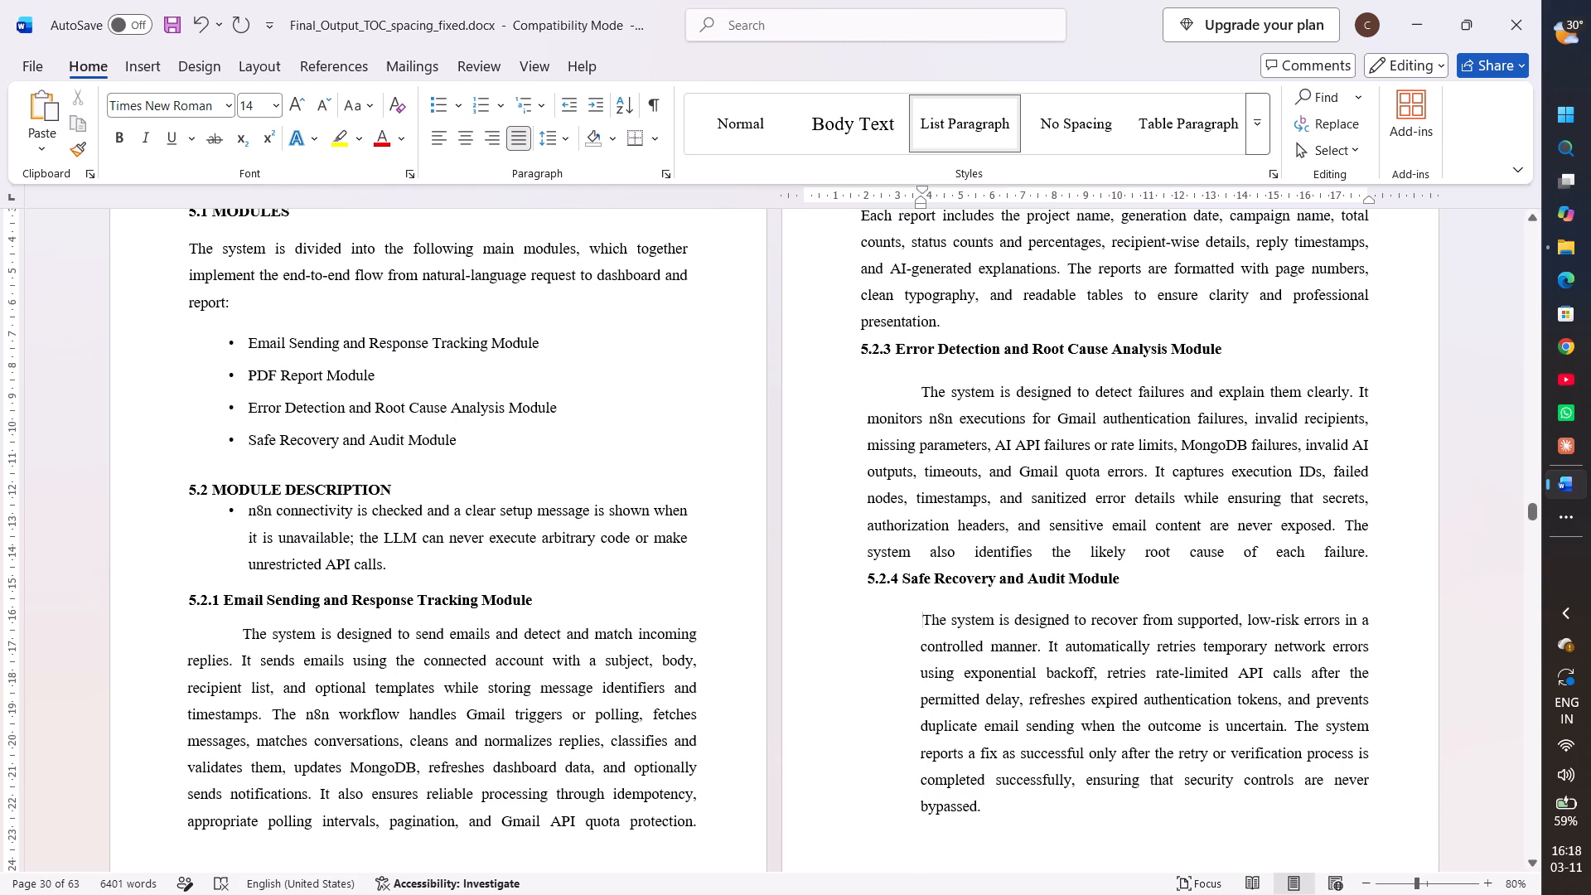
click(919, 643)
drag(916, 204, 883, 206)
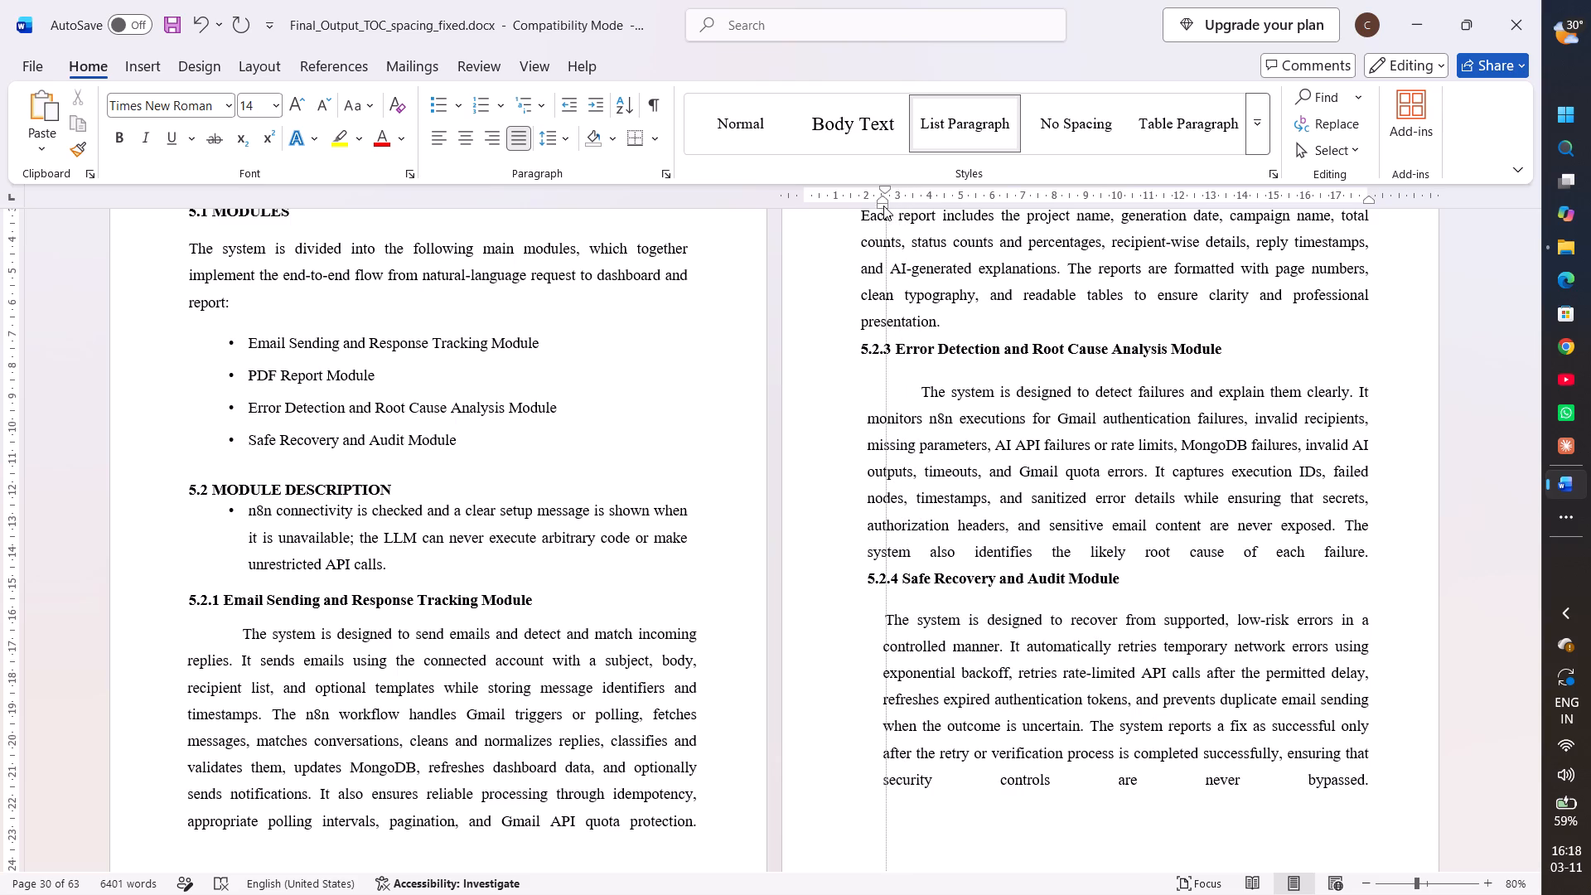
drag(883, 206, 865, 209)
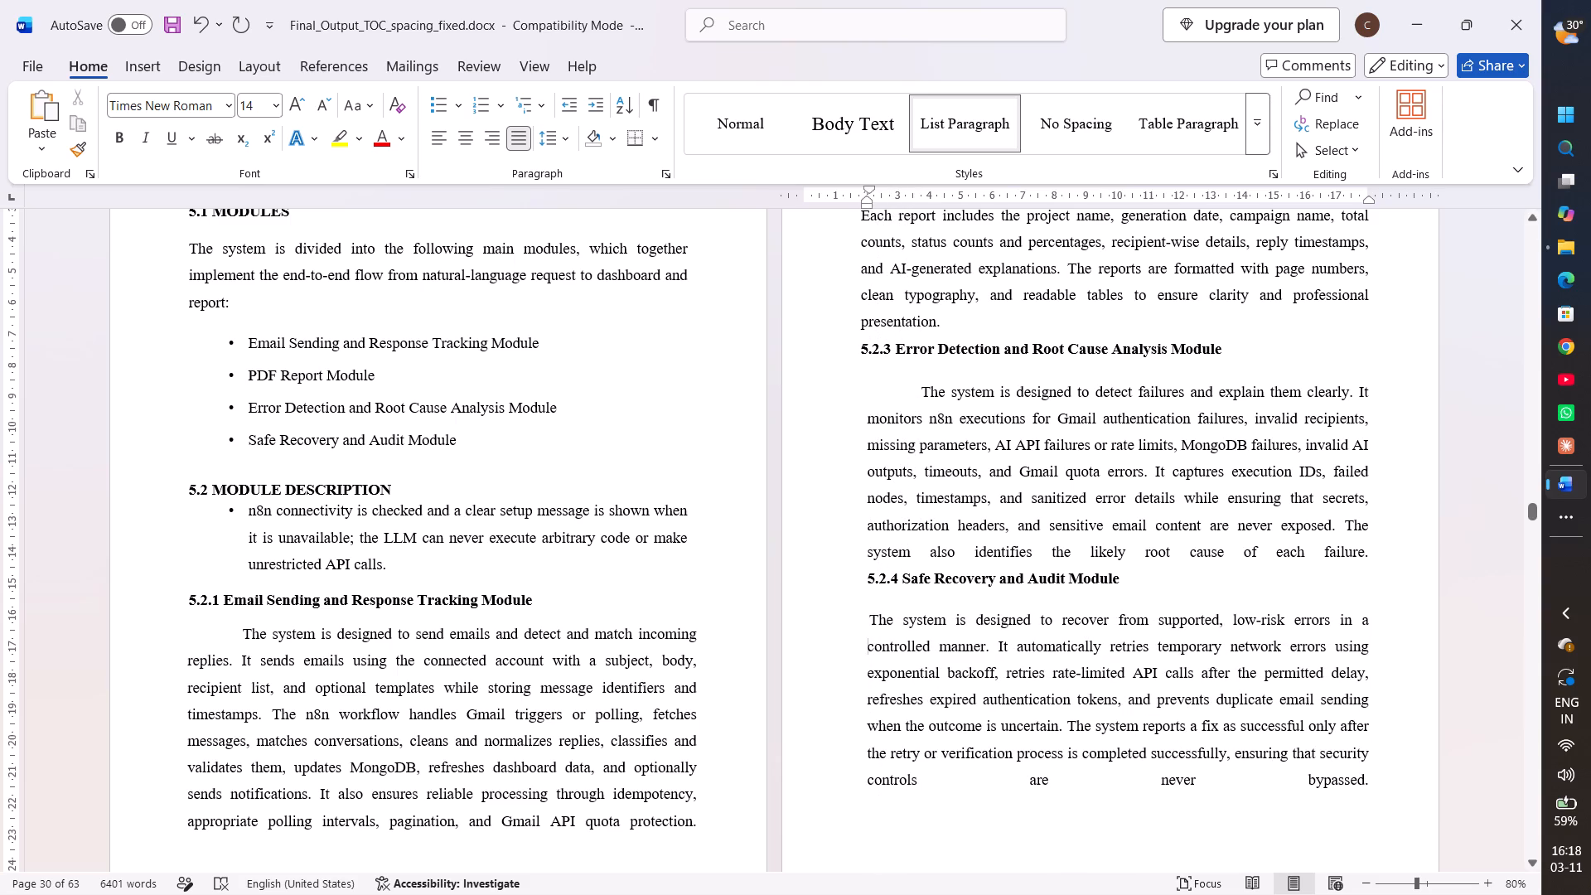
Indent the first line of the 5.2.4 paragraph to about 3.8 cm on the ruler, matching the 5.2.3 paragraph.
click(873, 619)
drag(869, 188, 906, 188)
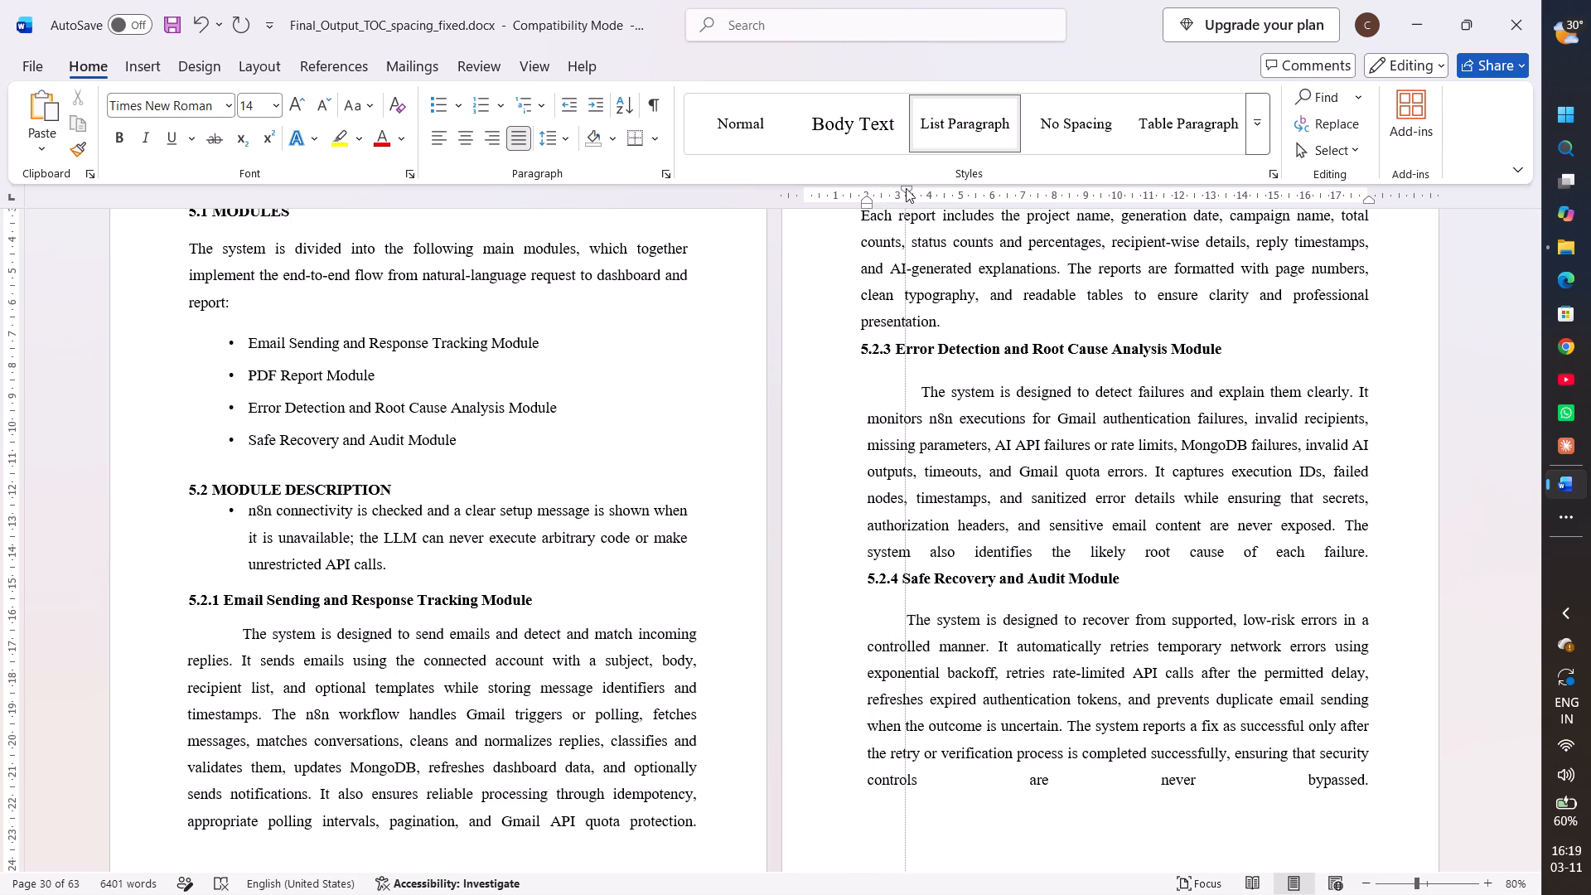
drag(906, 188, 927, 187)
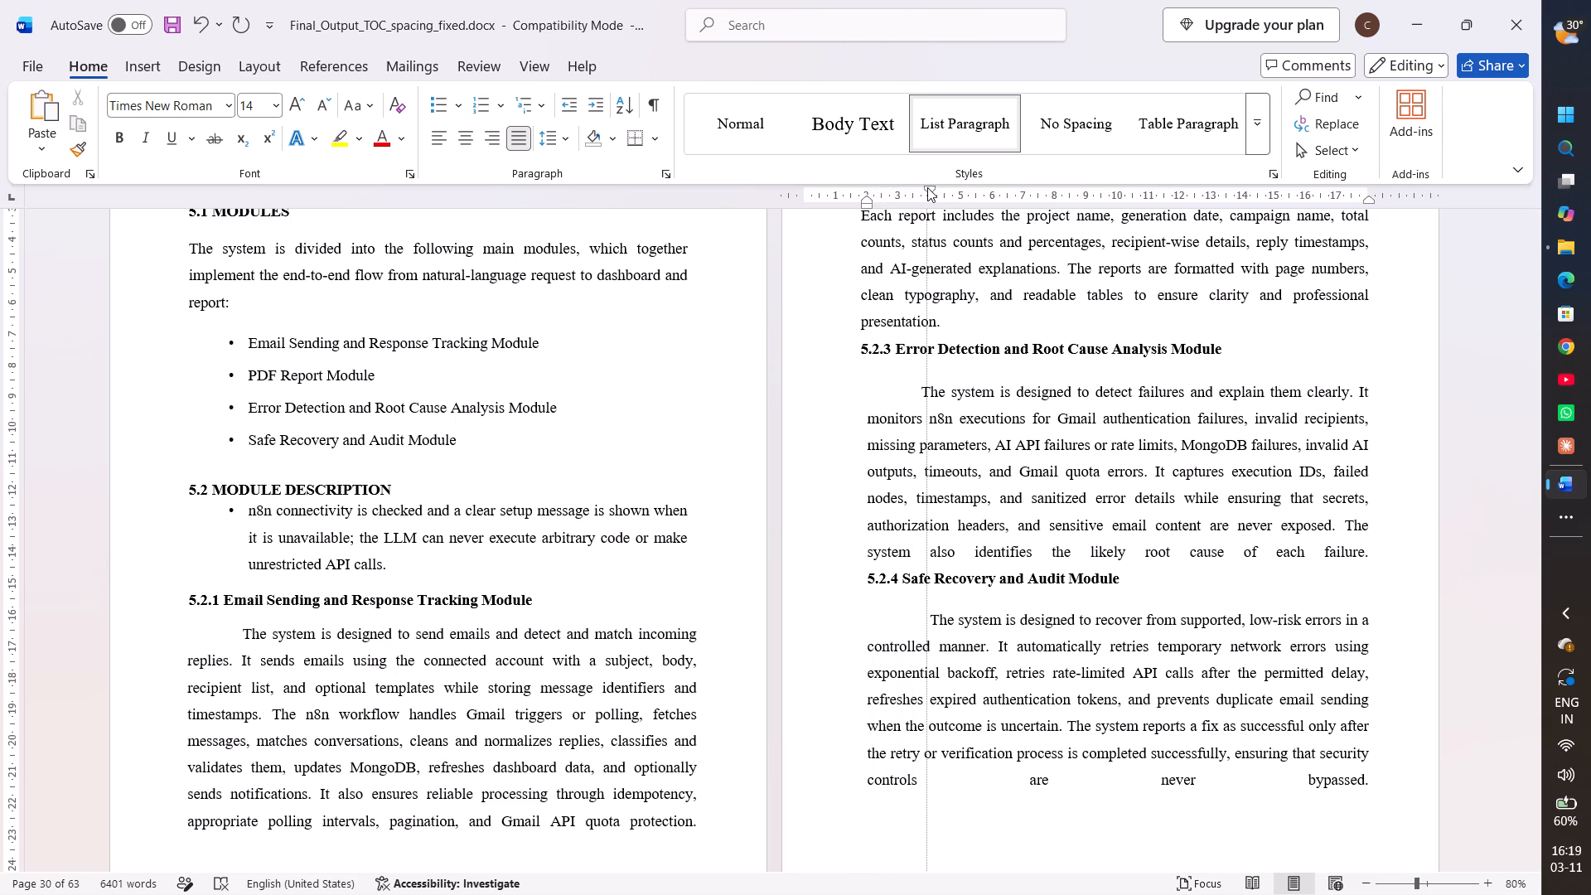
drag(927, 187, 932, 187)
drag(932, 187, 931, 187)
drag(931, 187, 921, 191)
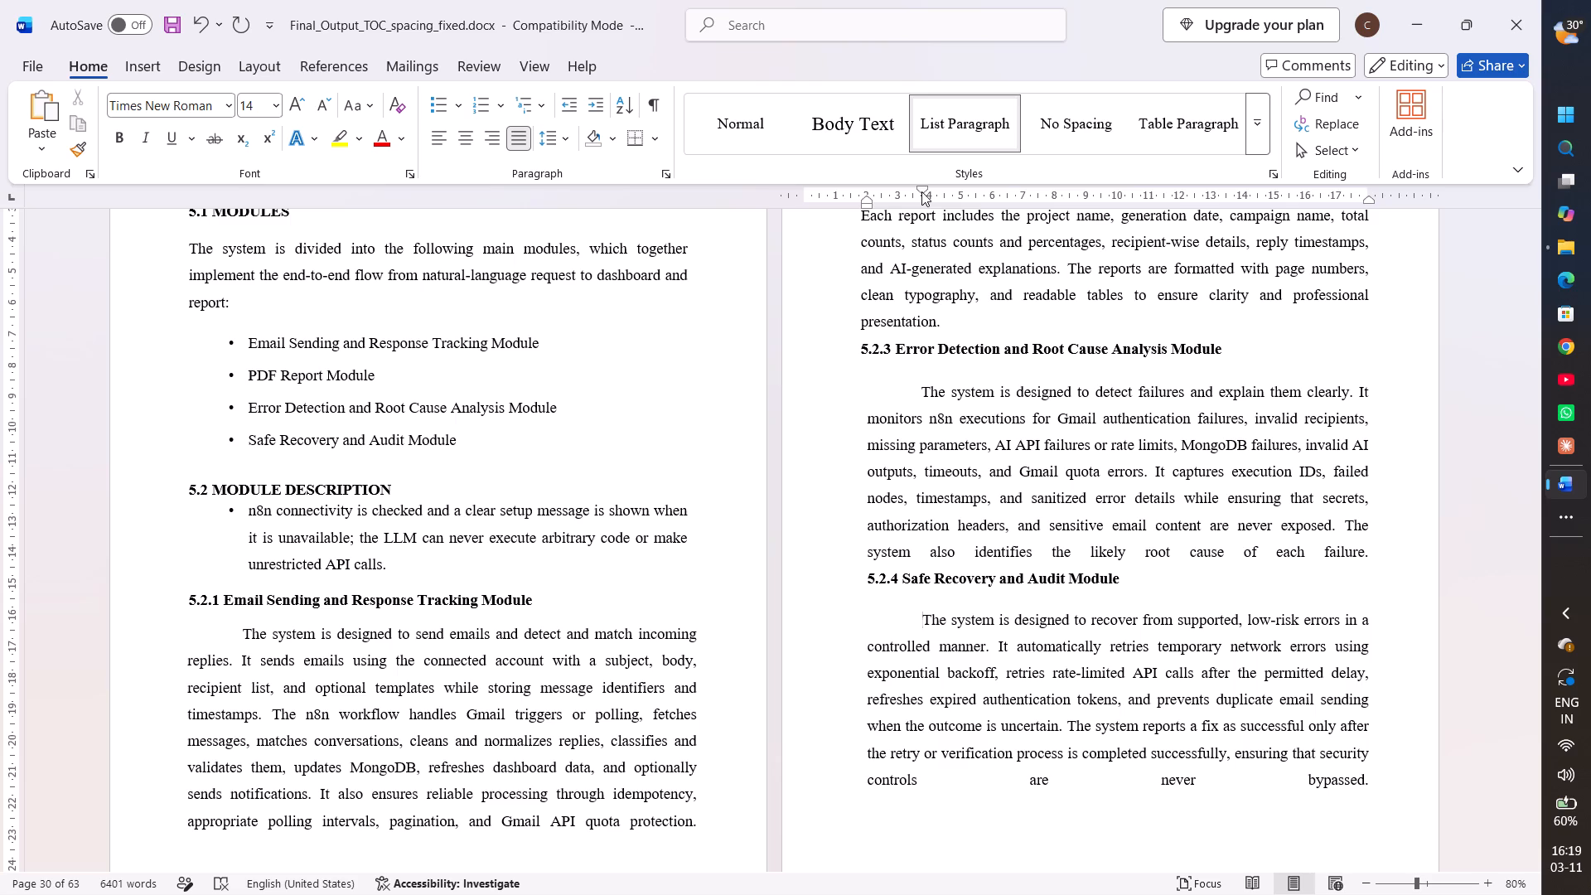
click(921, 191)
Delete "controls are never bypassed." from the end of the 5.2.4 paragraph, along with the trailing space after "security".
scroll(936, 547, up, 1)
drag(1370, 783, 1134, 775)
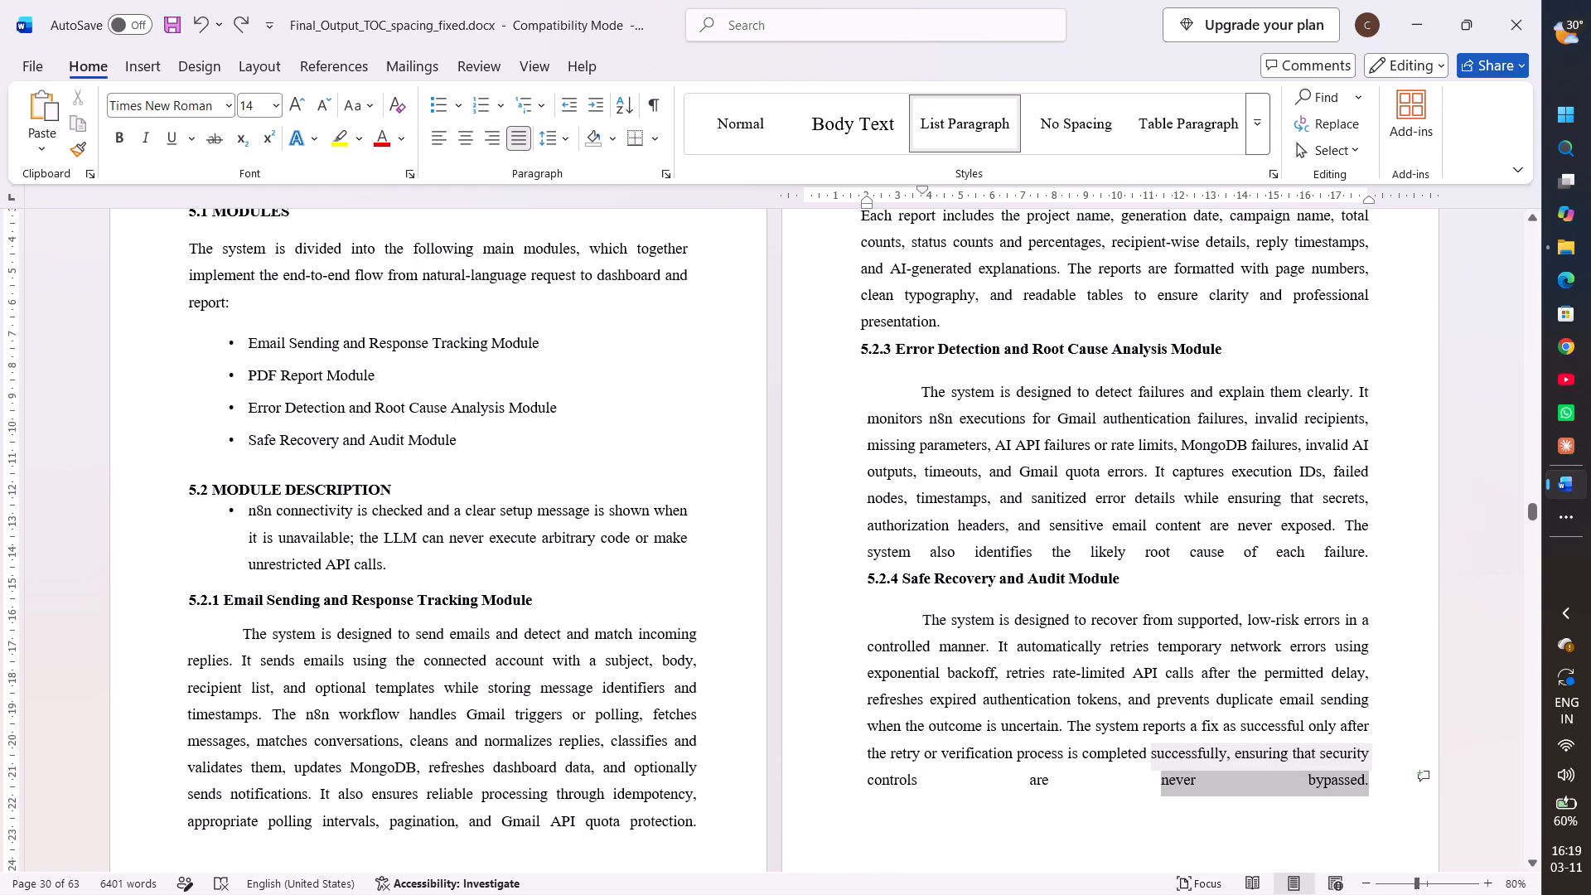
drag(1134, 775, 955, 791)
key(BackSpace)
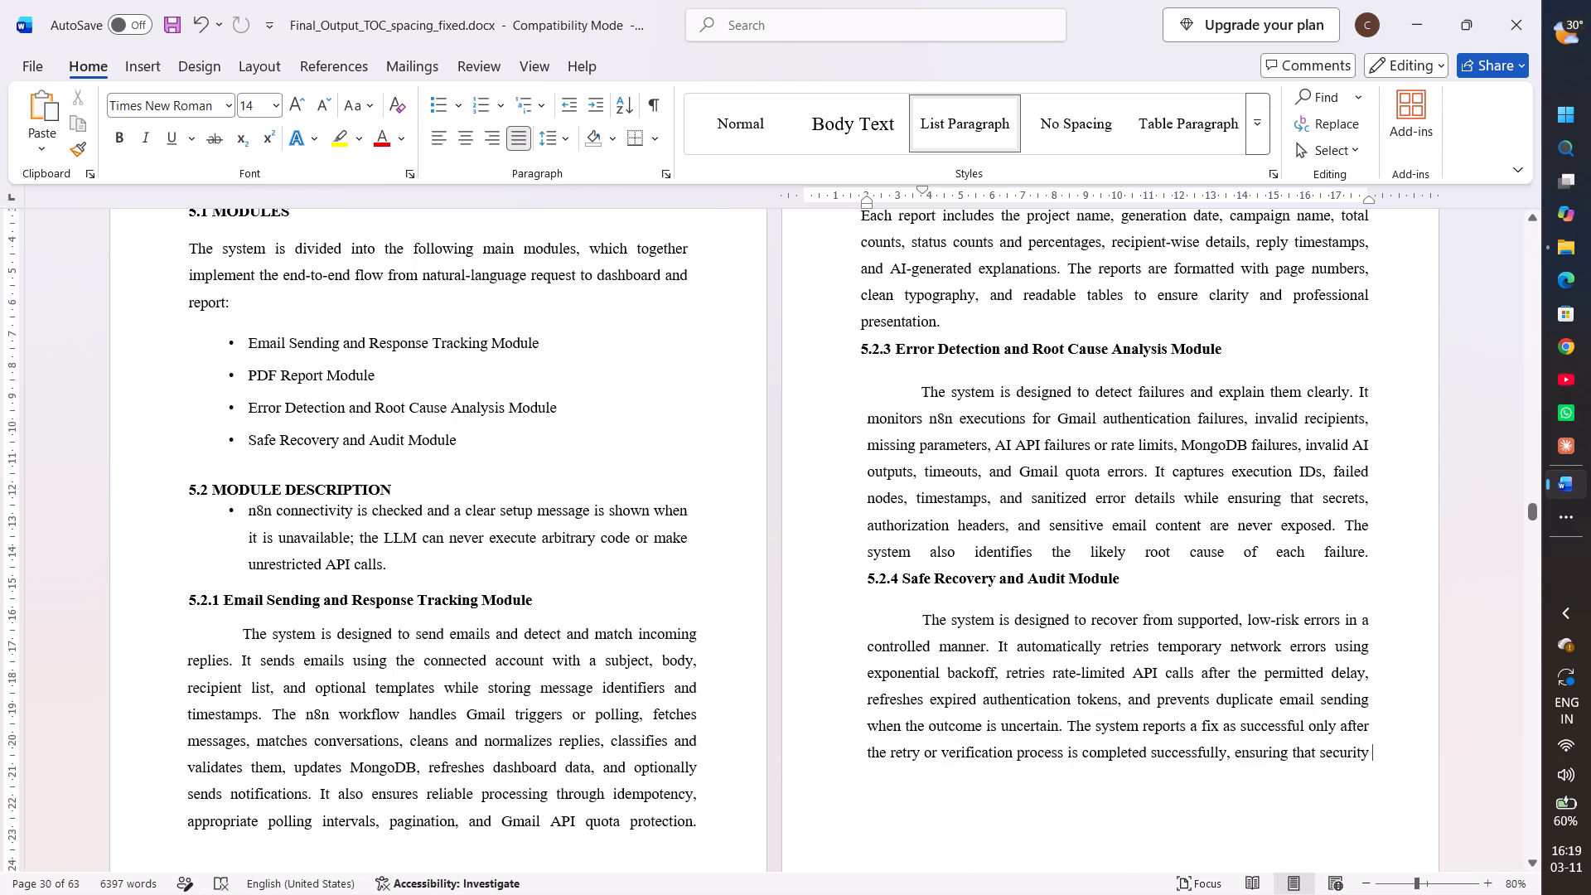
key(BackSpace)
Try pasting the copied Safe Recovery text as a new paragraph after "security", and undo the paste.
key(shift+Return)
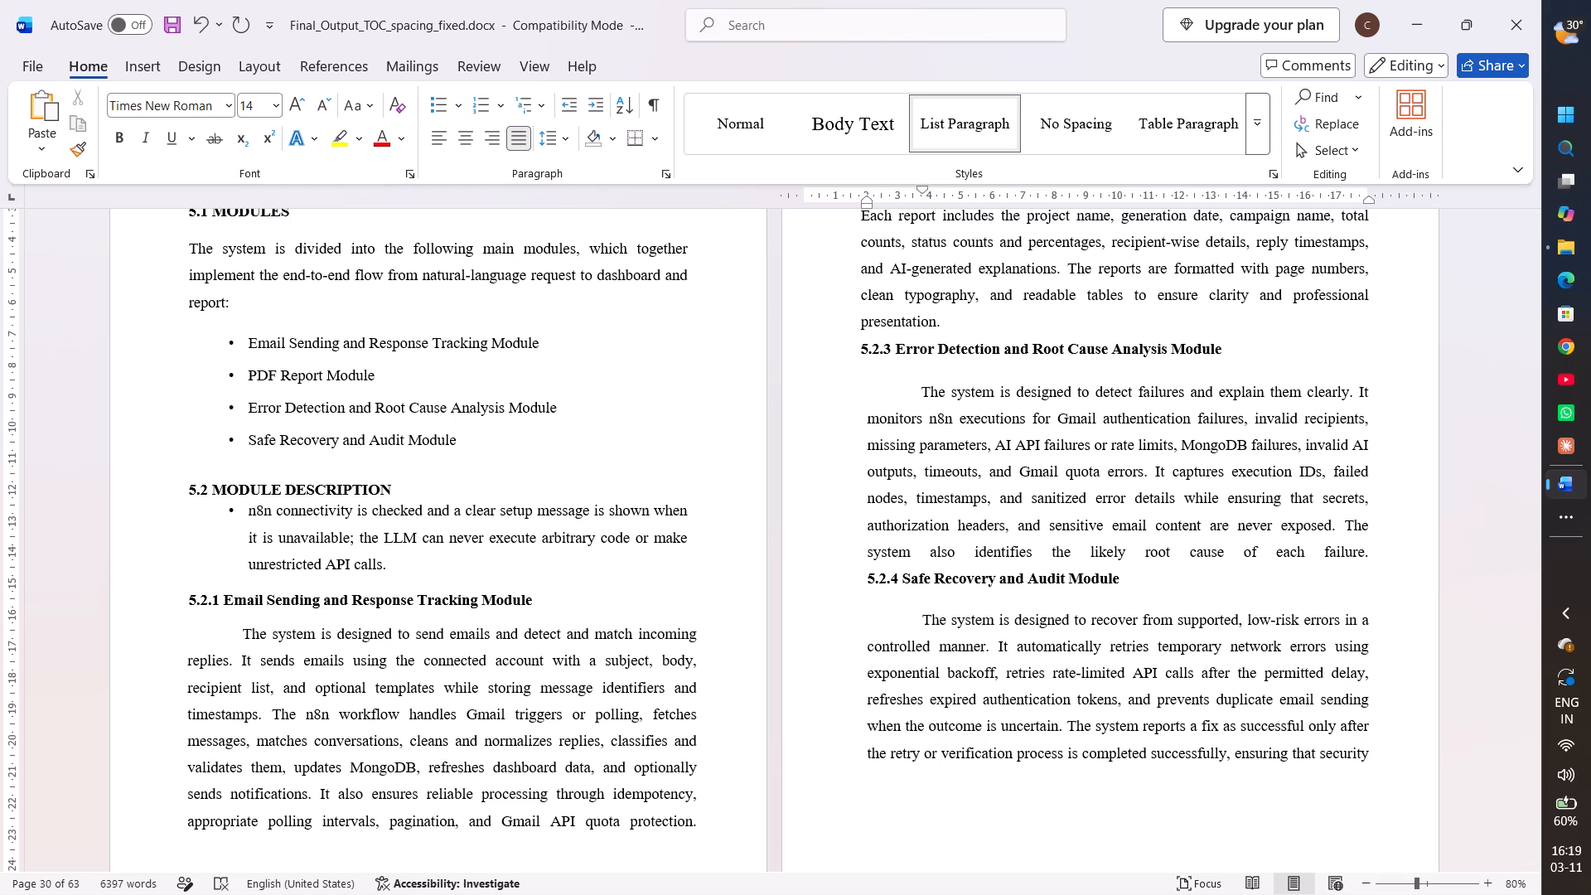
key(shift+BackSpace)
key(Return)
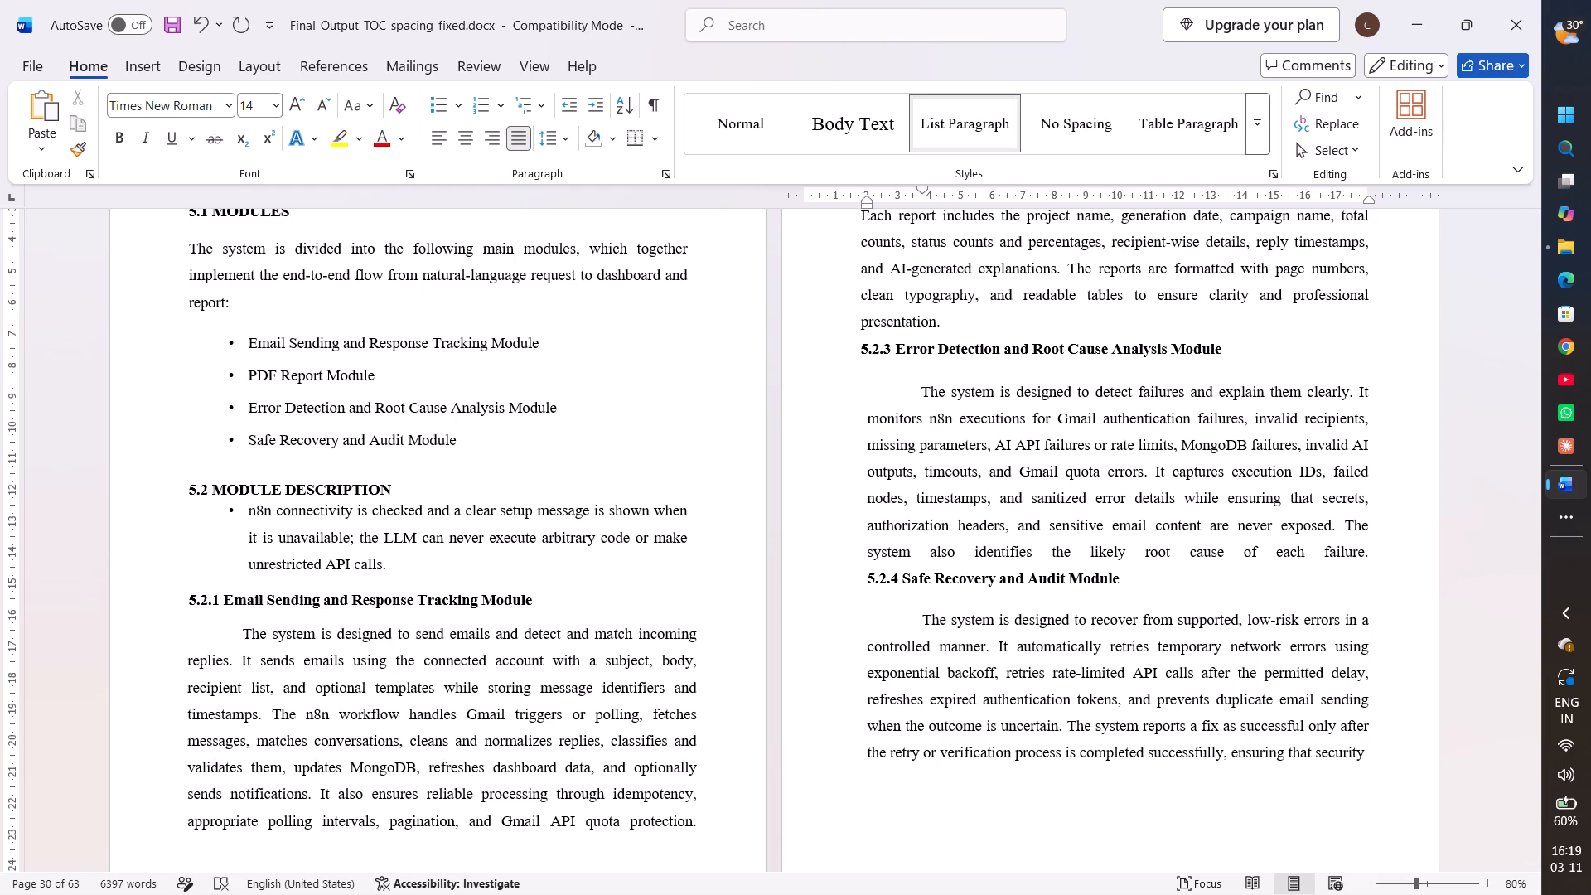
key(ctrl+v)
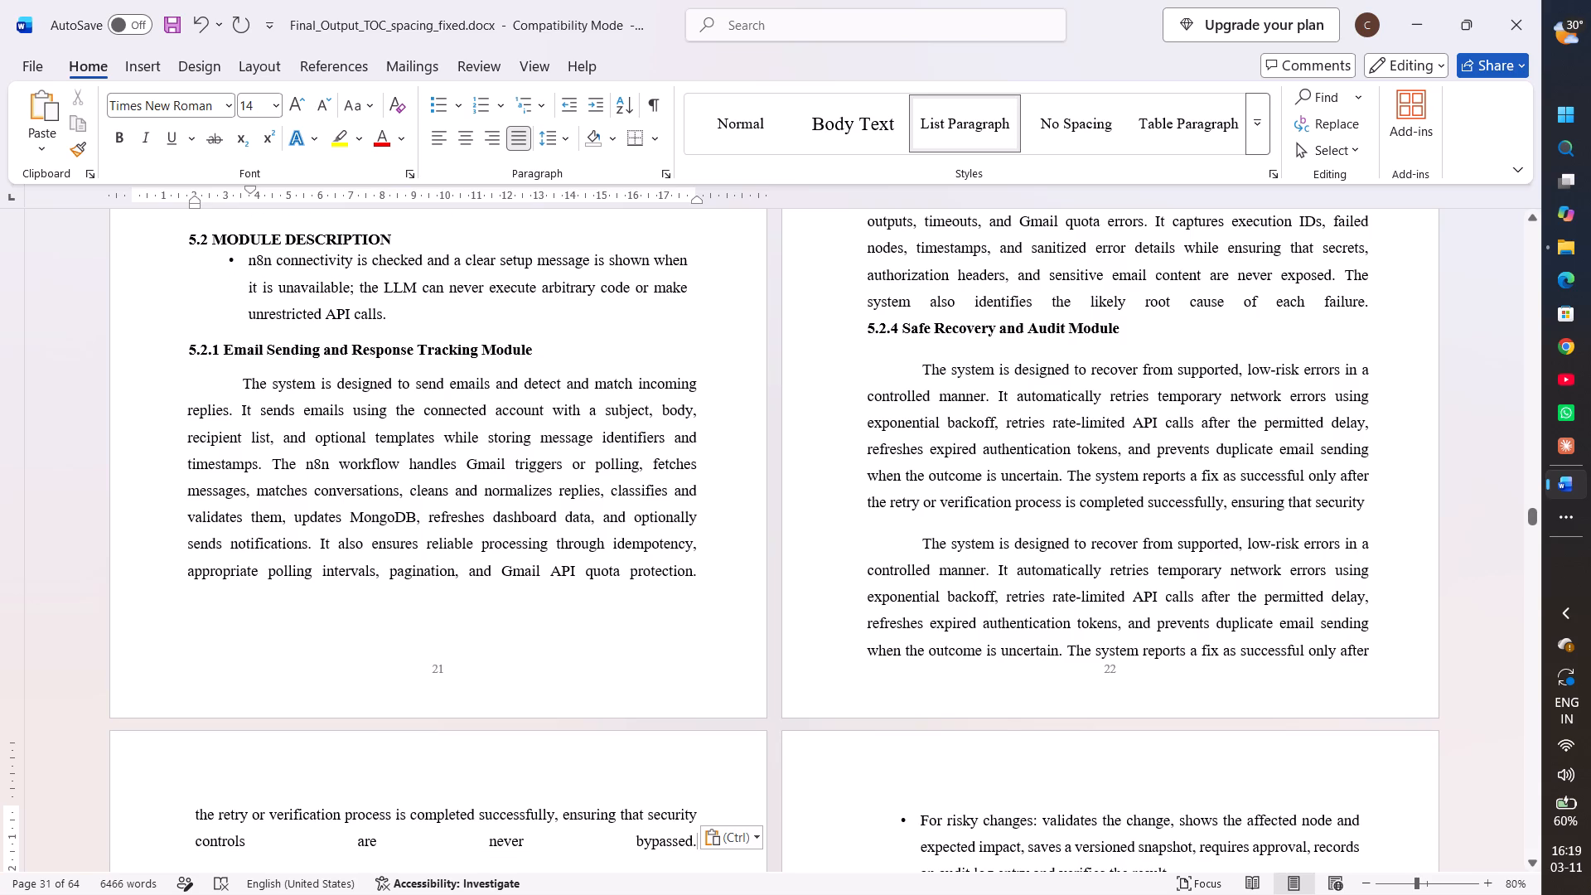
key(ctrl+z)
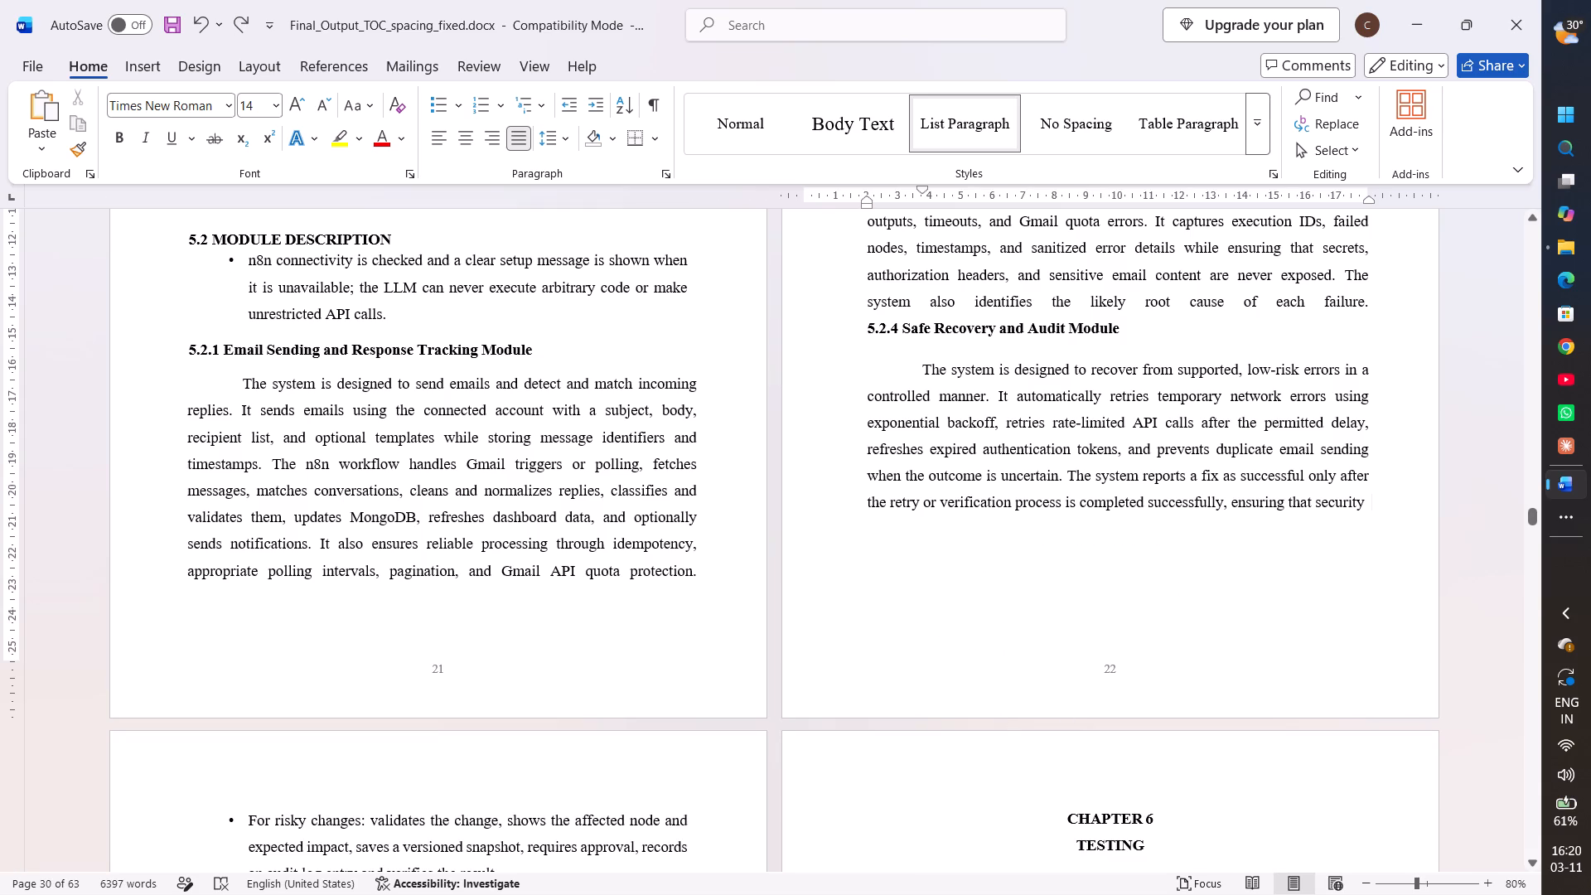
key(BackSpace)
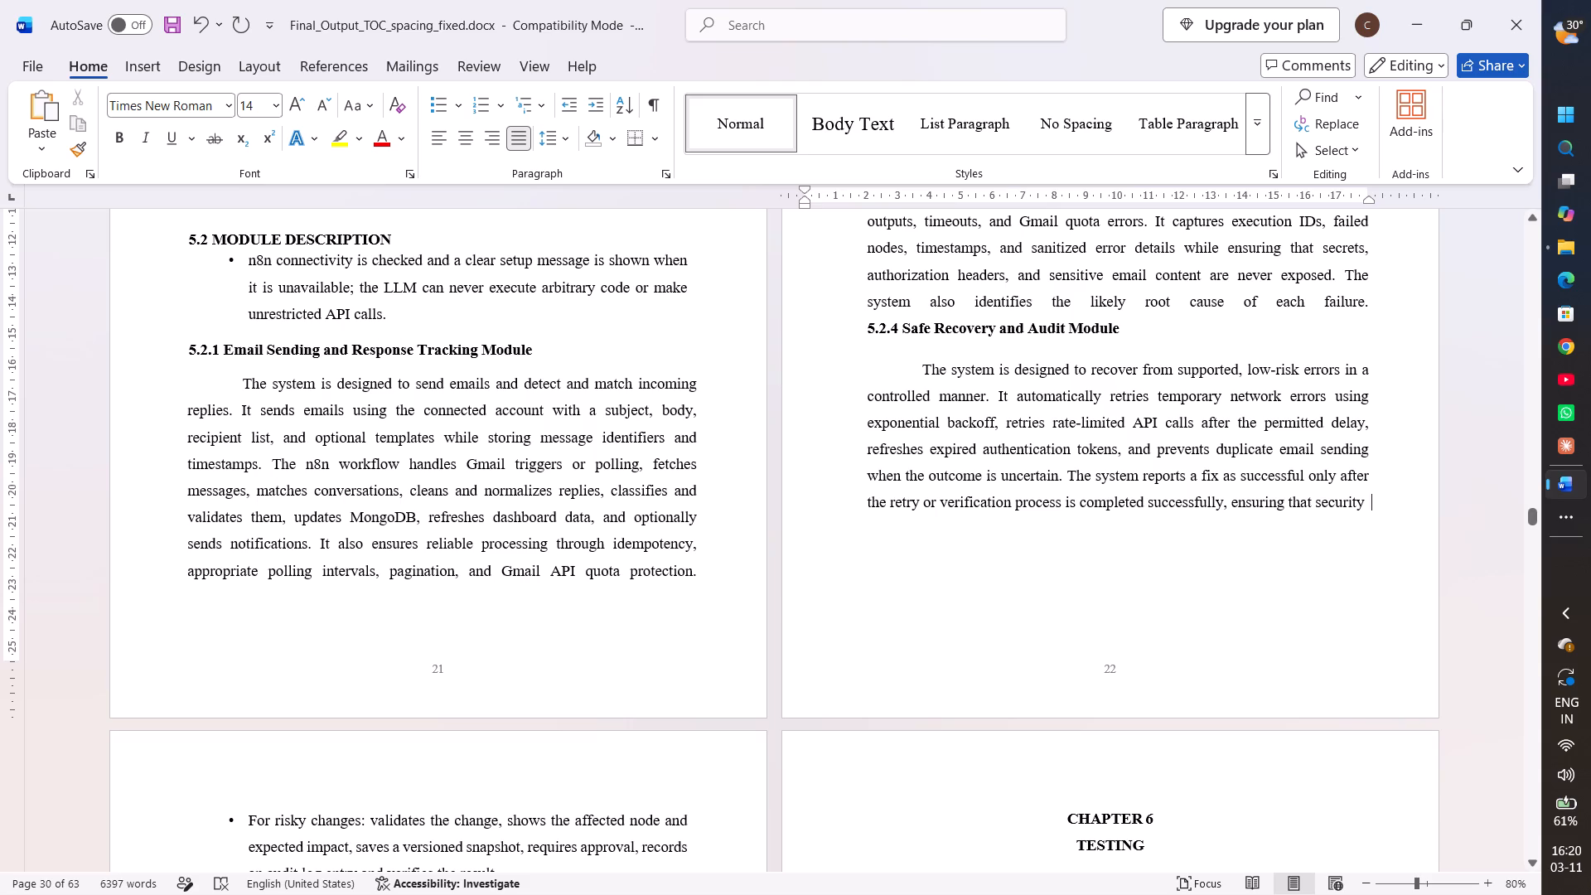
Add a comma after "security" and paste the copied Safe Recovery text after a line break within the same 5.2.4 paragraph.
click(1363, 505)
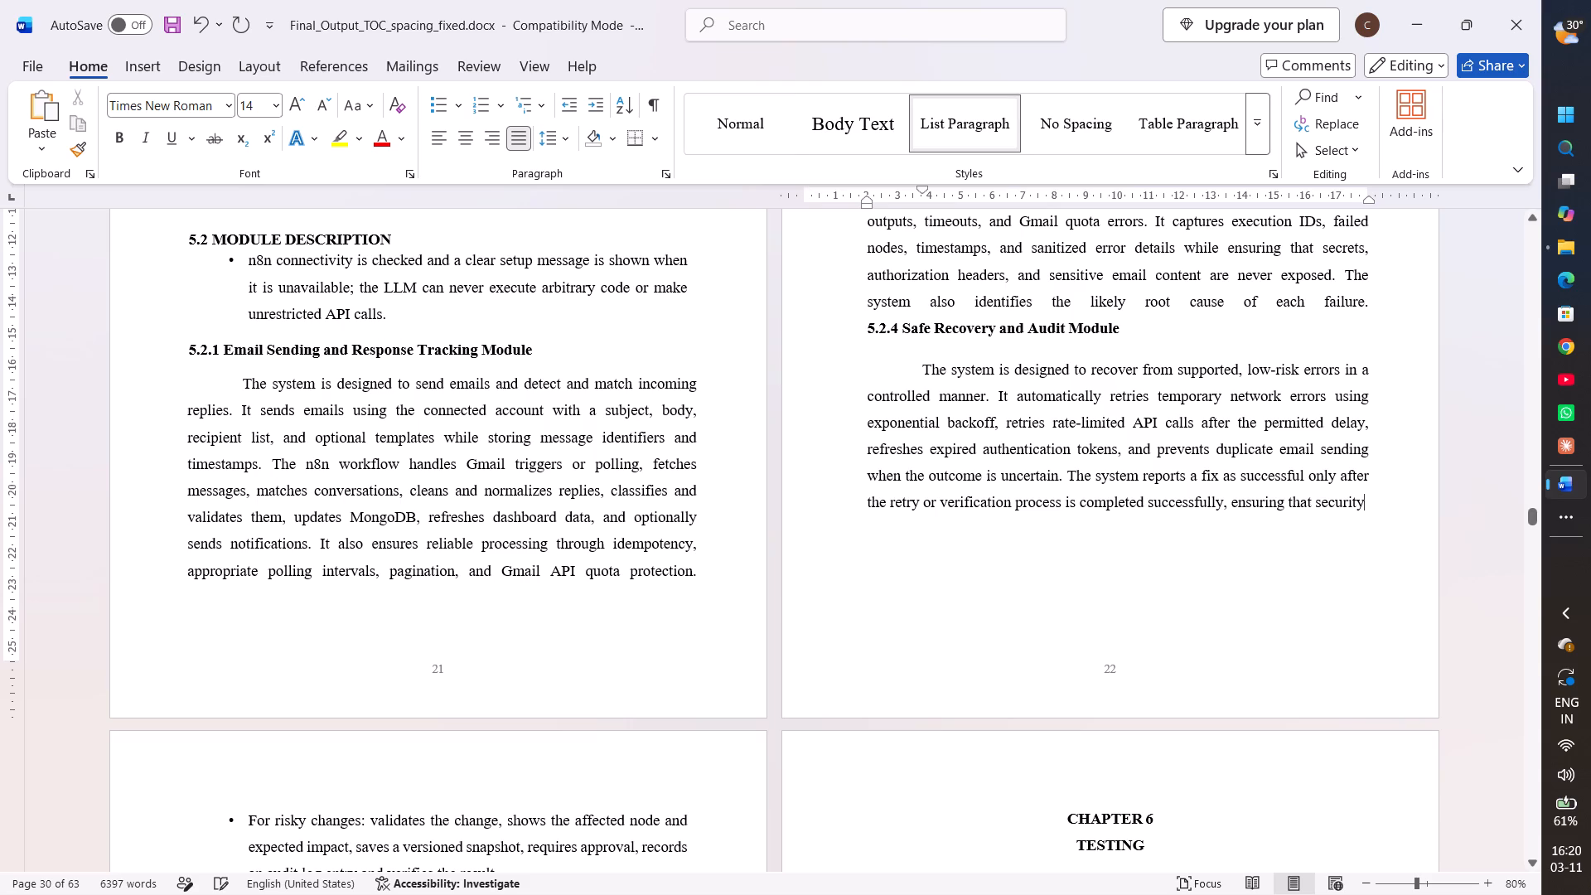
key(comma)
click(865, 535)
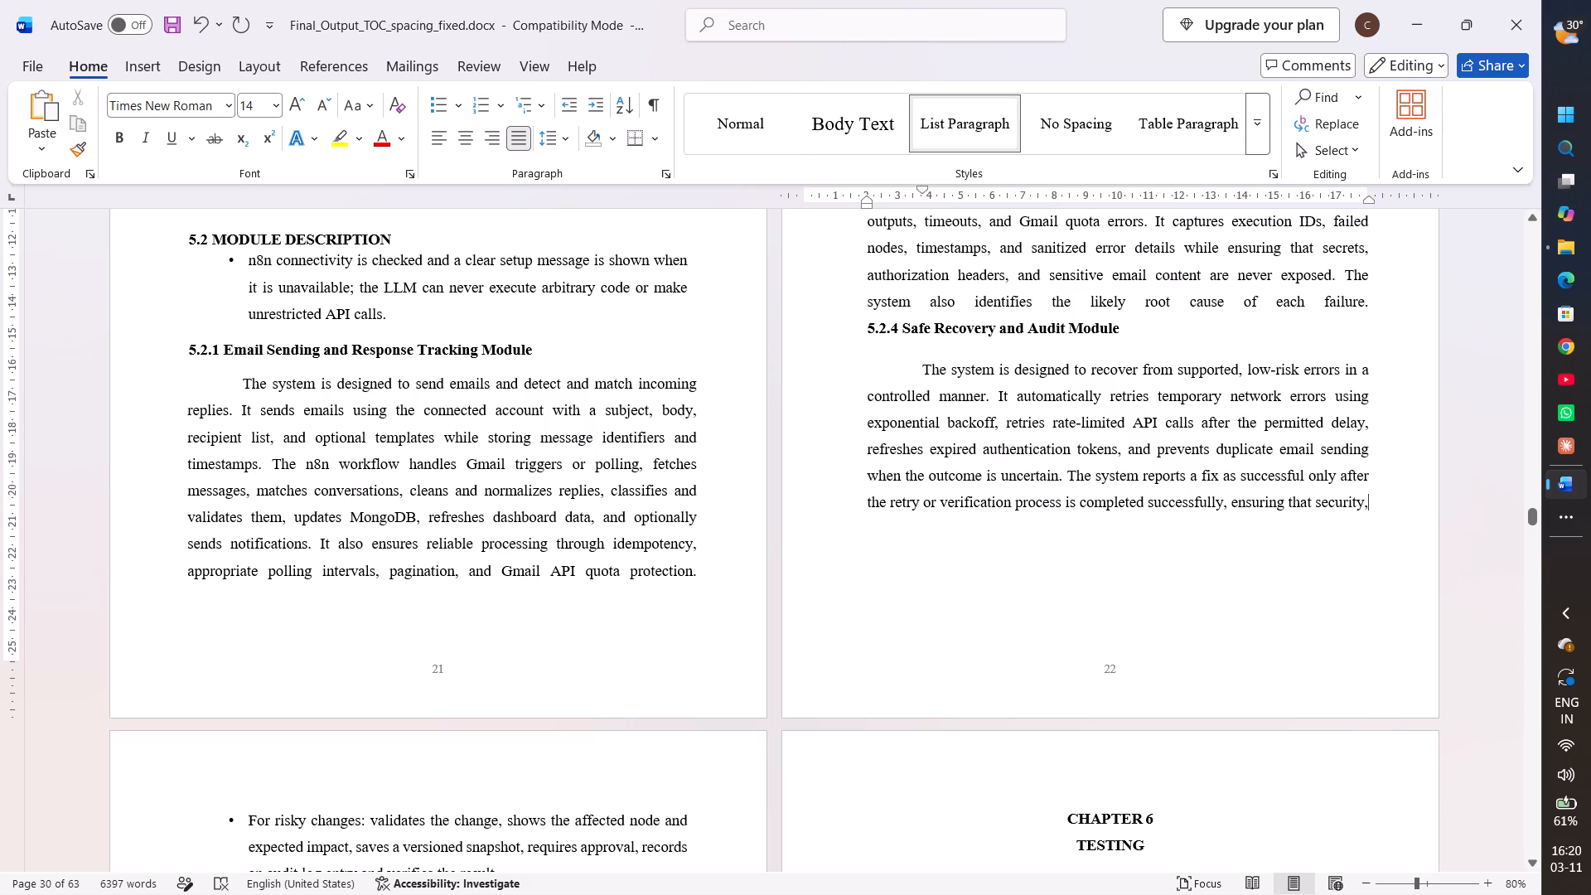
click(872, 535)
click(872, 535)
click(1366, 504)
key(shift+Return)
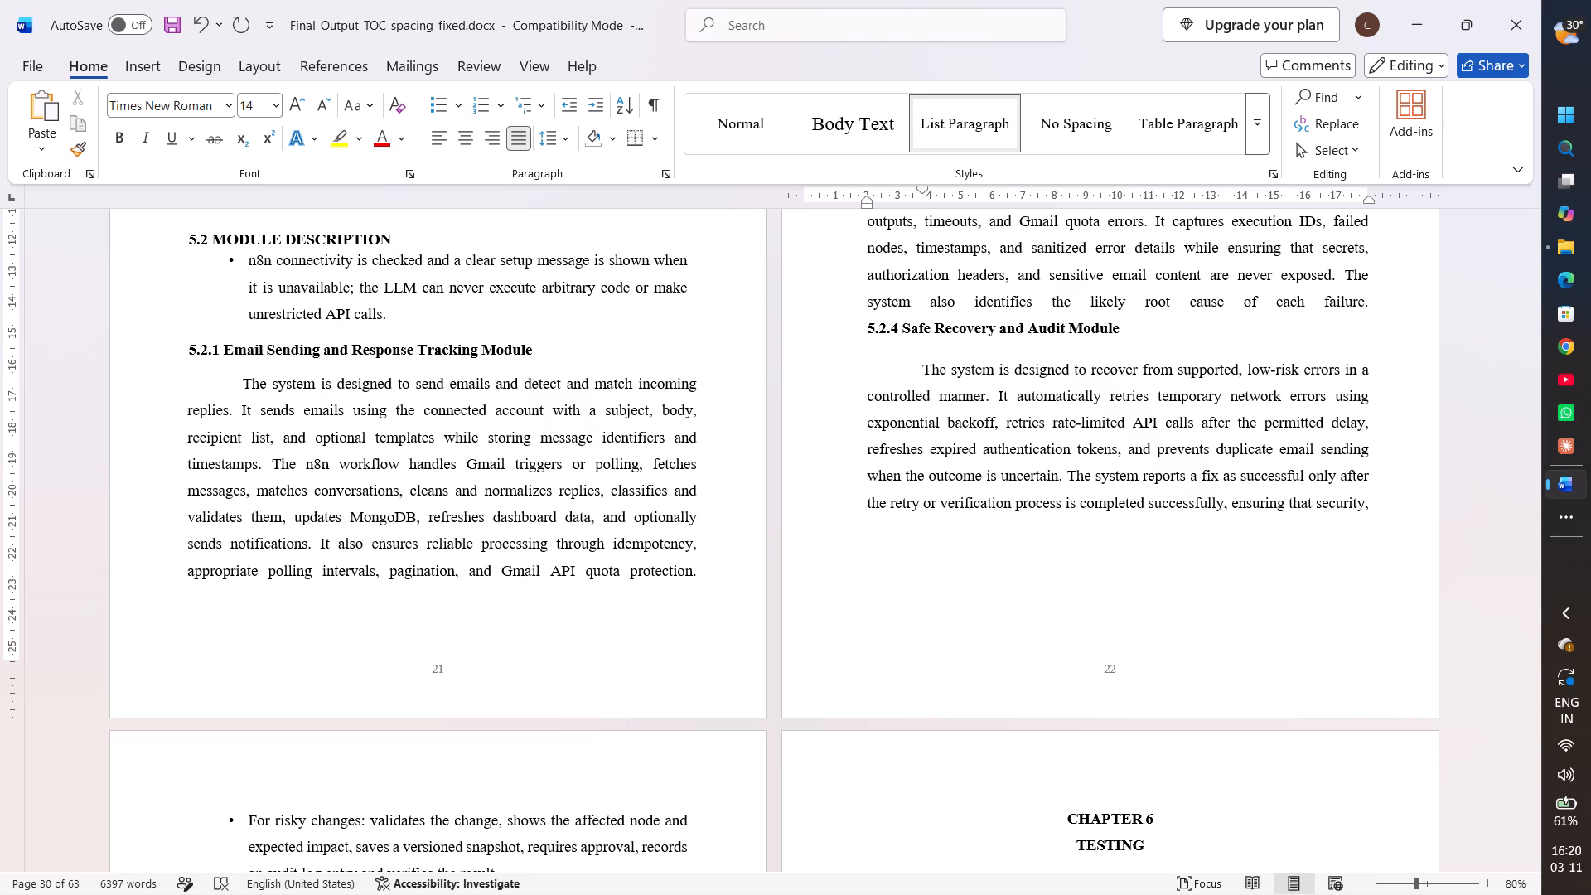
key(ctrl+v)
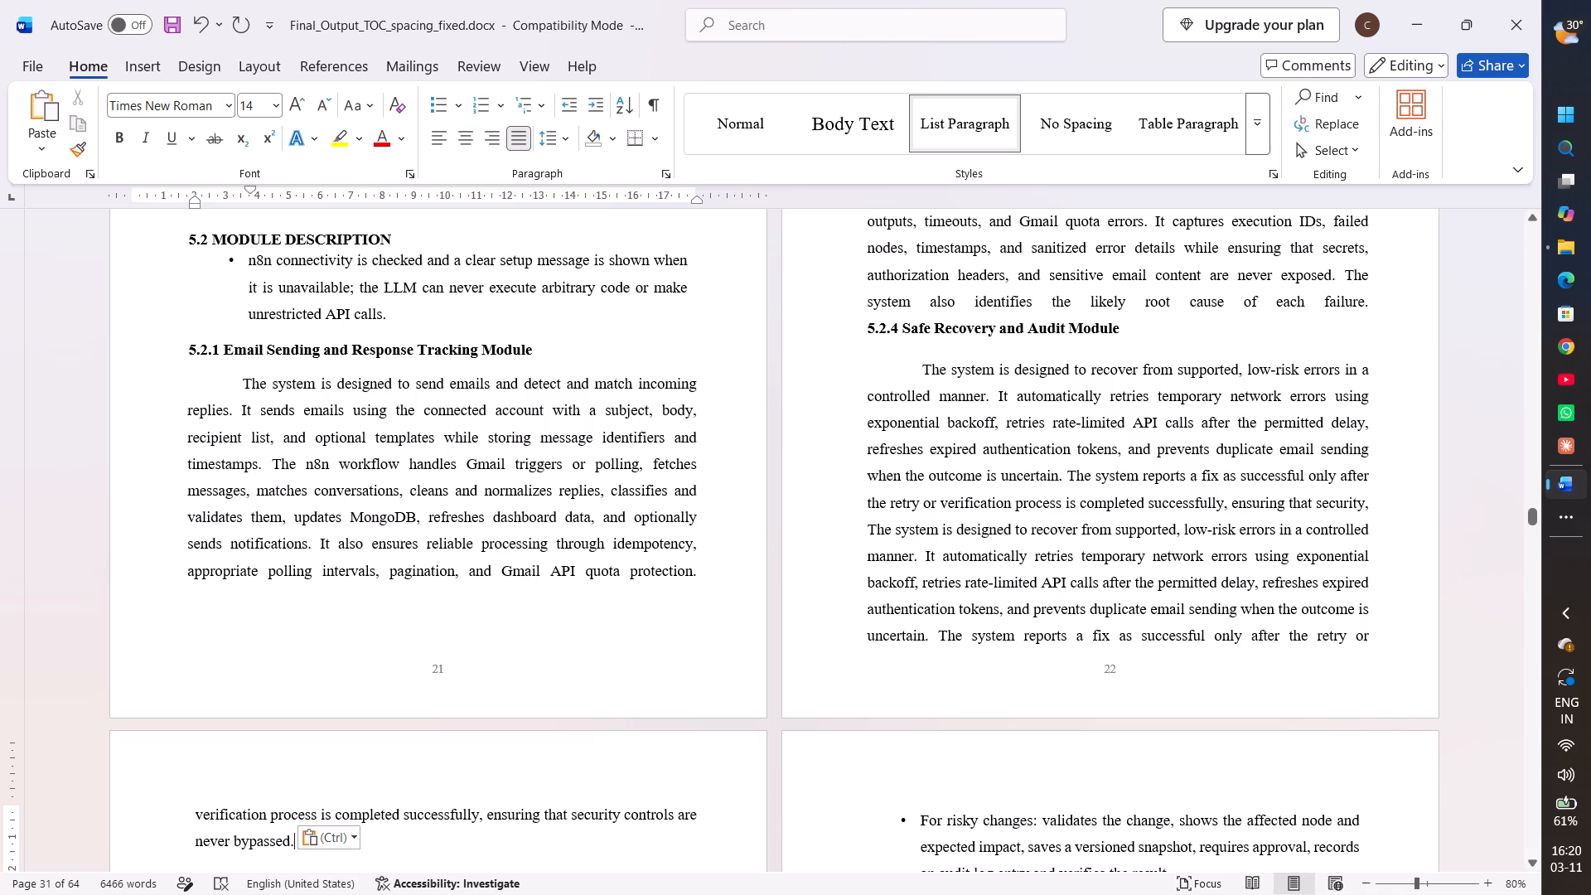
Undo the paste of the repeated Safe Recovery text at the end of the 5.2.4 paragraph.
key(ctrl+z)
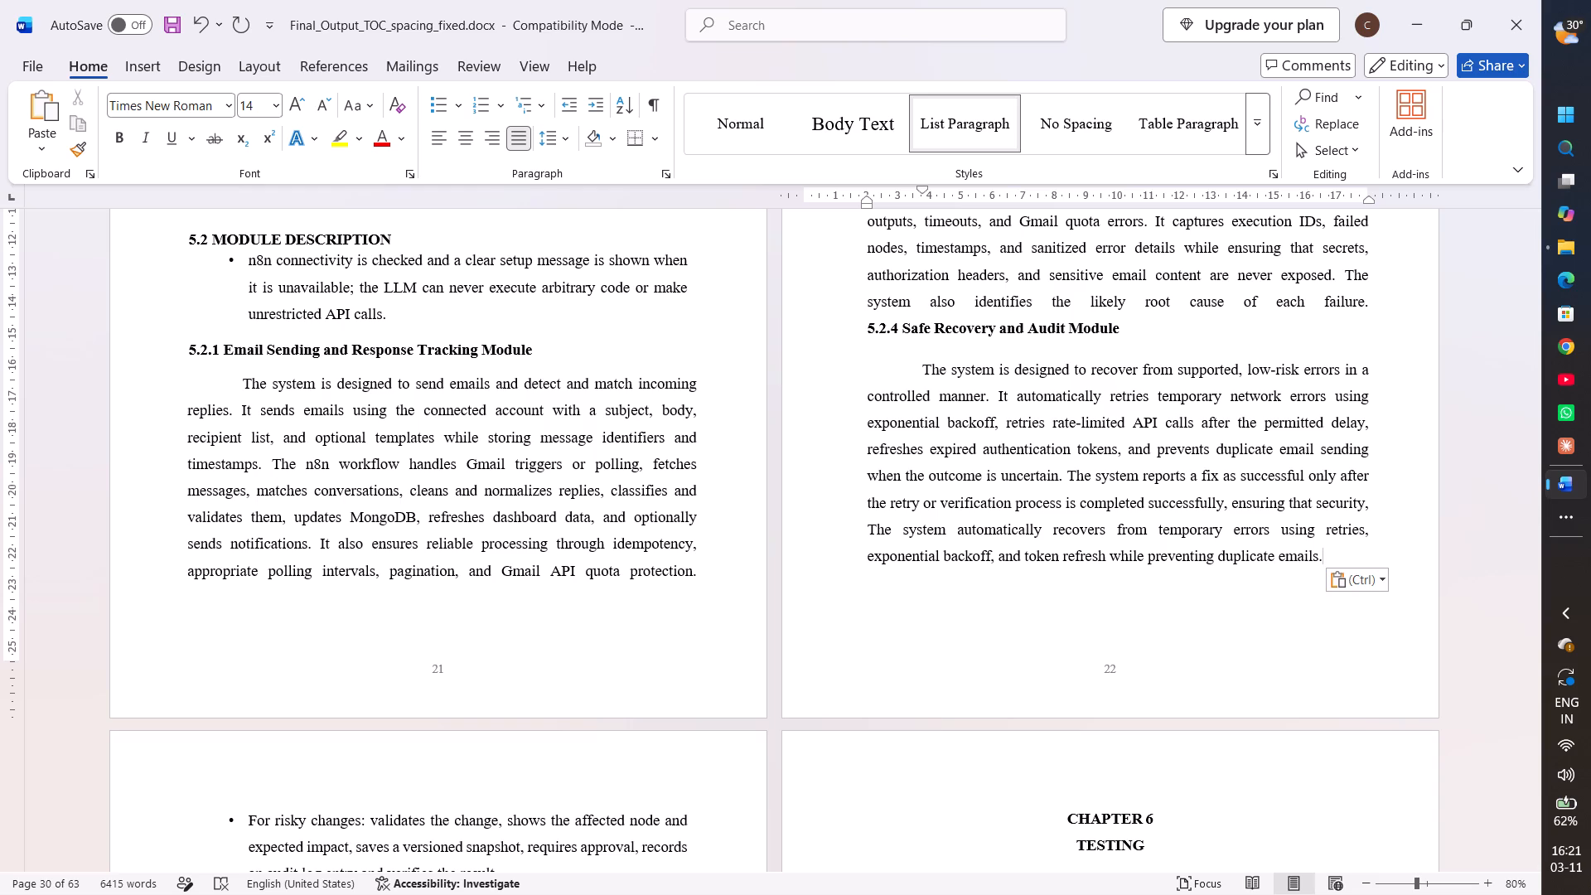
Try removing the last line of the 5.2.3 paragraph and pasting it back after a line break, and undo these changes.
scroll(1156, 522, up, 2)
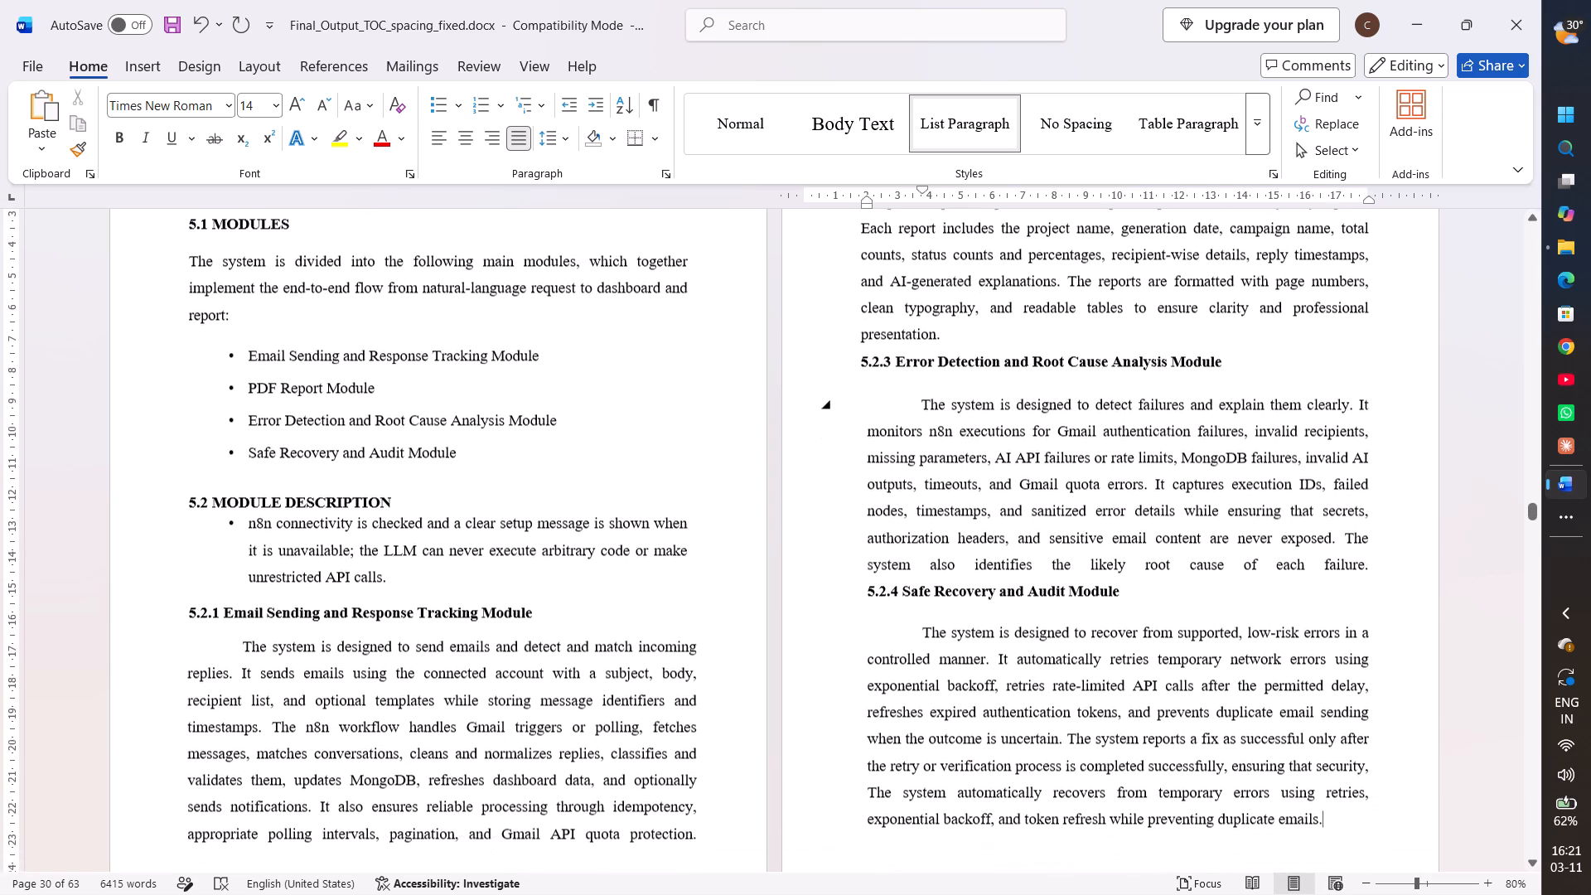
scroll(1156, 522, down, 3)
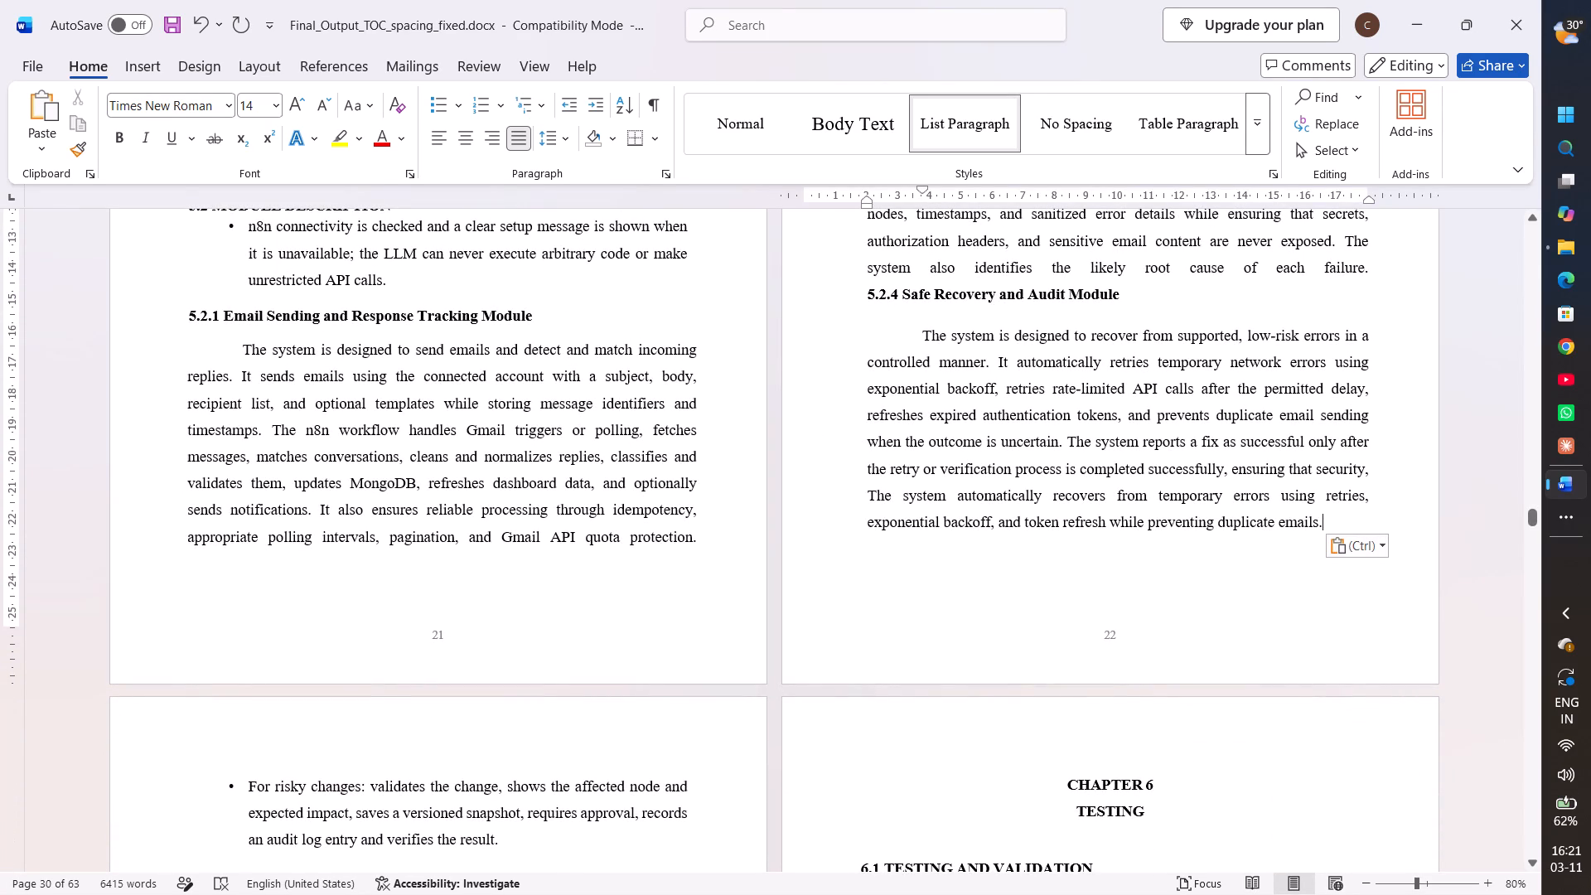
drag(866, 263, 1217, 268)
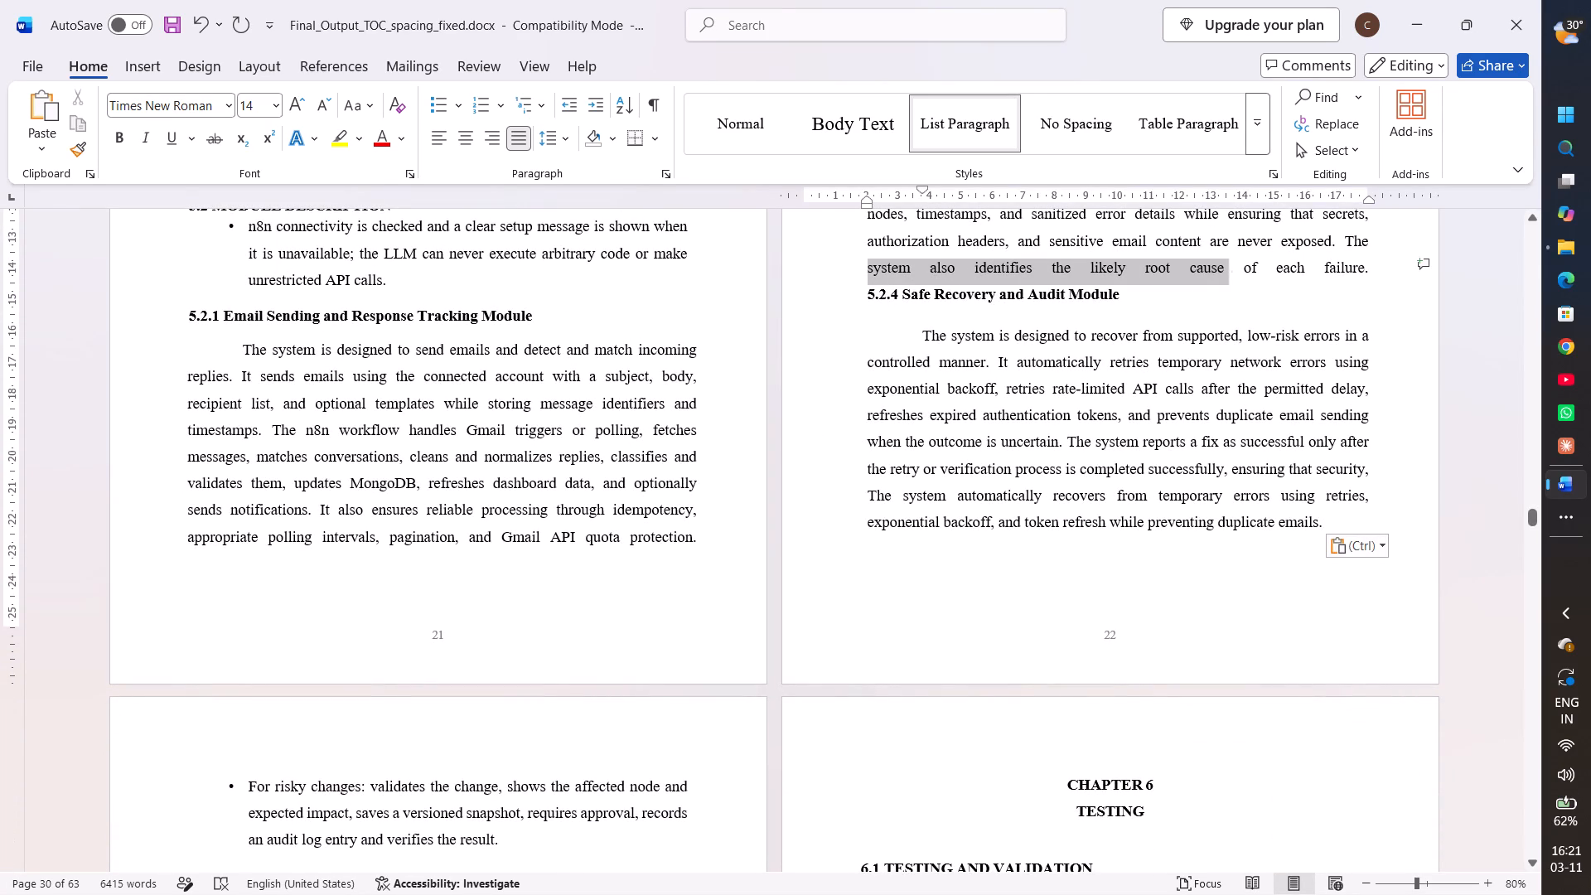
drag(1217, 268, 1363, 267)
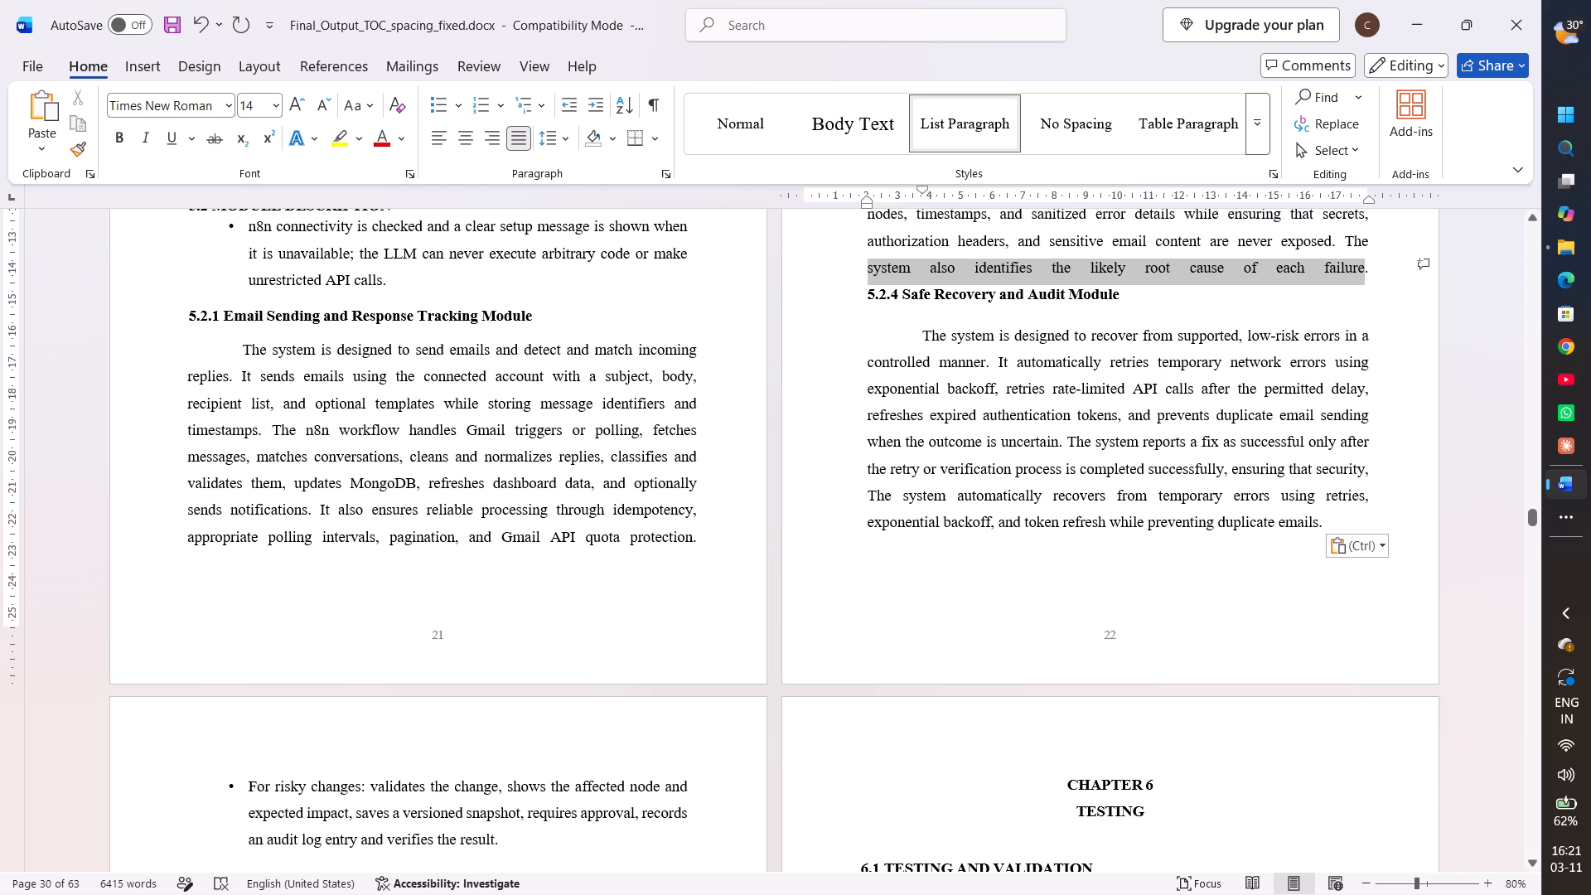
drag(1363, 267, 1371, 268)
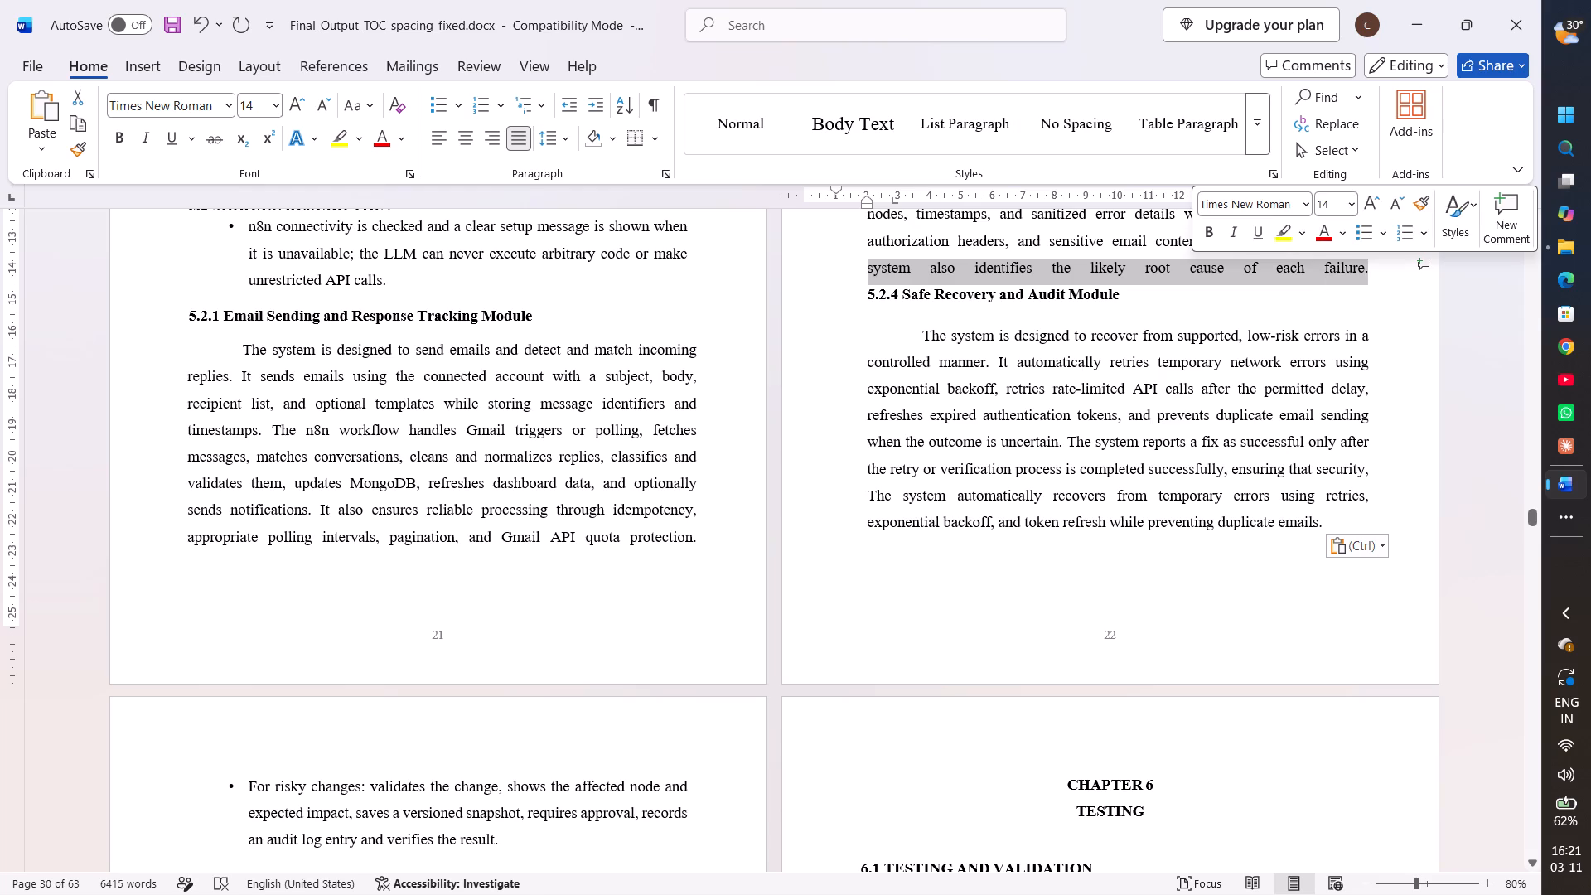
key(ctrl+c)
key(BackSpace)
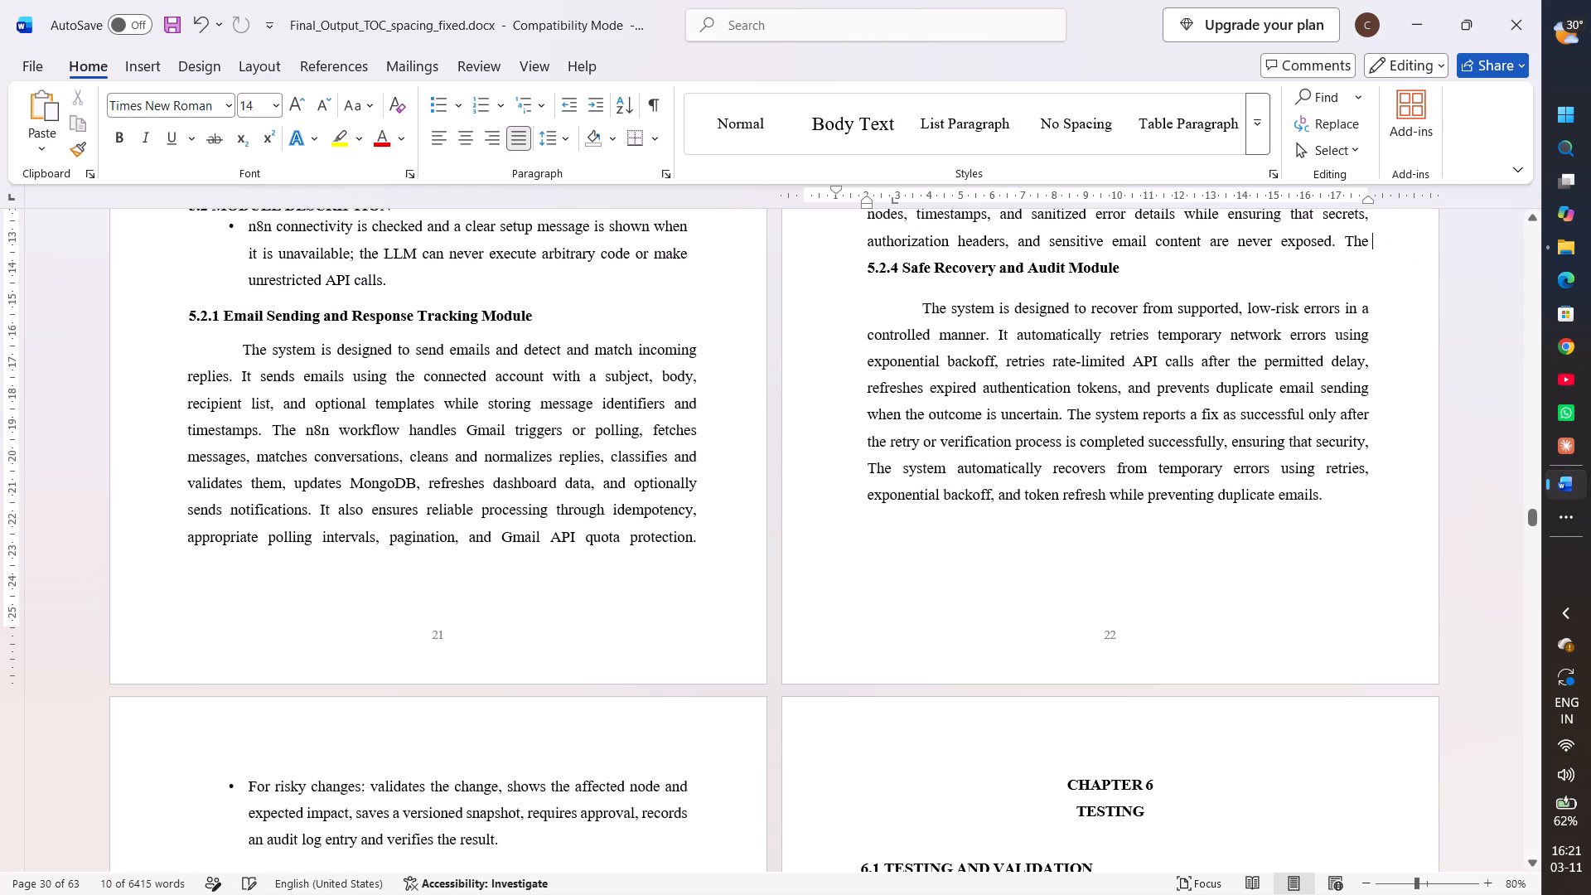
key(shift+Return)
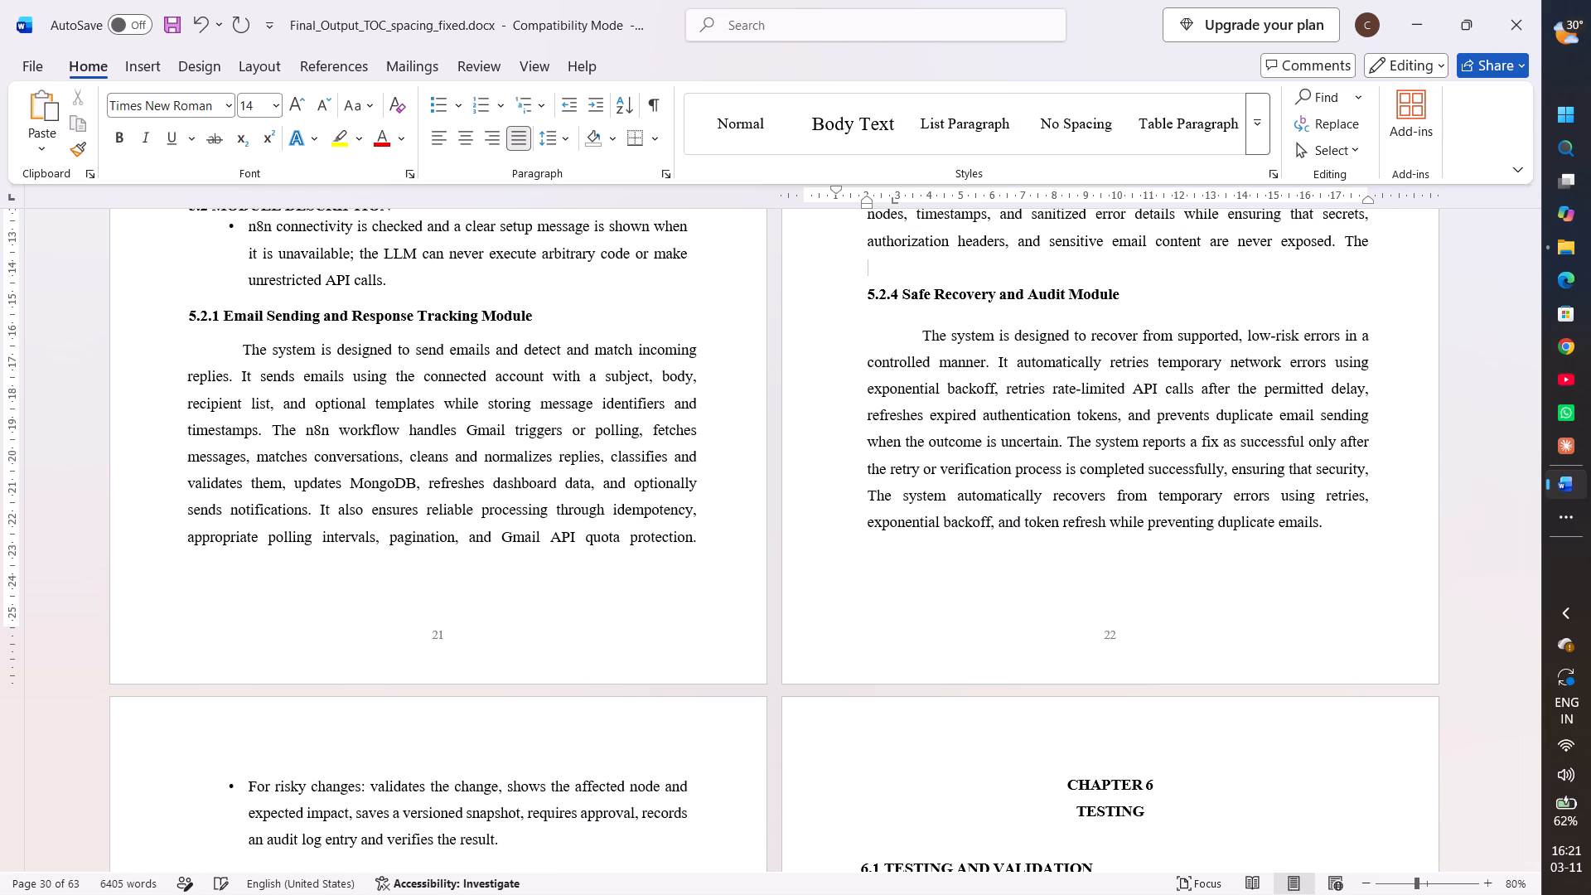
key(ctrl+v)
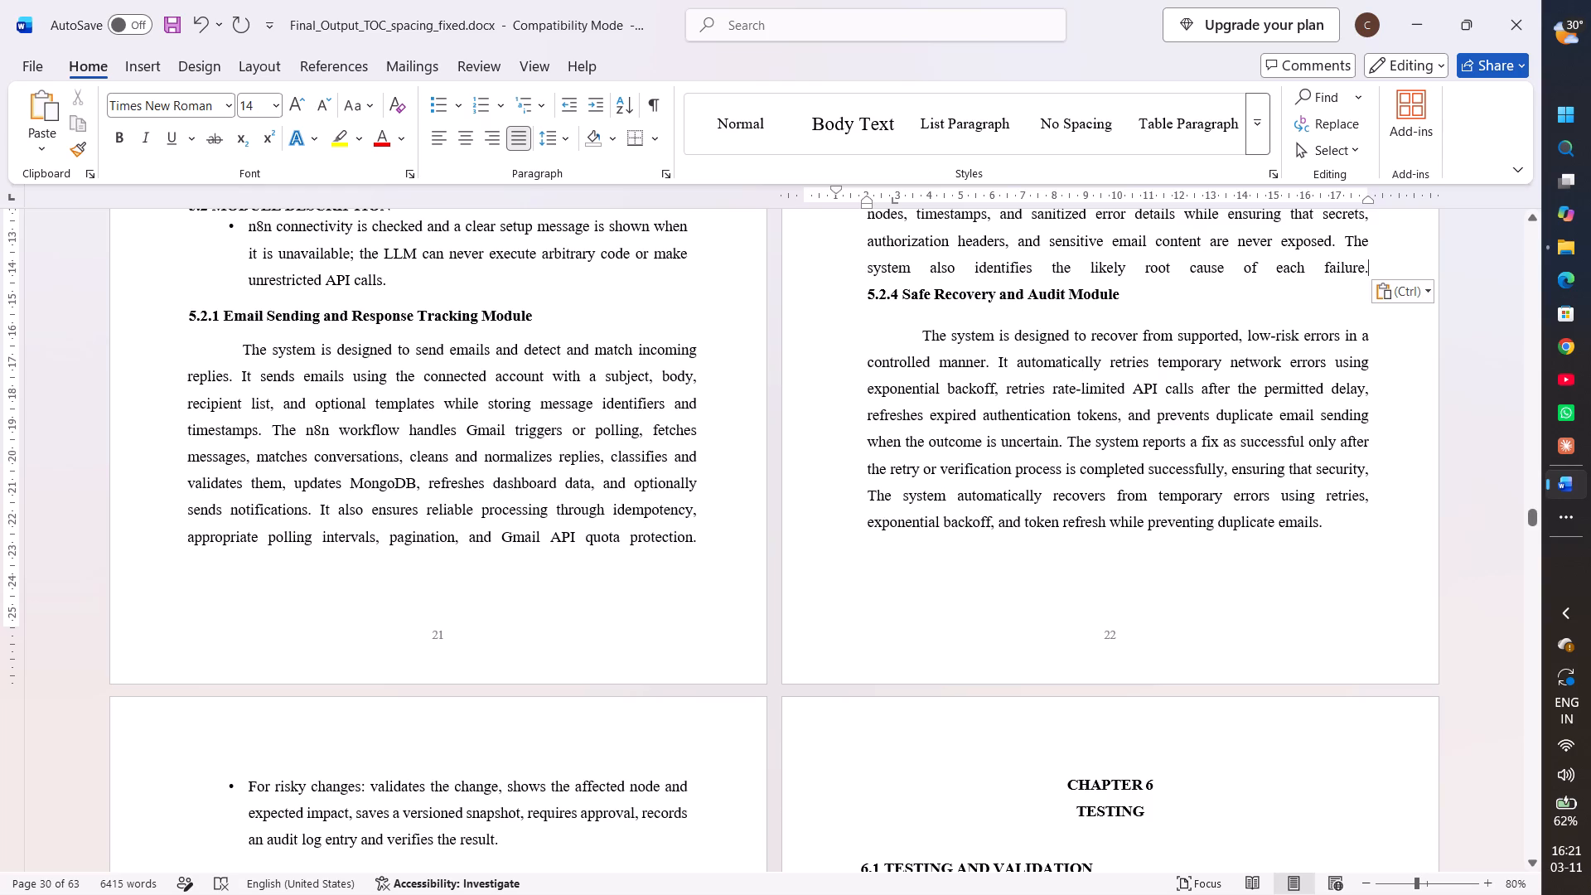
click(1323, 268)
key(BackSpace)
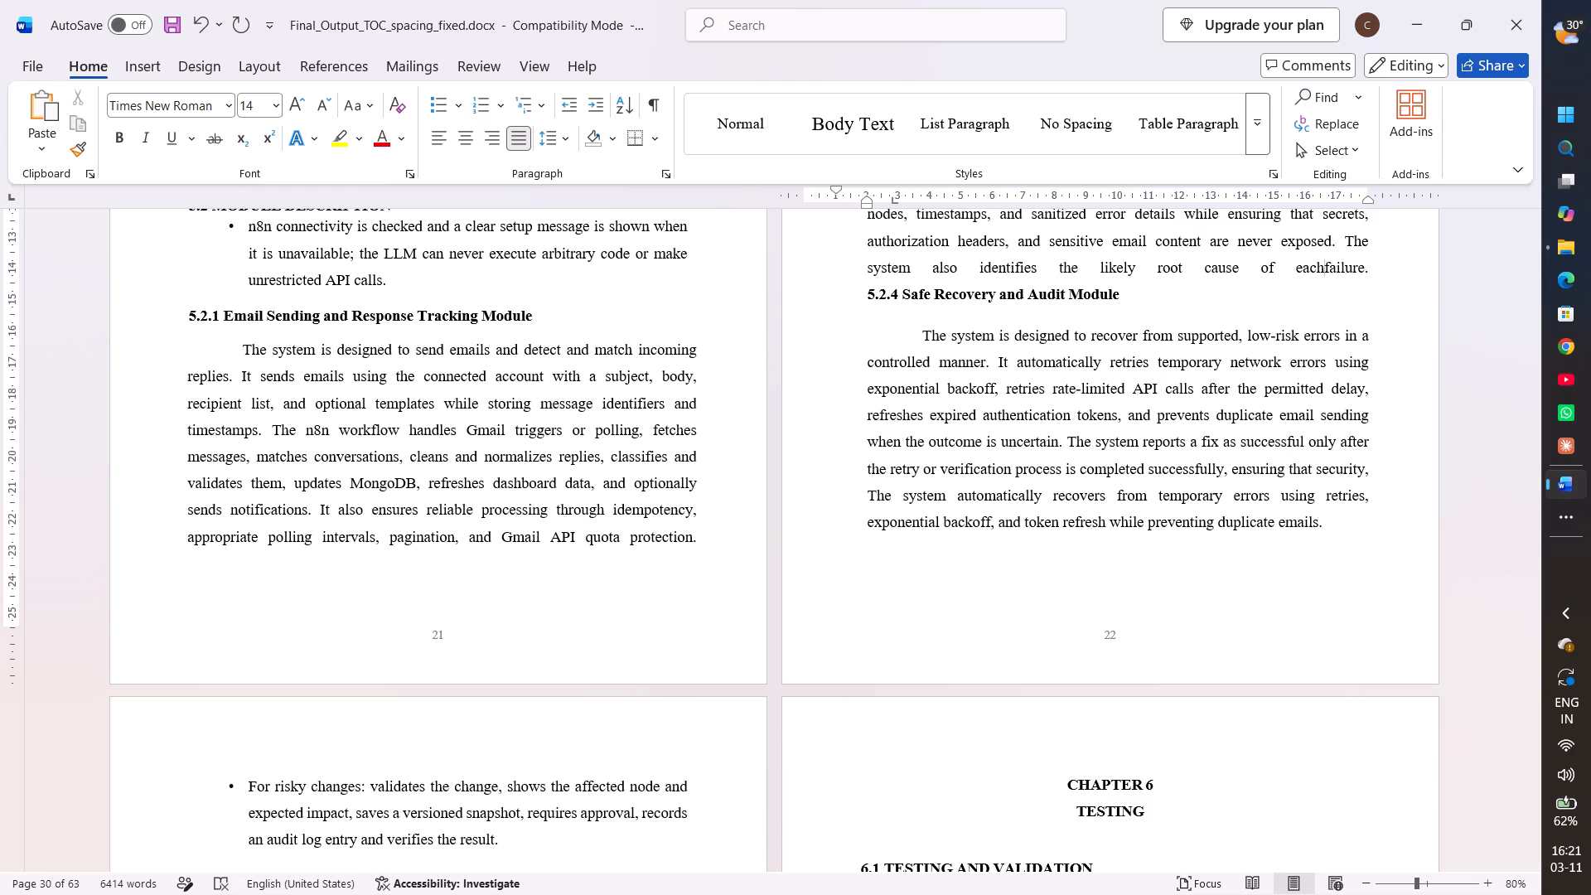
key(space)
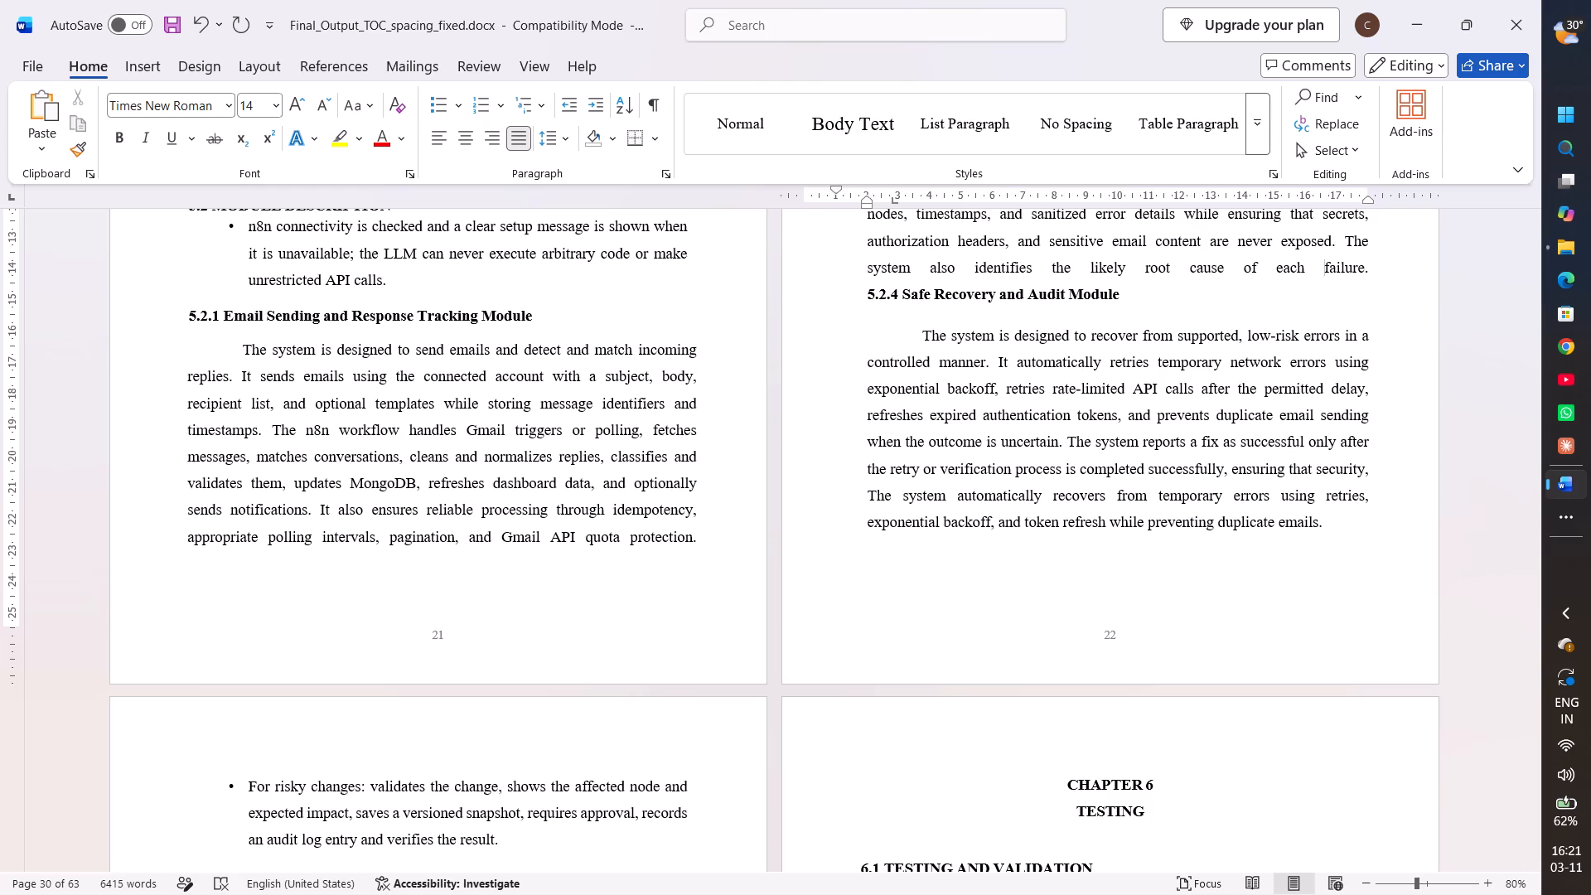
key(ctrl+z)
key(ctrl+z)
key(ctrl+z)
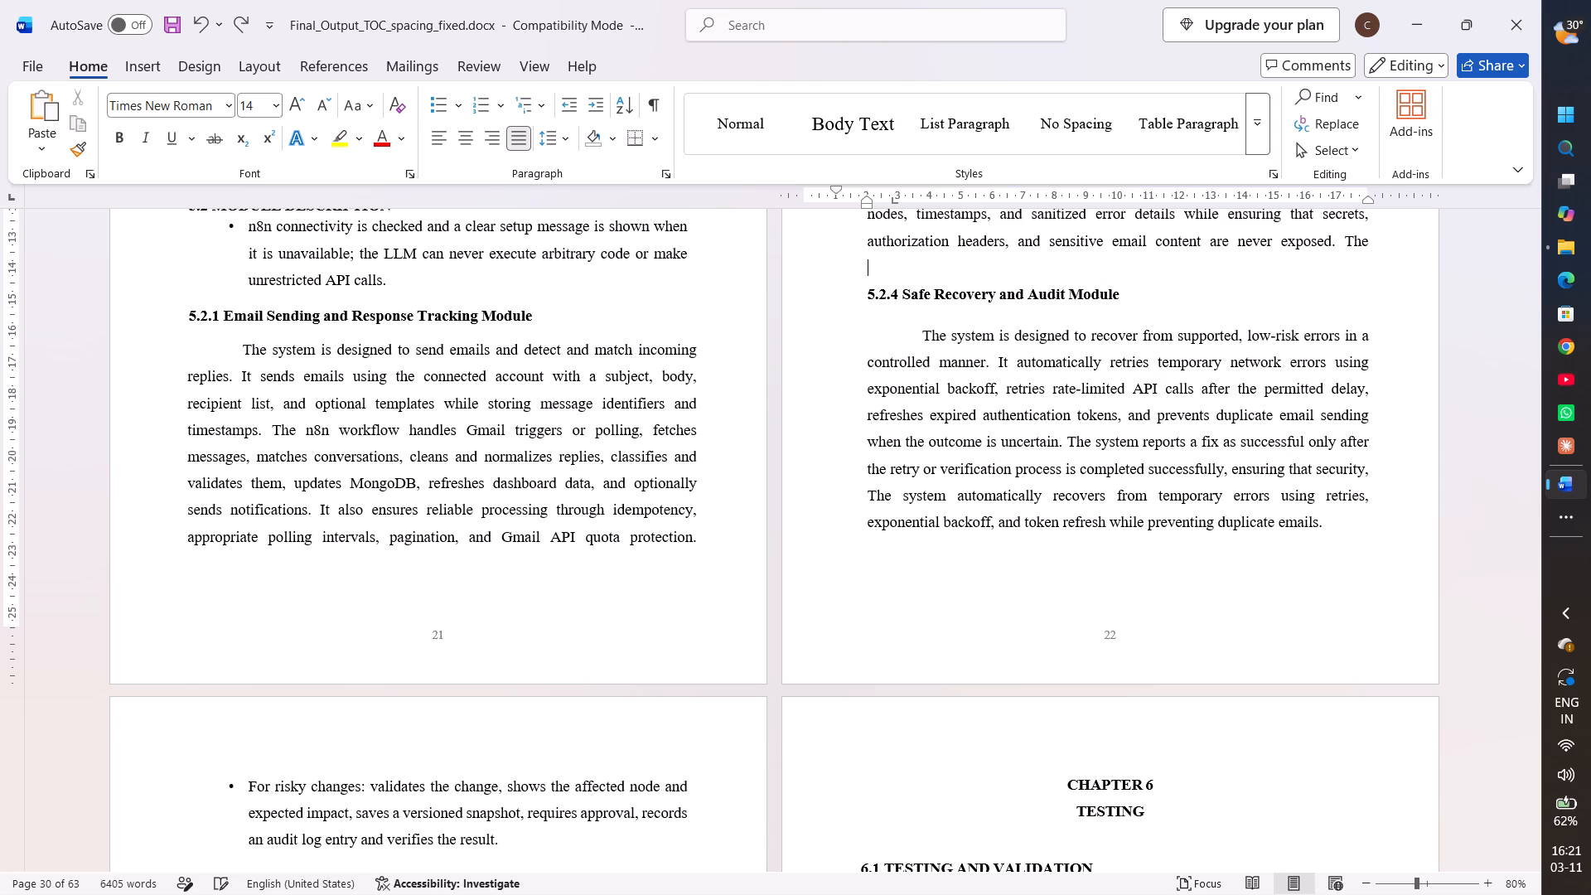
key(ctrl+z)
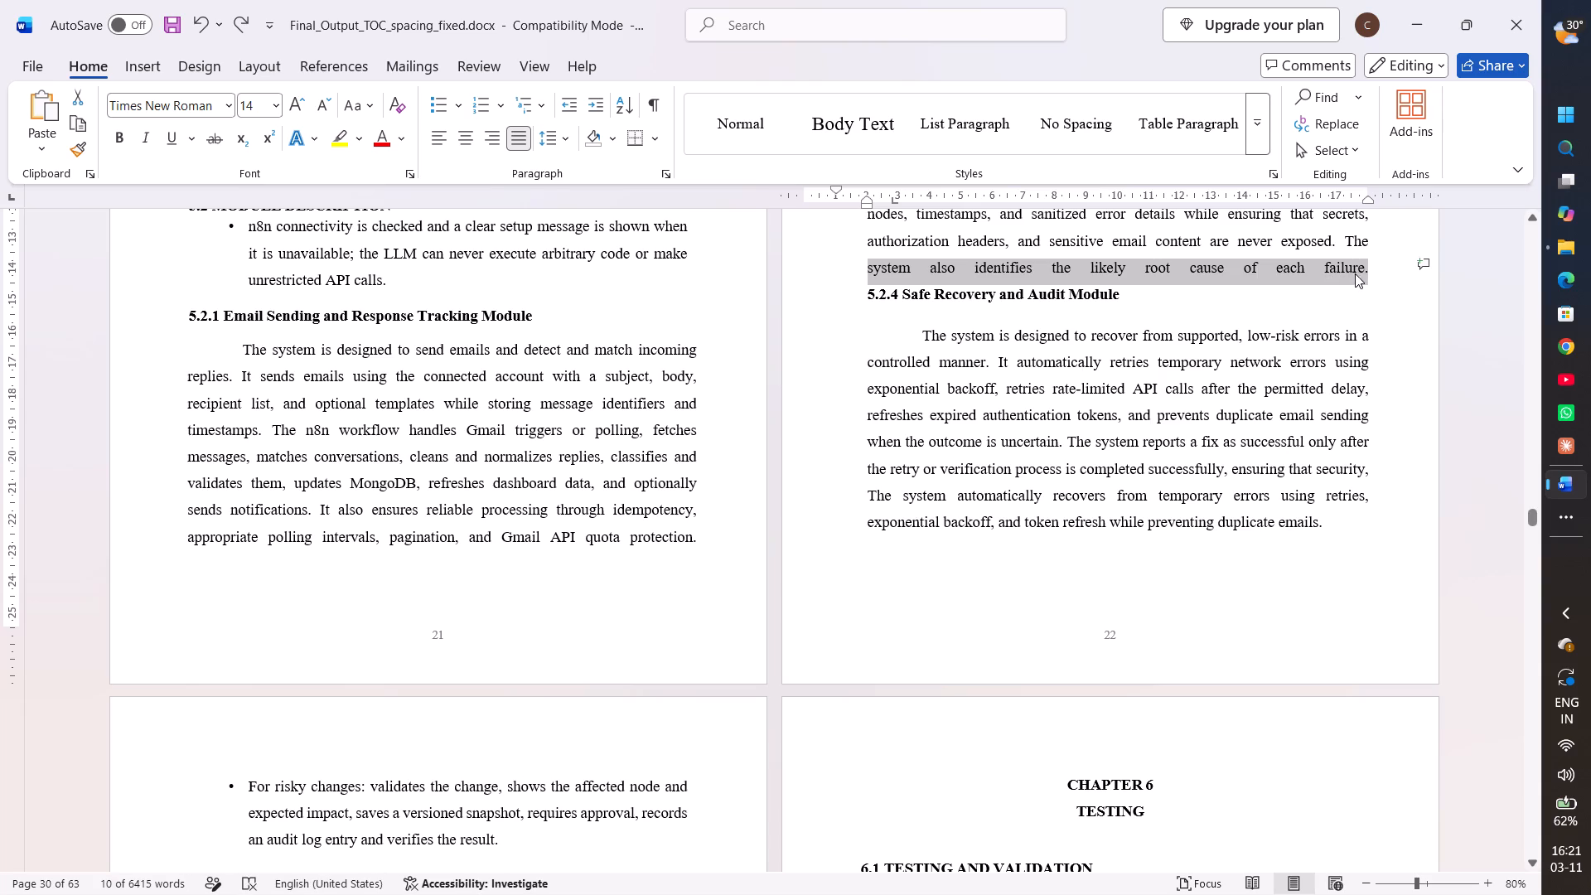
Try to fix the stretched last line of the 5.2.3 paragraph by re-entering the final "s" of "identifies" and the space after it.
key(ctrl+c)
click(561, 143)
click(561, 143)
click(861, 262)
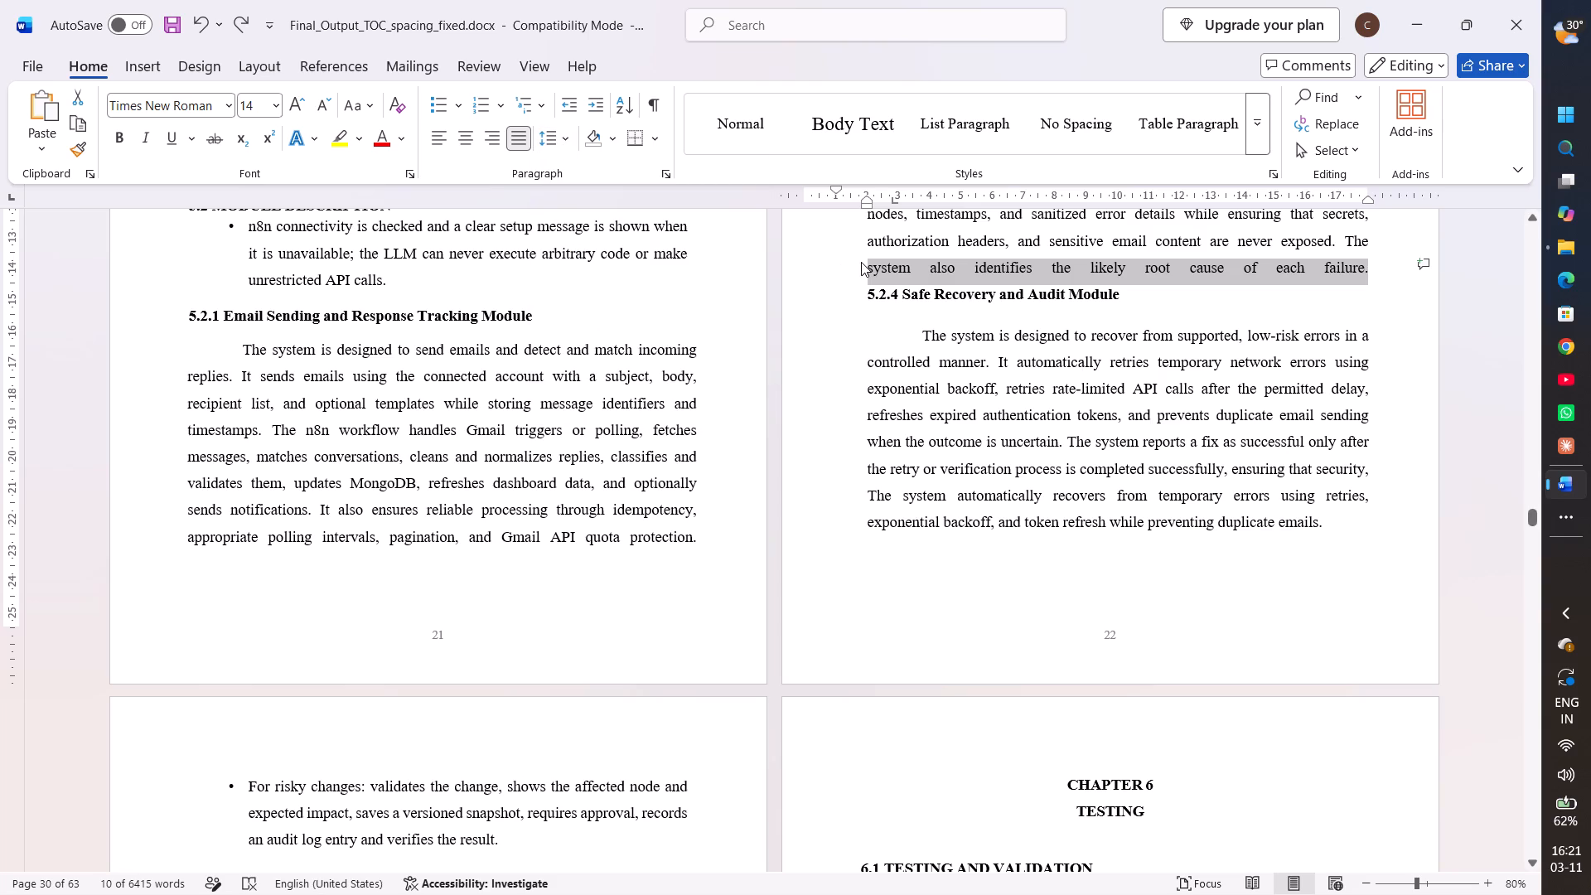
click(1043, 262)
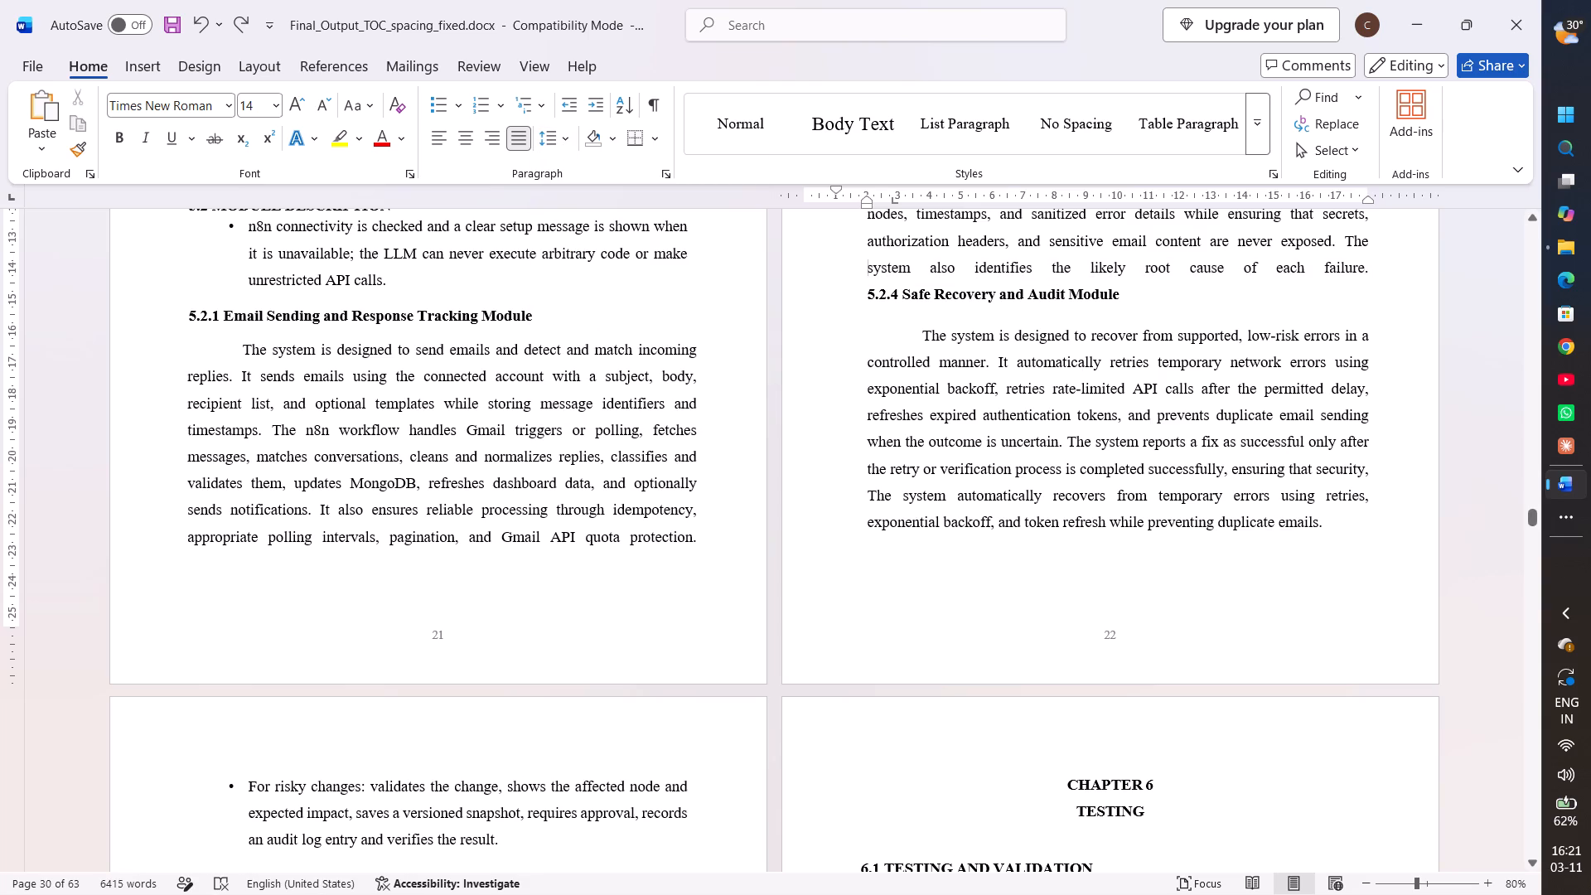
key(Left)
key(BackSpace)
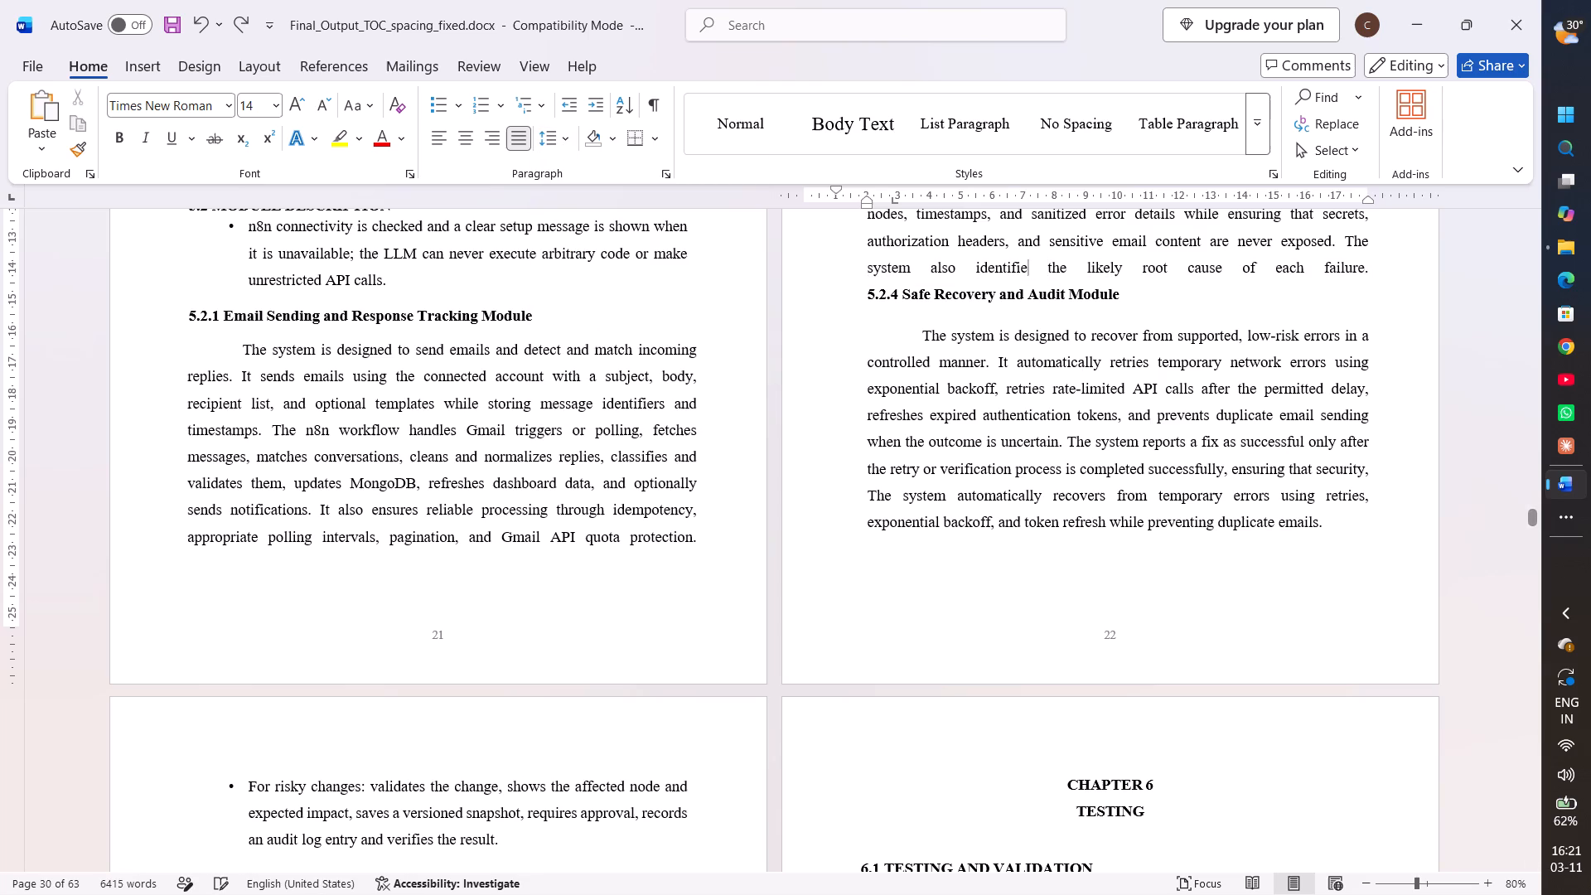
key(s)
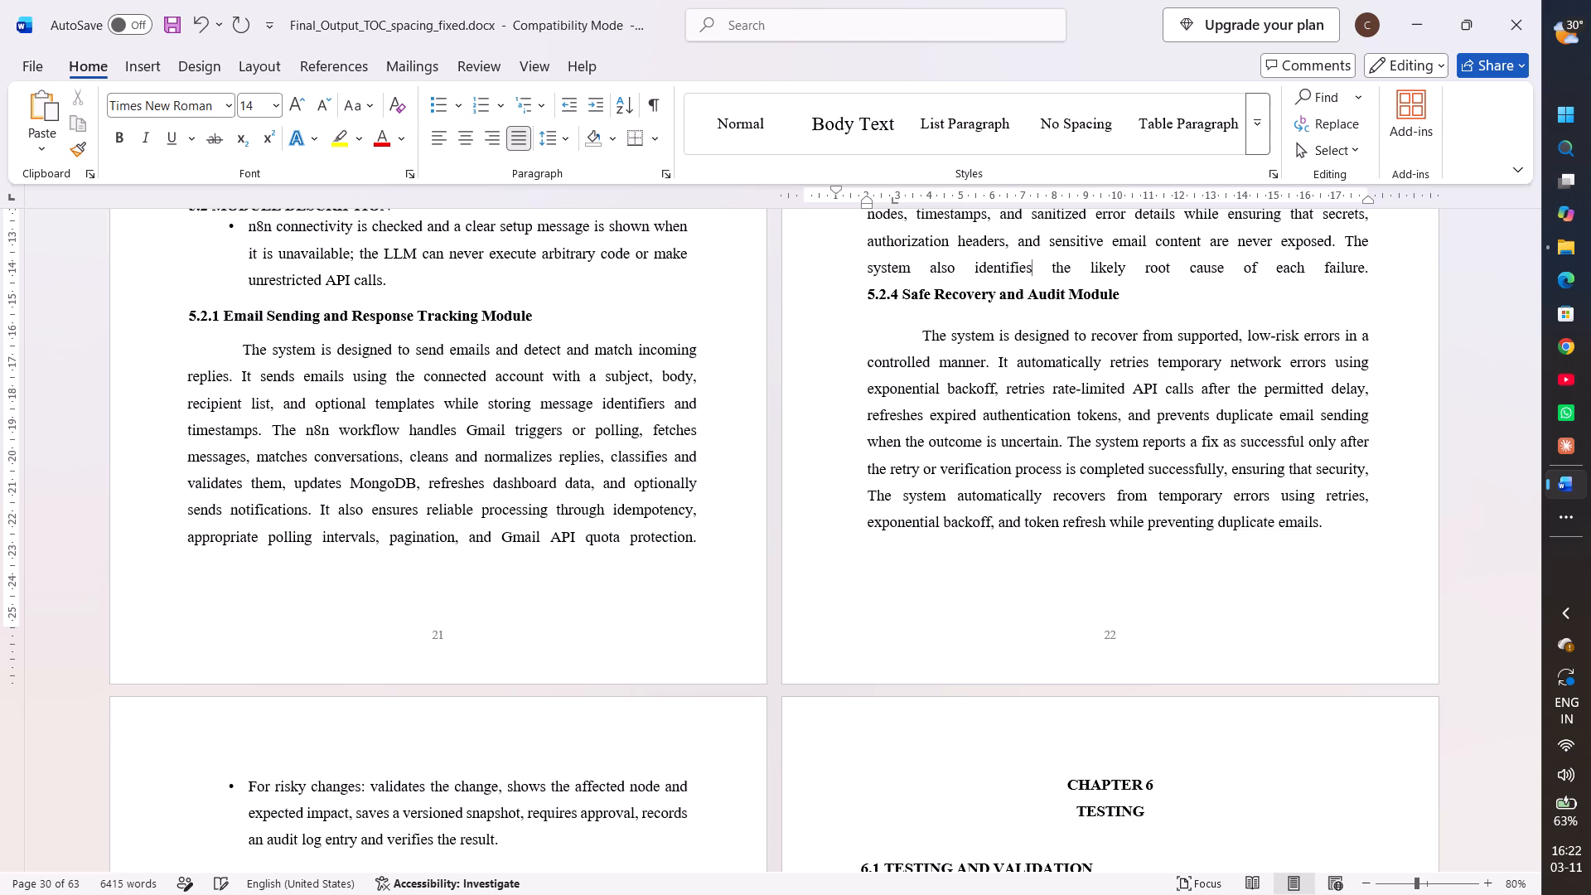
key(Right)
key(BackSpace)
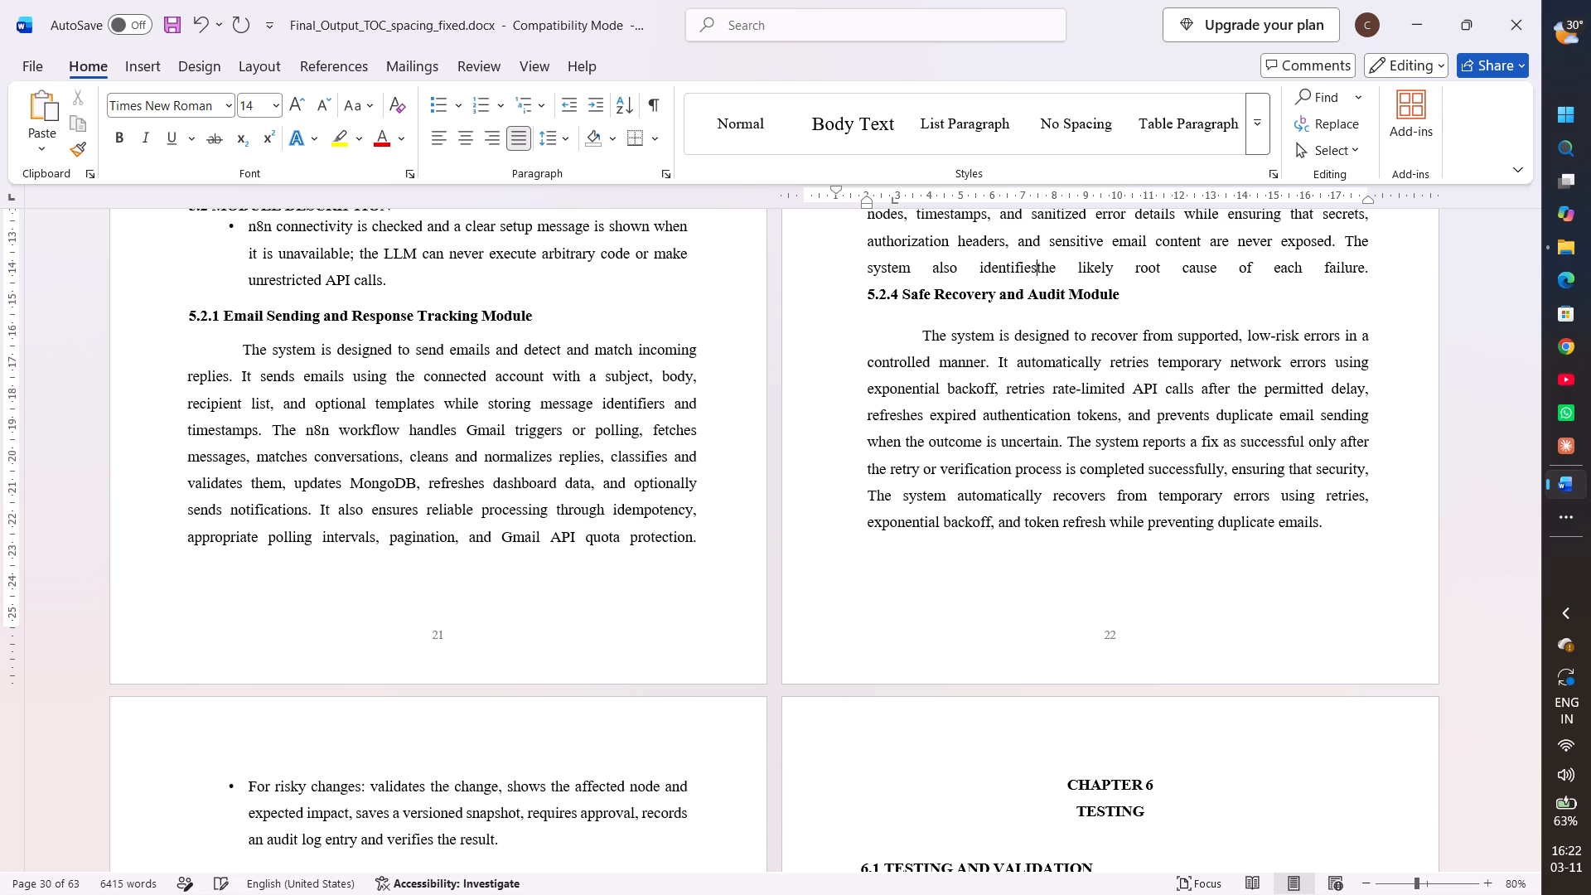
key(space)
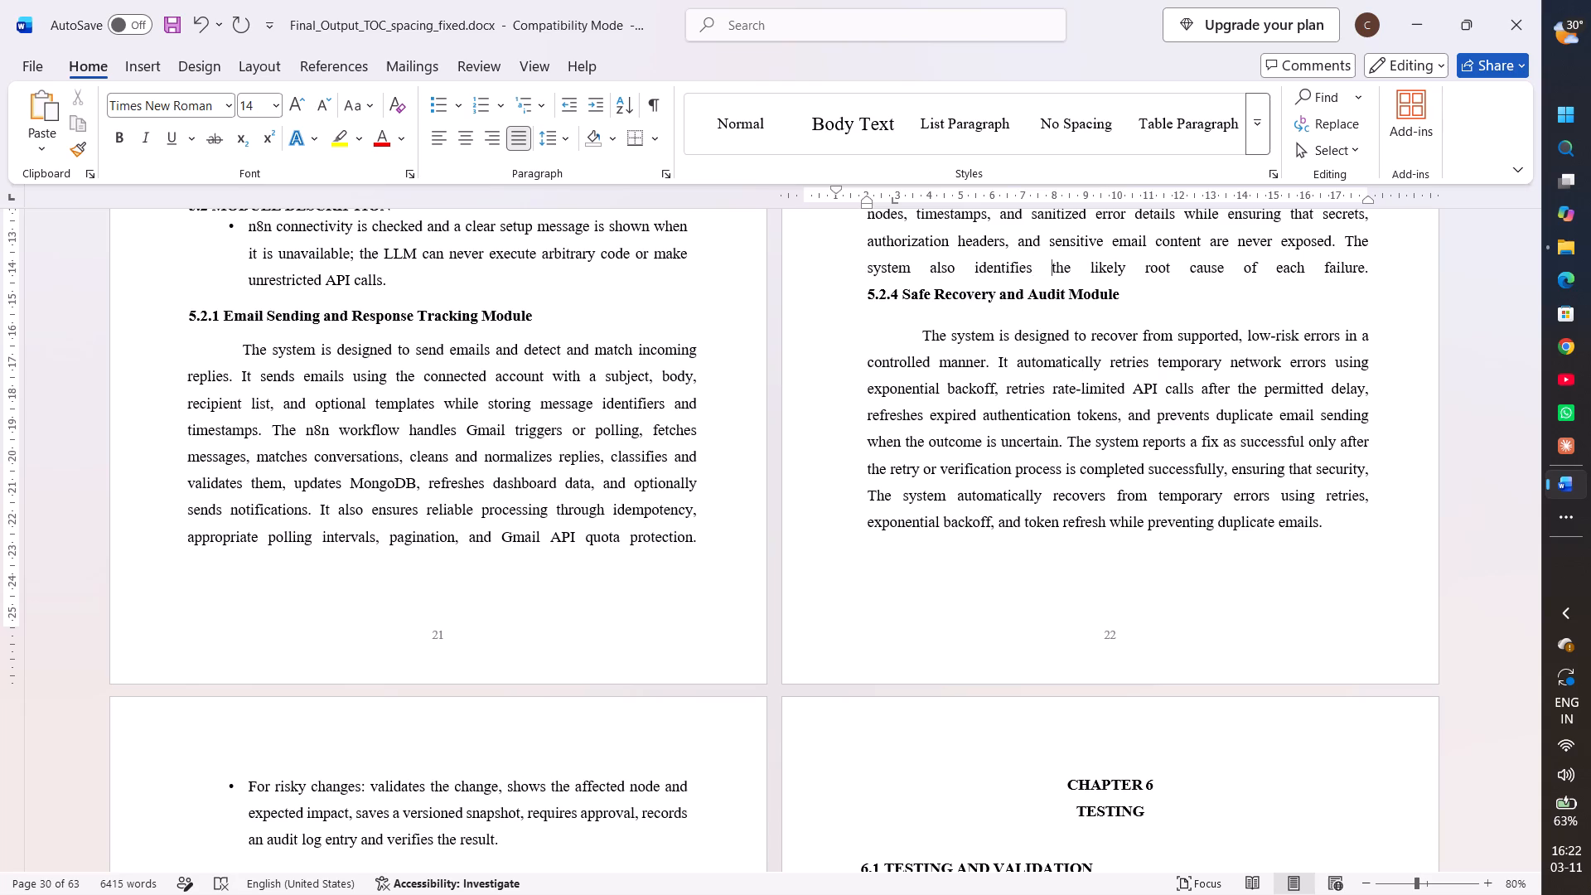
Save the report document.
key(ctrl+s)
Delete the leftover "For risky changes" bullet and its empty list item from the page before Chapter 6.
scroll(1043, 262, down, 2)
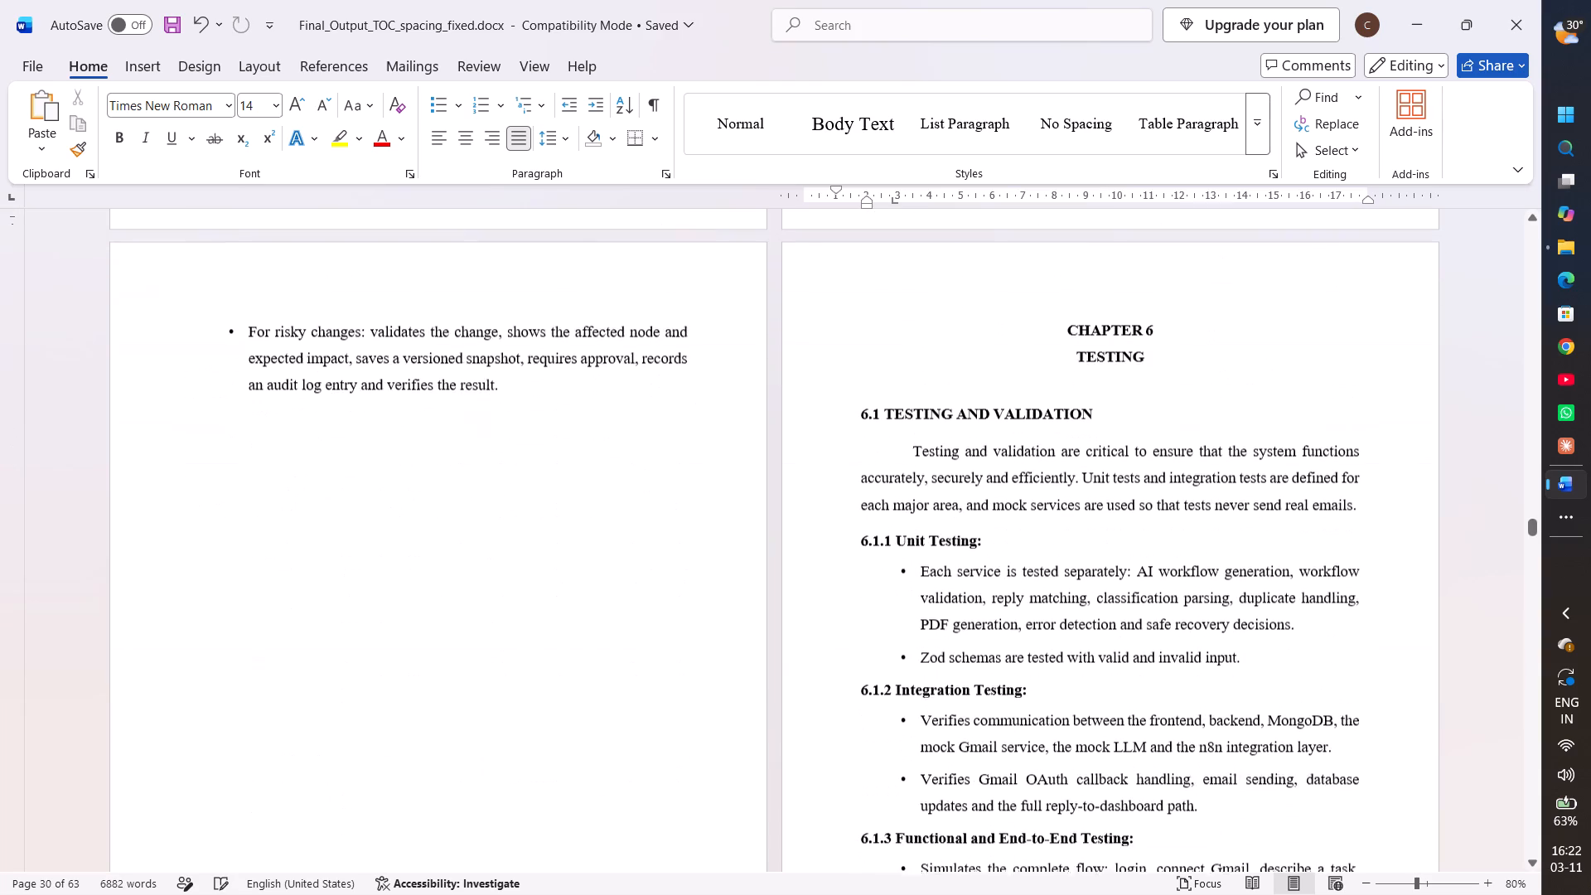
scroll(1043, 262, down, 1)
click(494, 335)
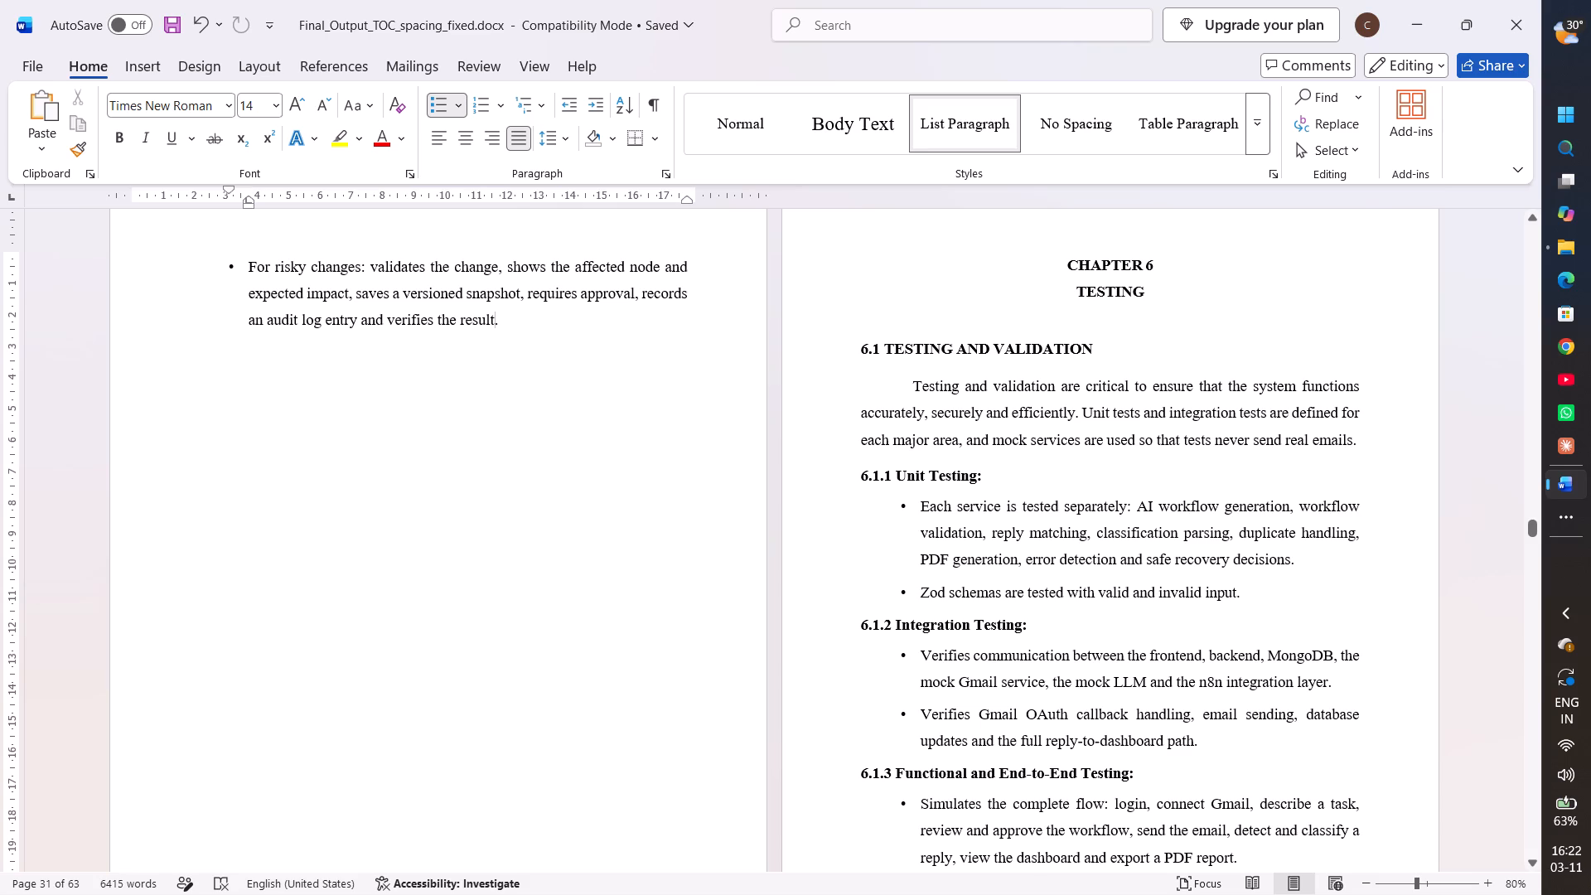
drag(244, 269, 506, 336)
key(BackSpace)
key(BackSpace)
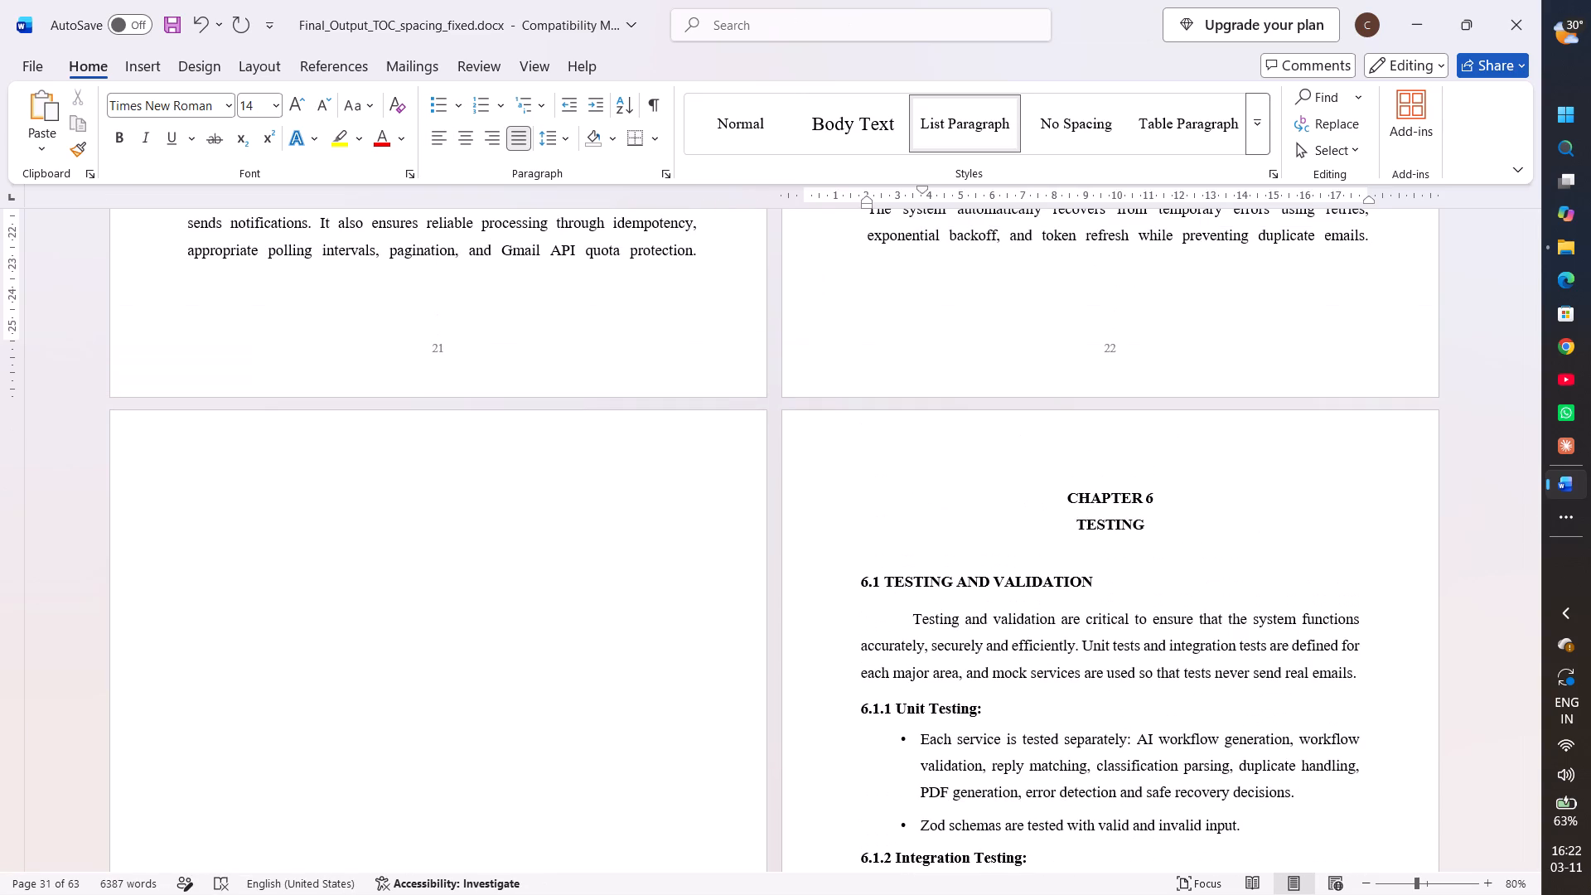
click(450, 512)
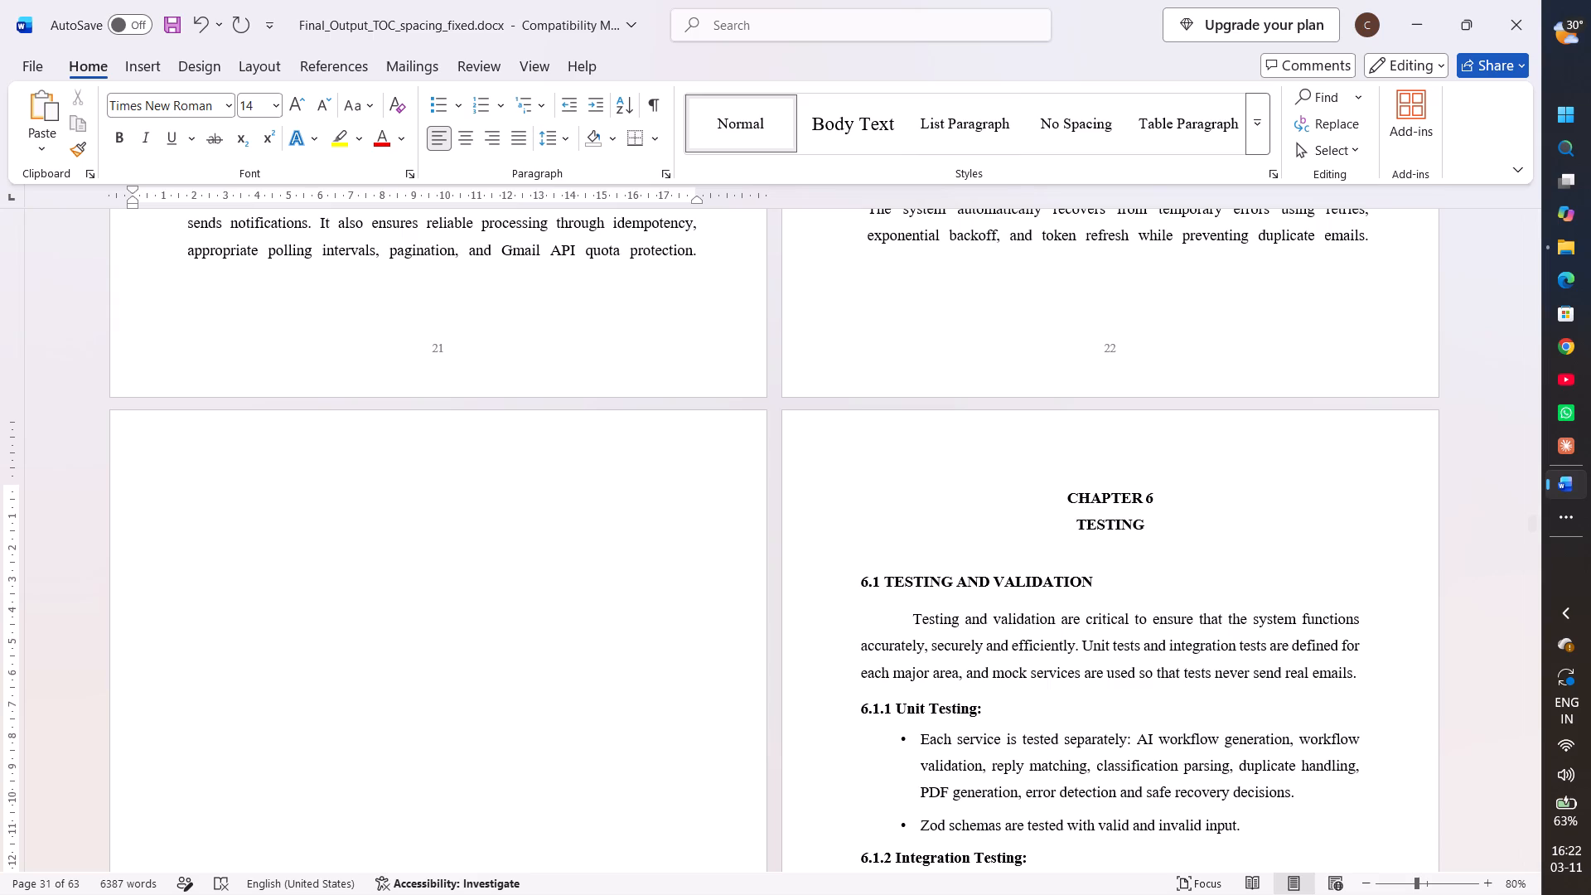
Delete the blank page between the end of Chapter 5 and the Chapter 6 Testing heading.
click(450, 512)
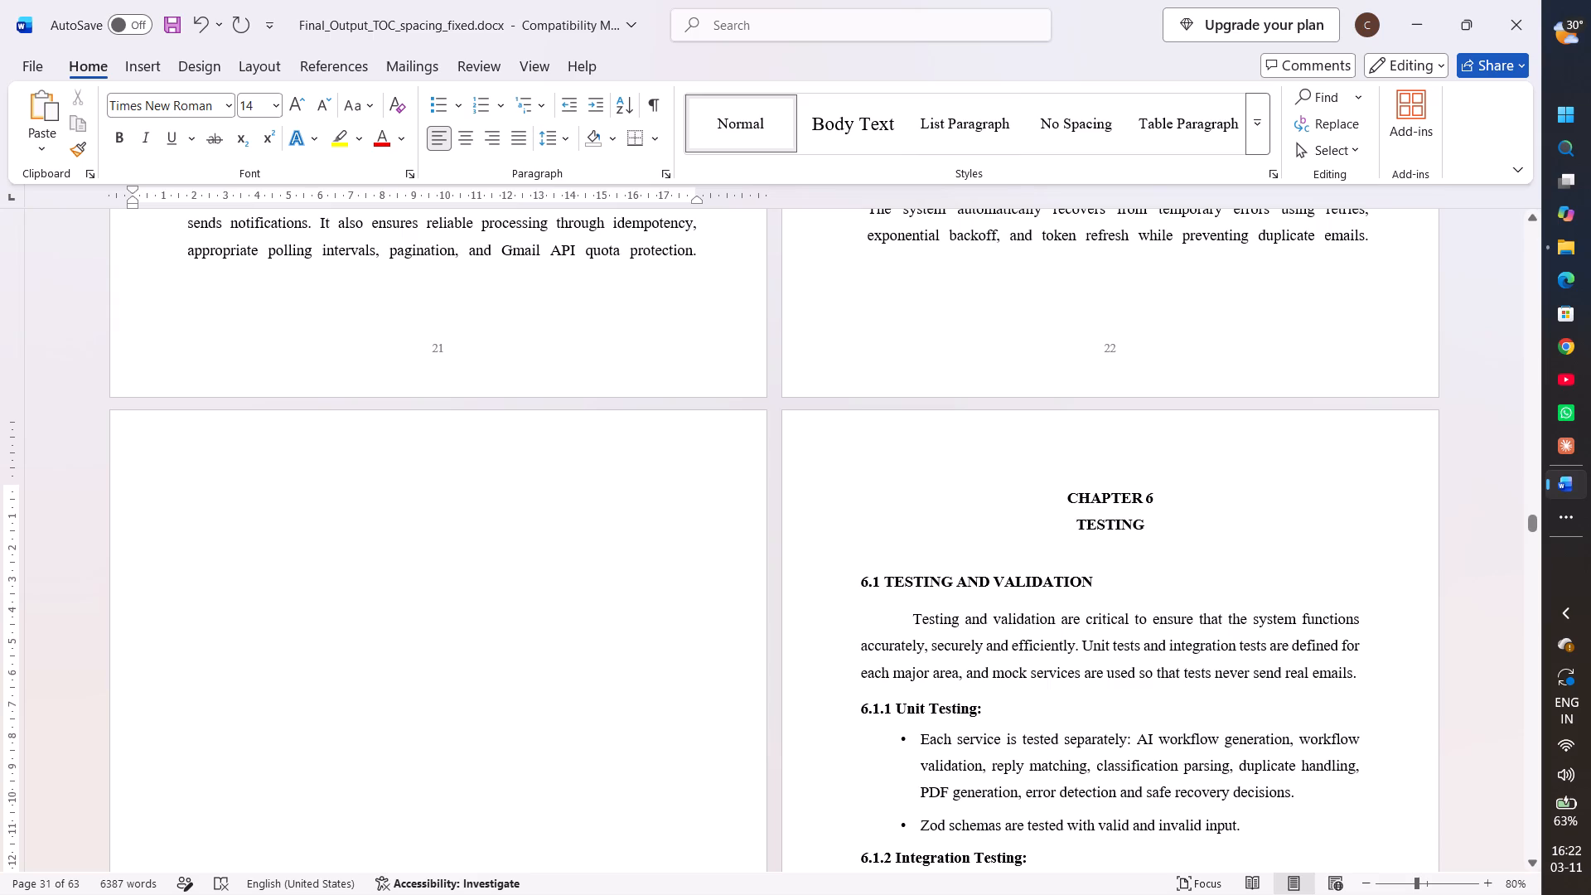
click(240, 490)
triple_click(240, 490)
triple_click(240, 490)
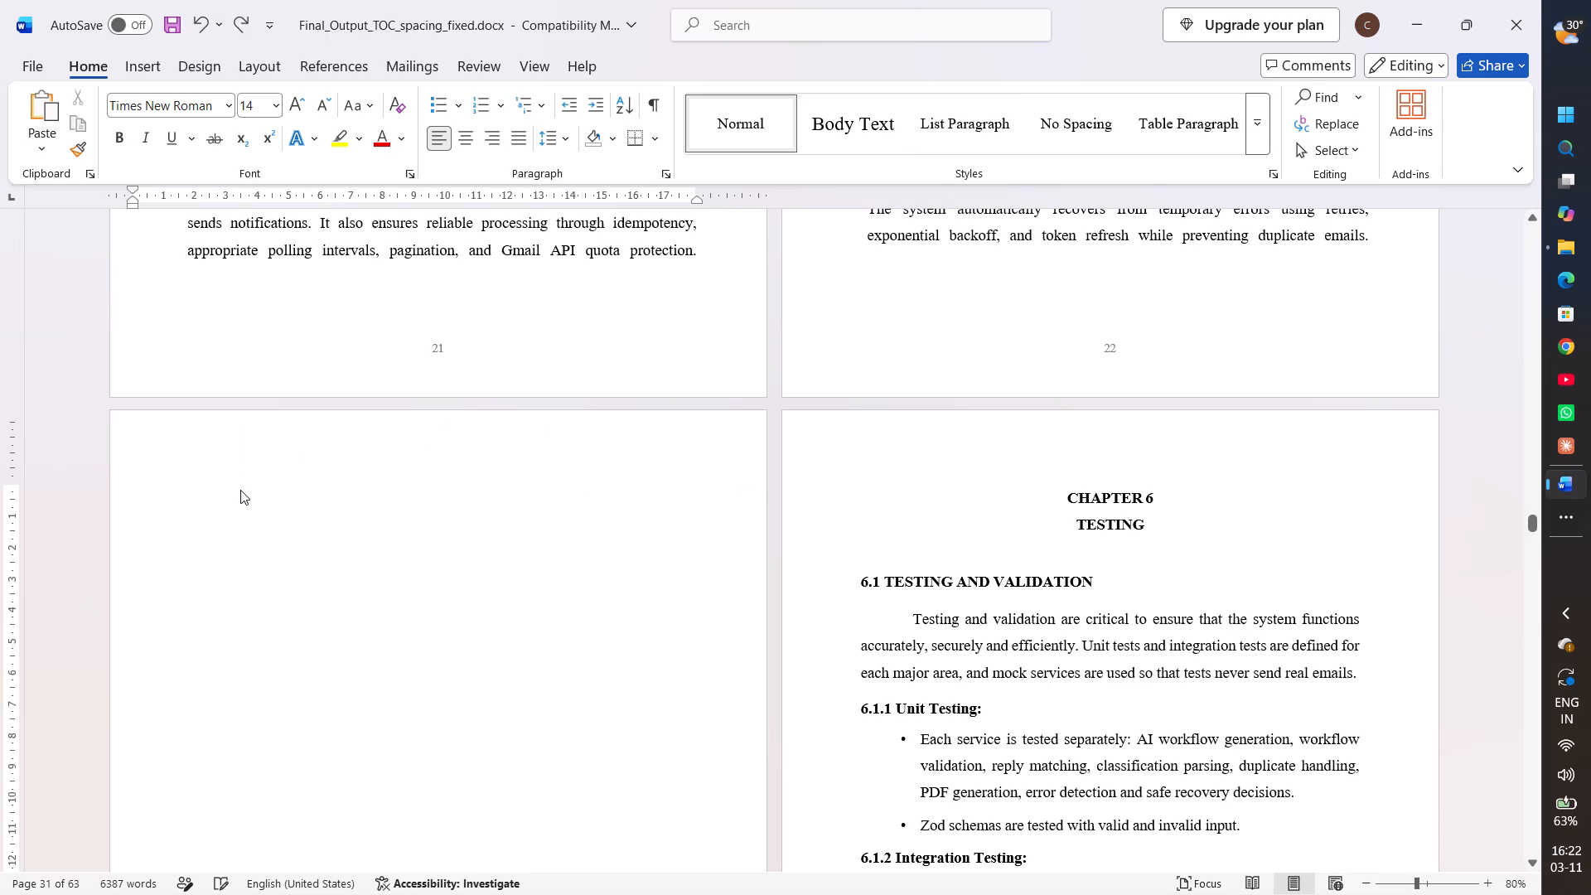
triple_click(240, 490)
key(Delete)
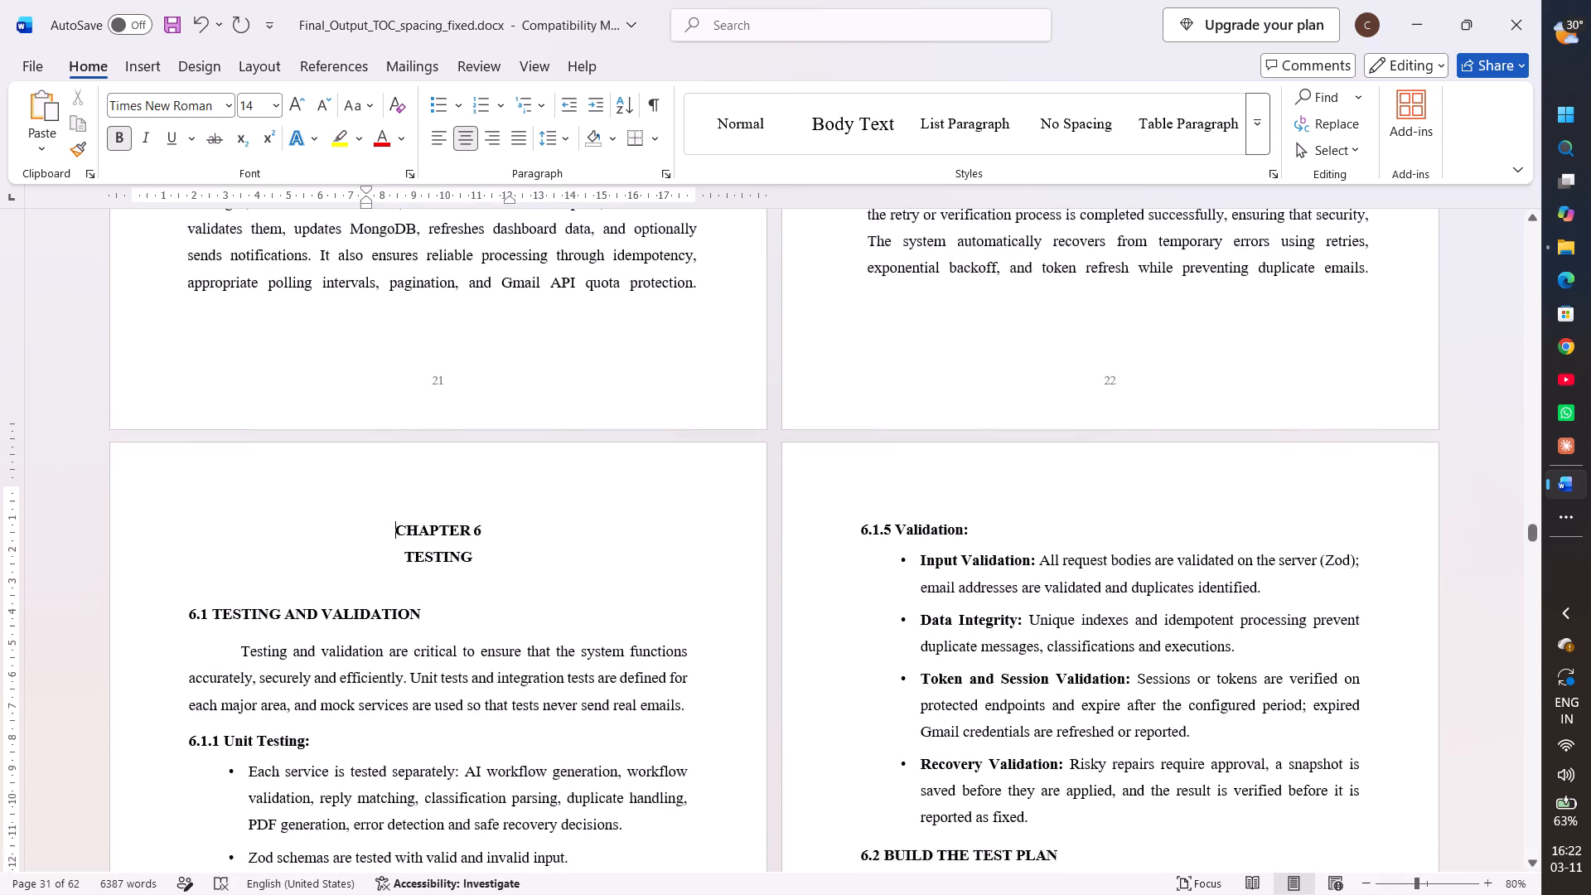
Remove the trailing colons from subheadings 6.1.1 Unit Testing through 6.1.5 Validation in Chapter 6.
scroll(468, 611, down, 1)
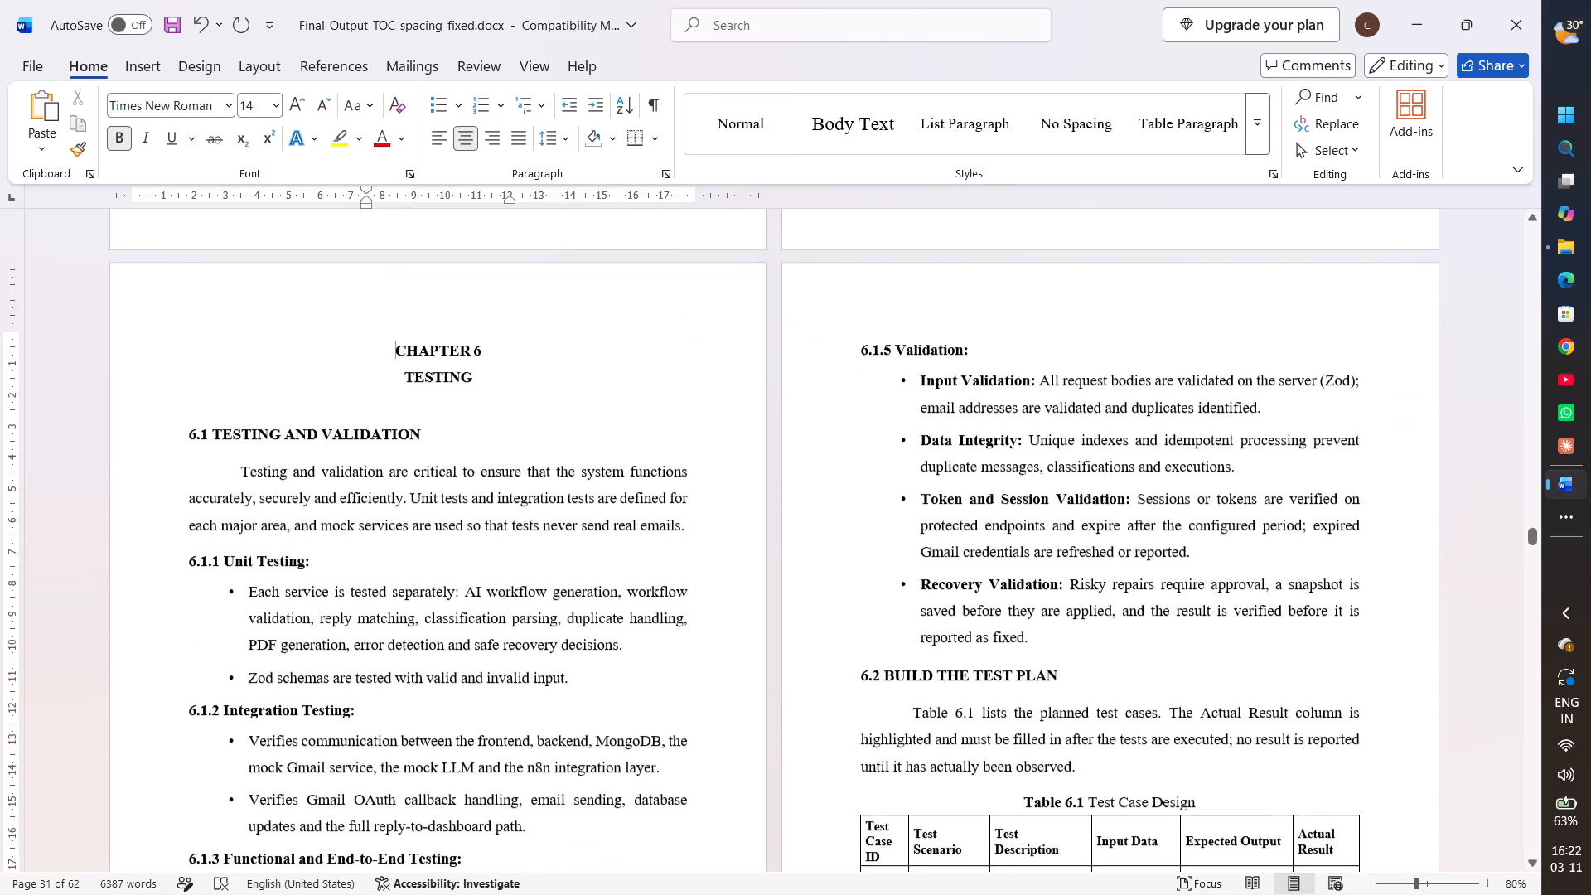
scroll(468, 611, down, 1)
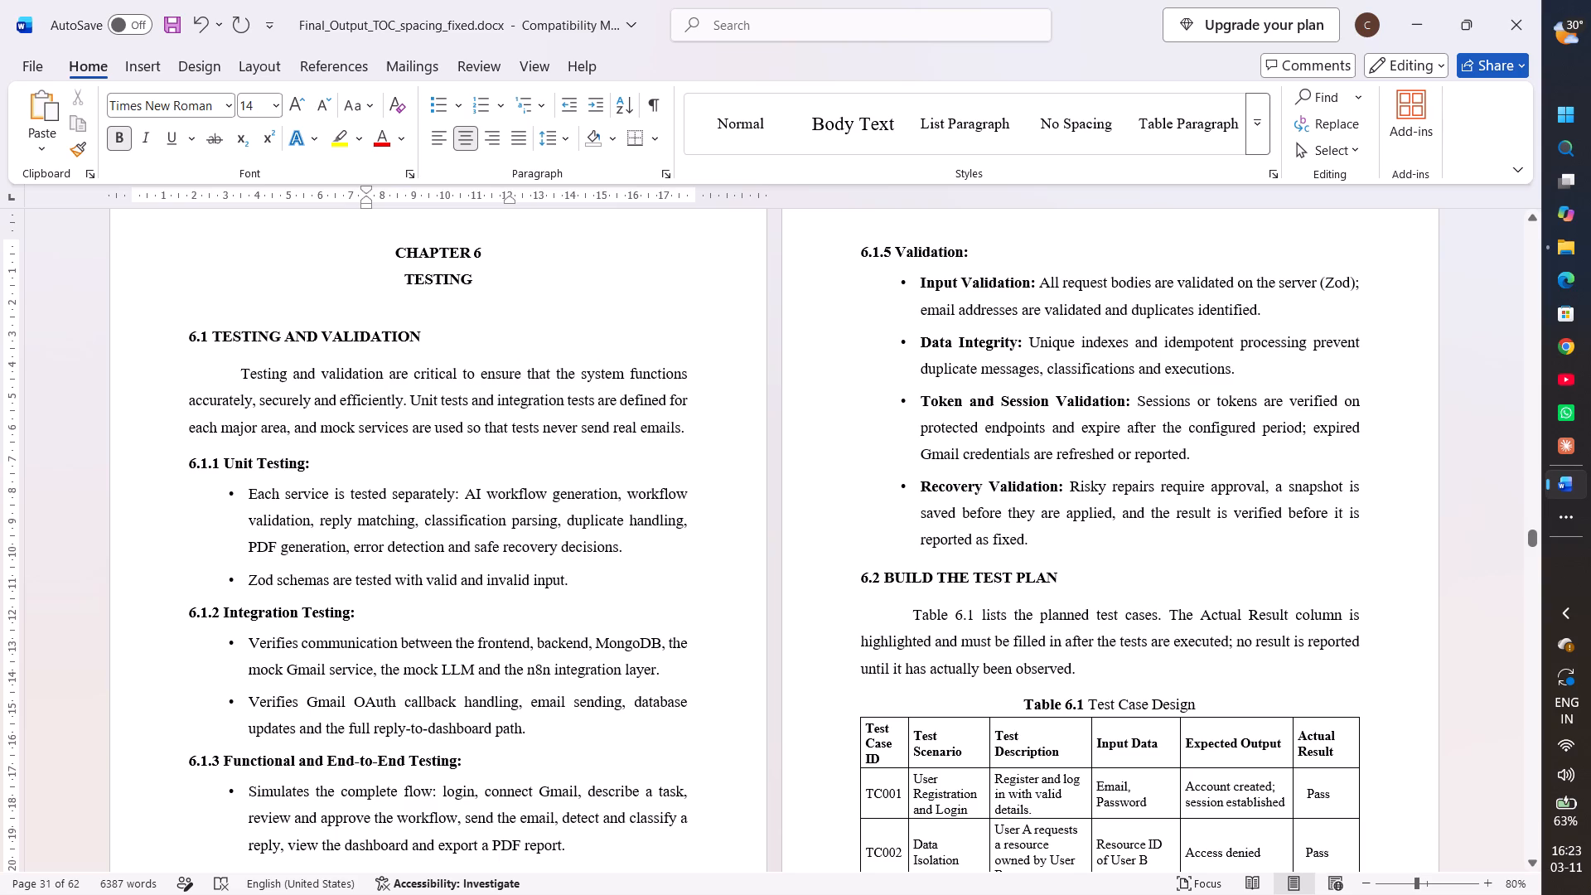
click(307, 463)
key(BackSpace)
click(355, 617)
key(BackSpace)
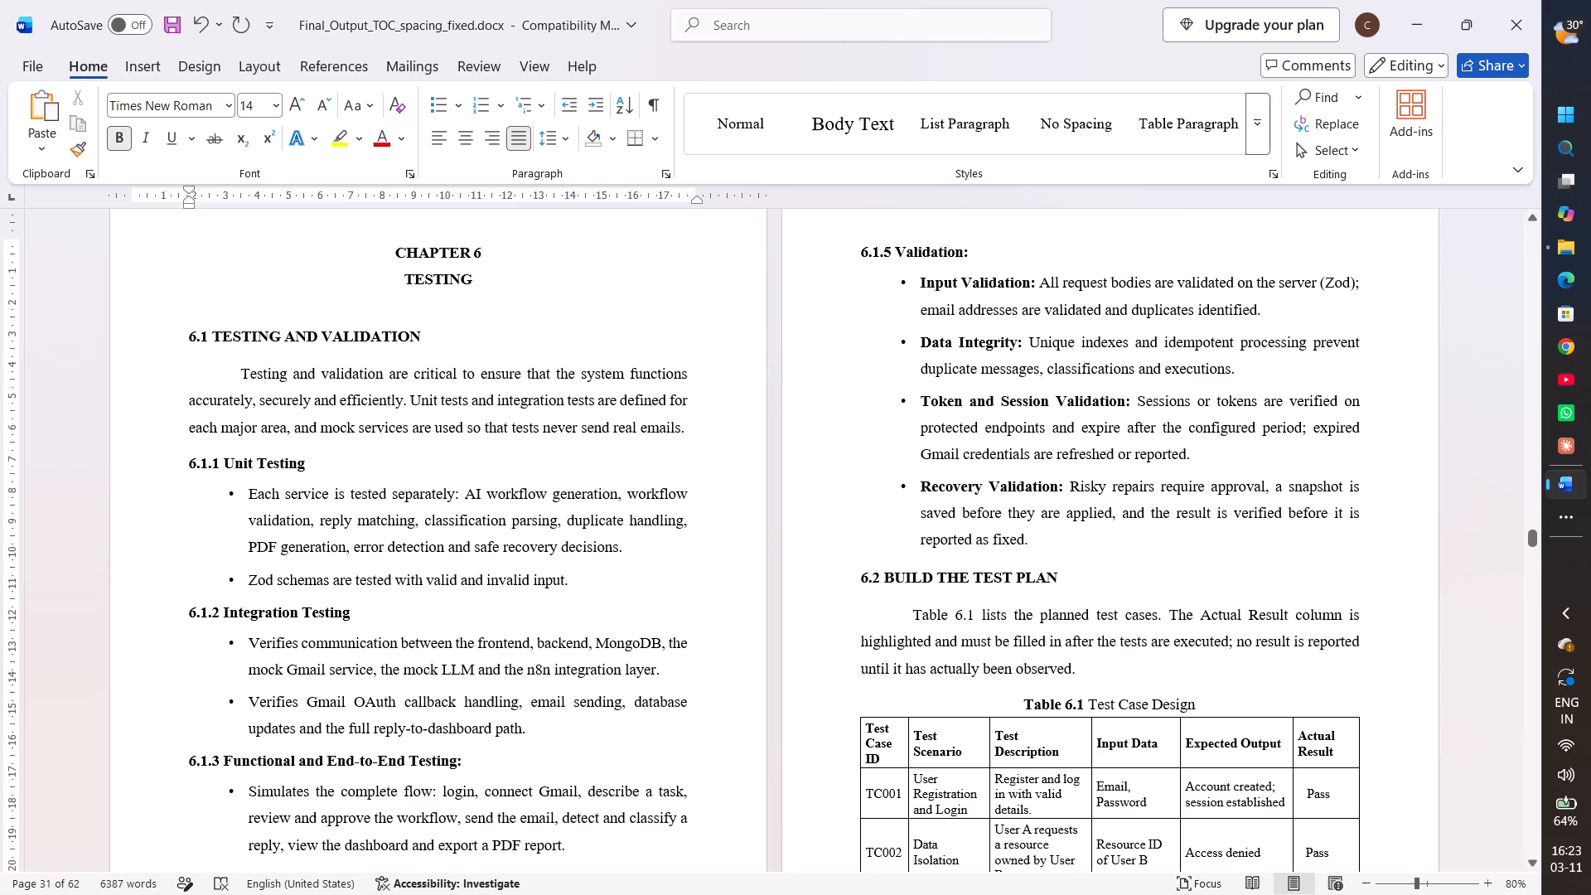
click(467, 759)
key(BackSpace)
scroll(467, 759, down, 1)
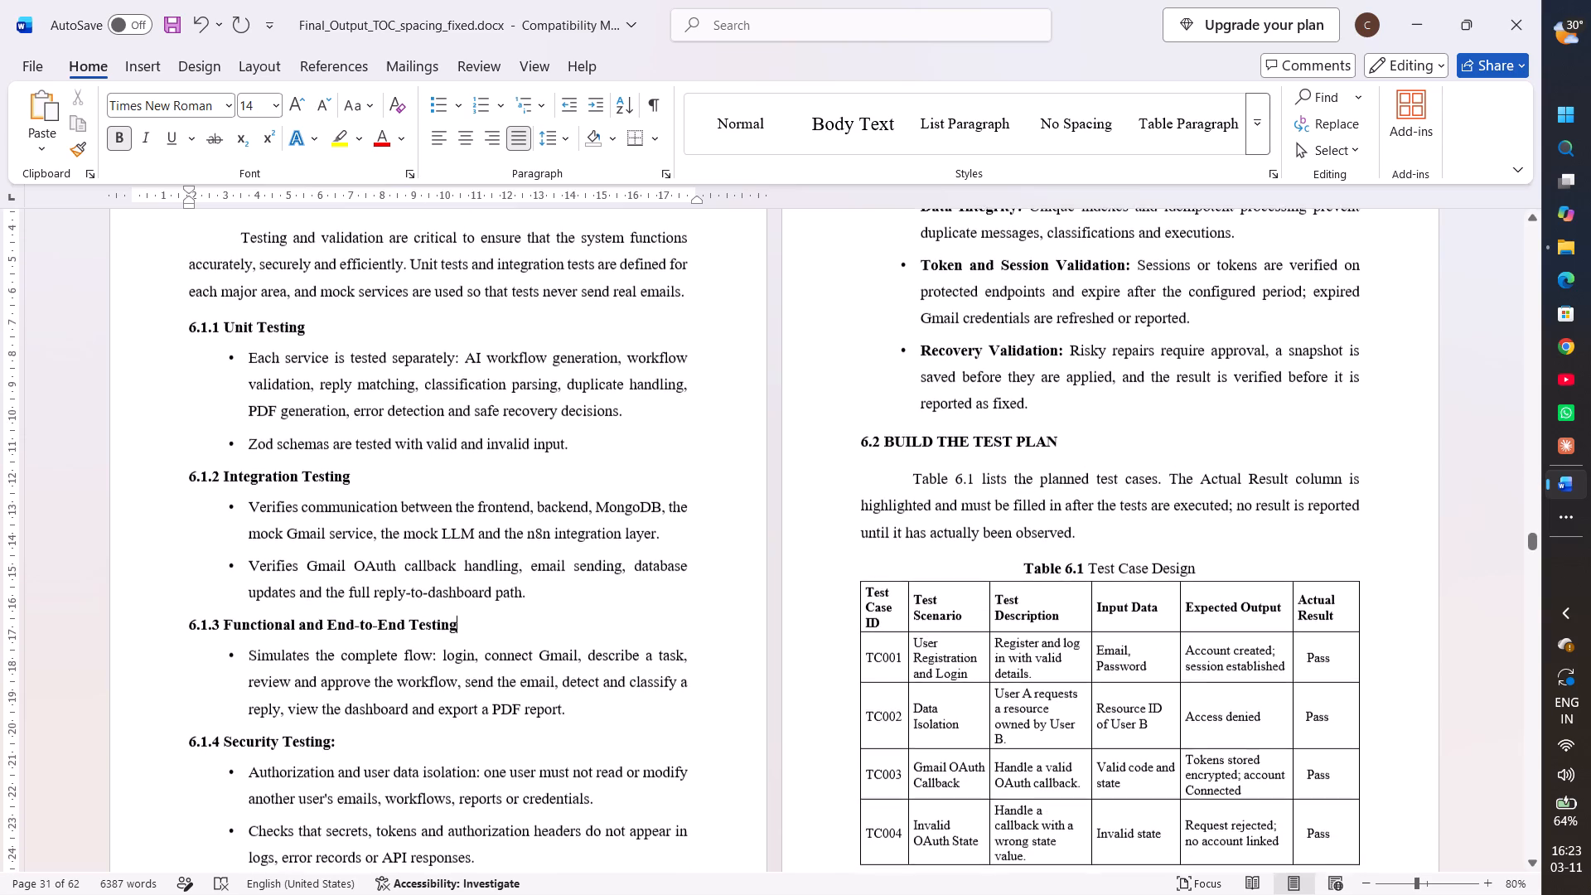
click(331, 739)
key(Right)
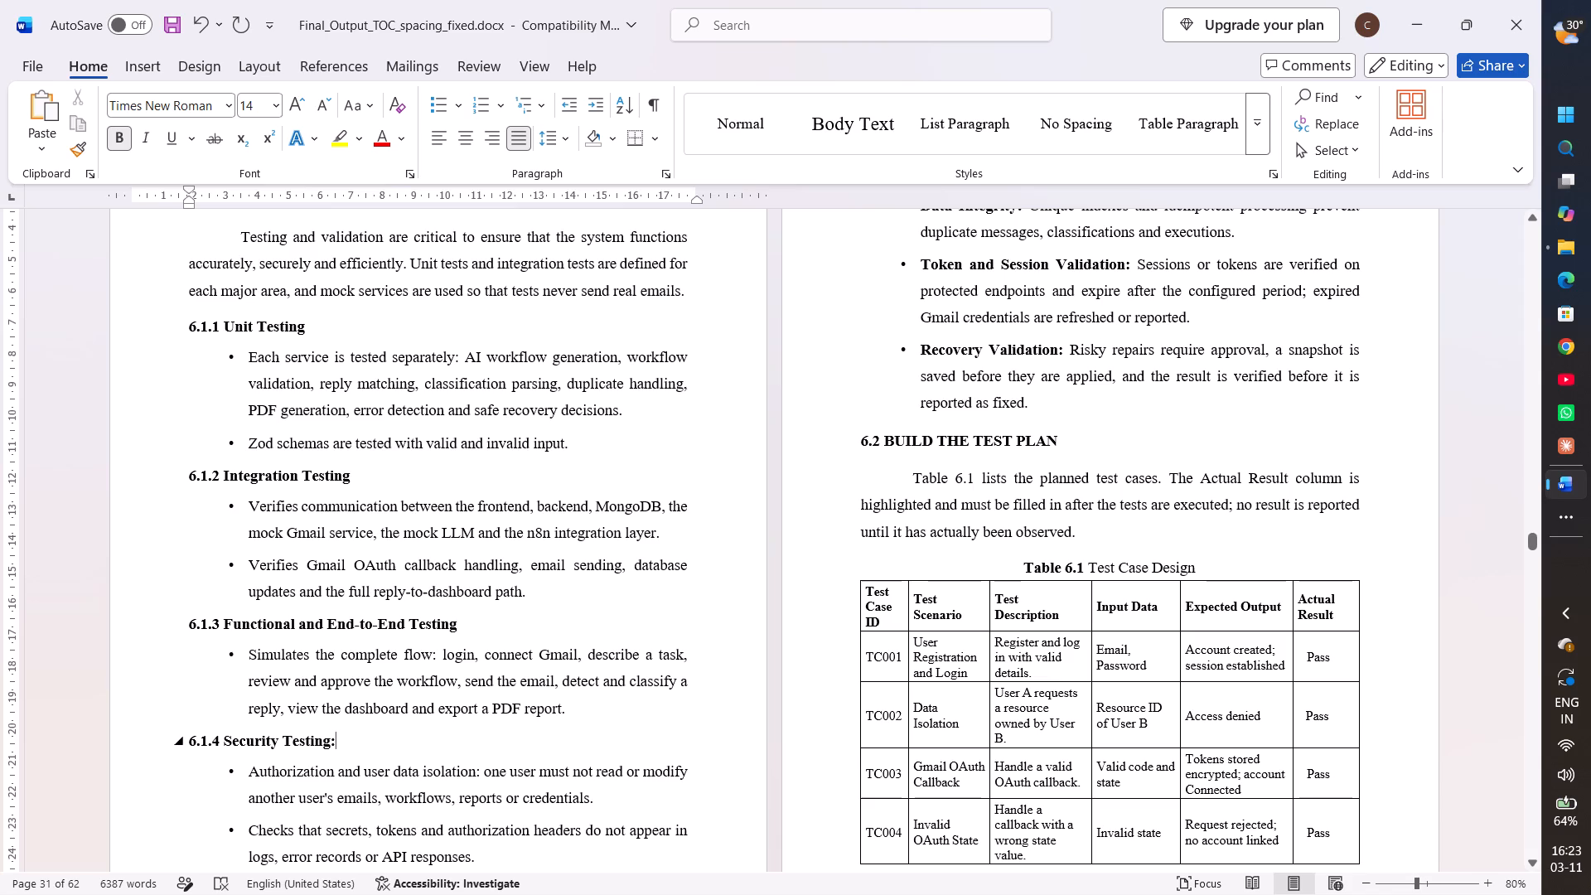
key(BackSpace)
scroll(812, 435, up, 1)
scroll(908, 317, up, 1)
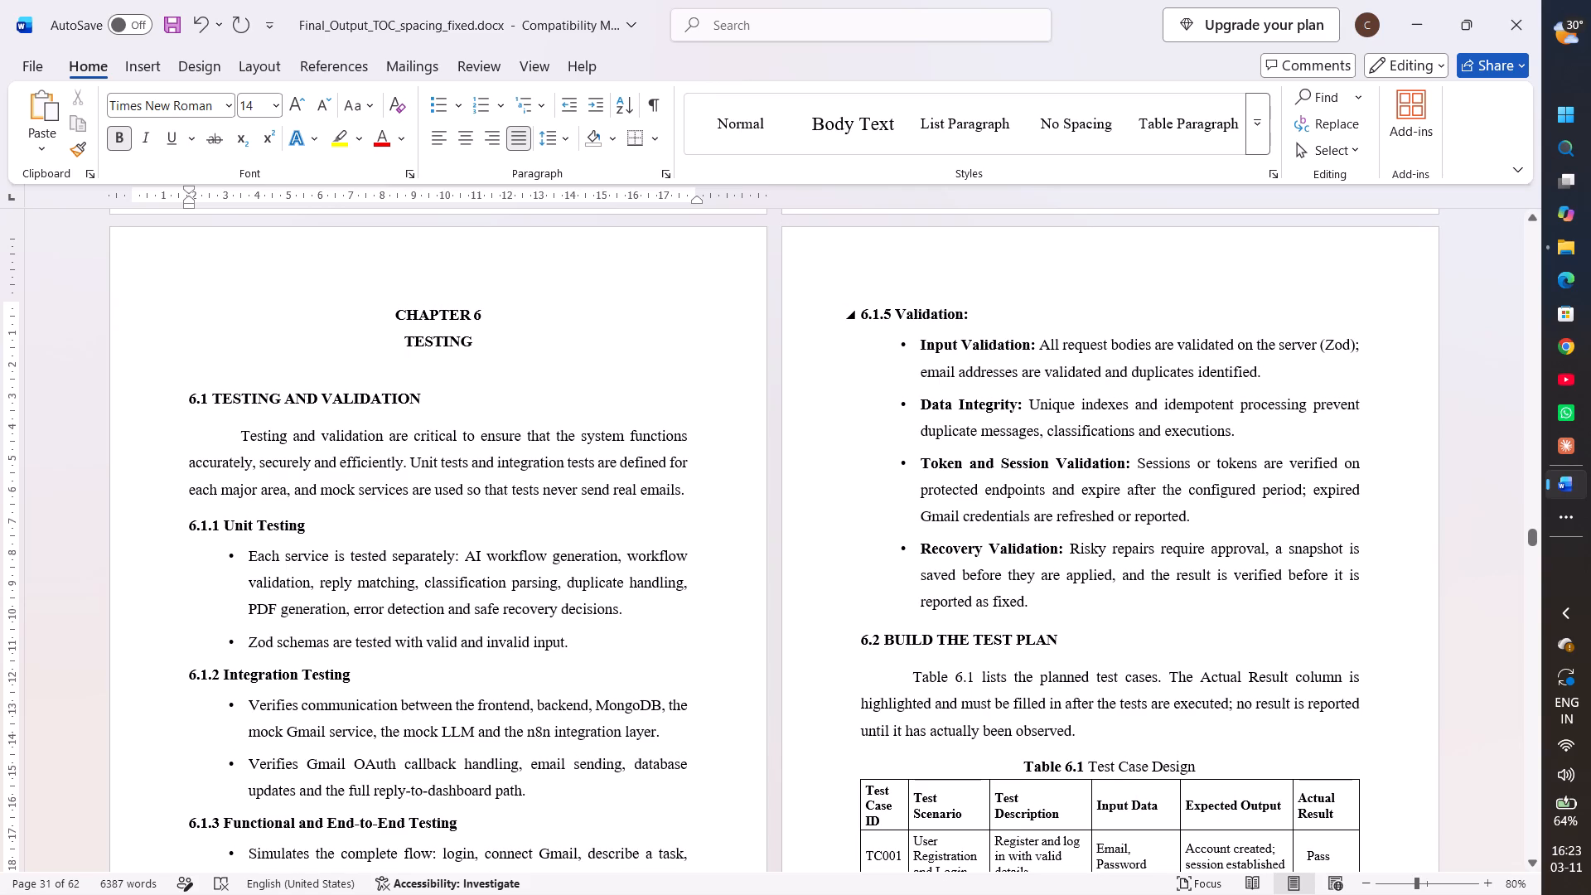
click(969, 314)
key(BackSpace)
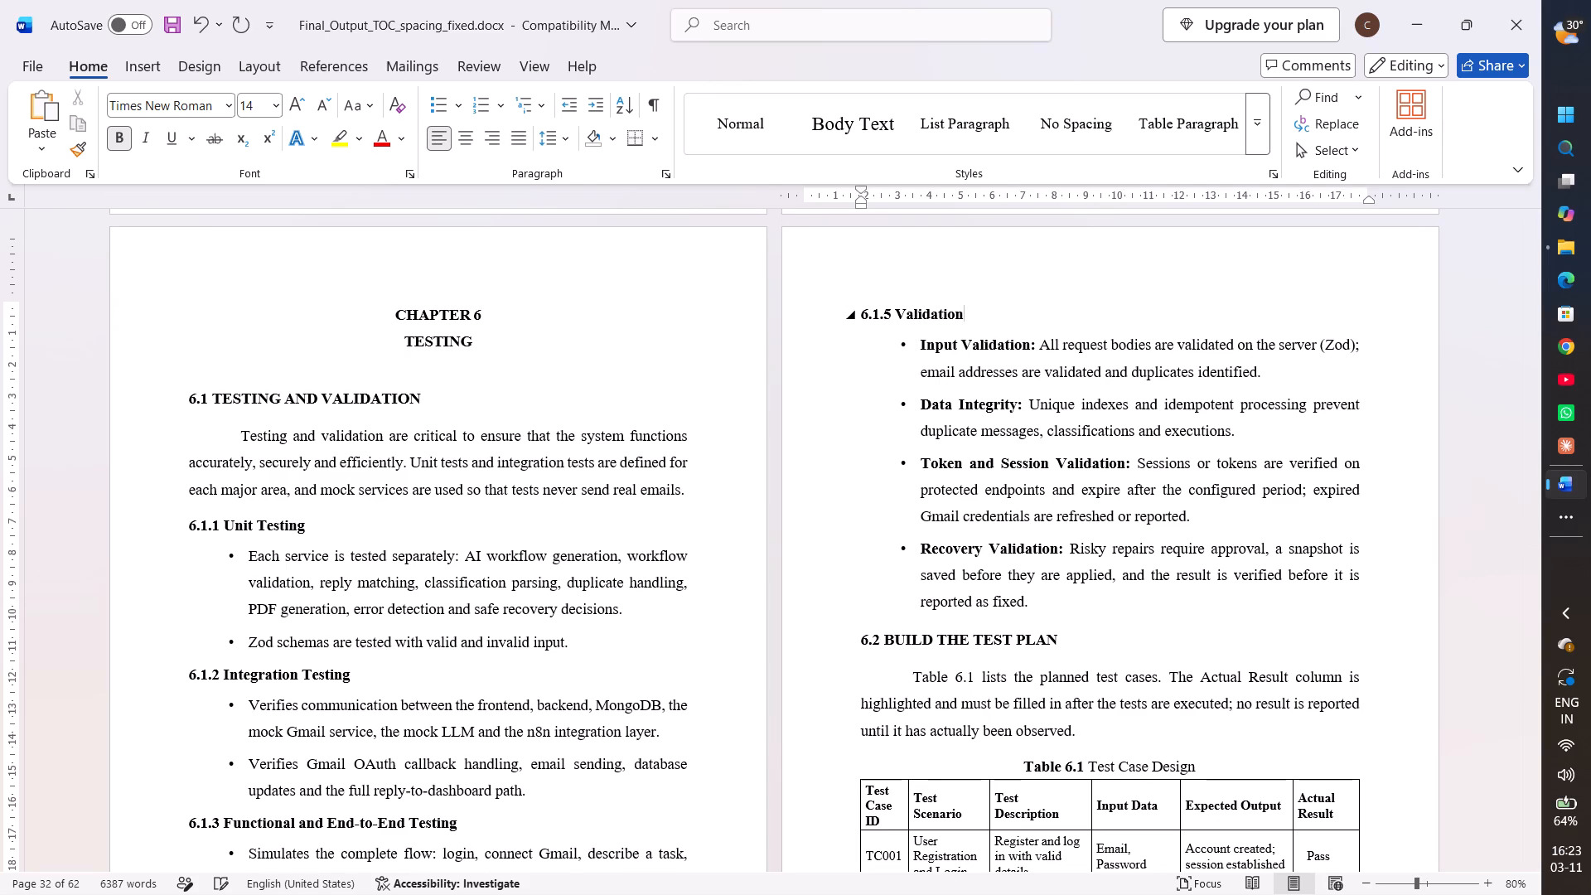
Save the report document.
key(ctrl+s)
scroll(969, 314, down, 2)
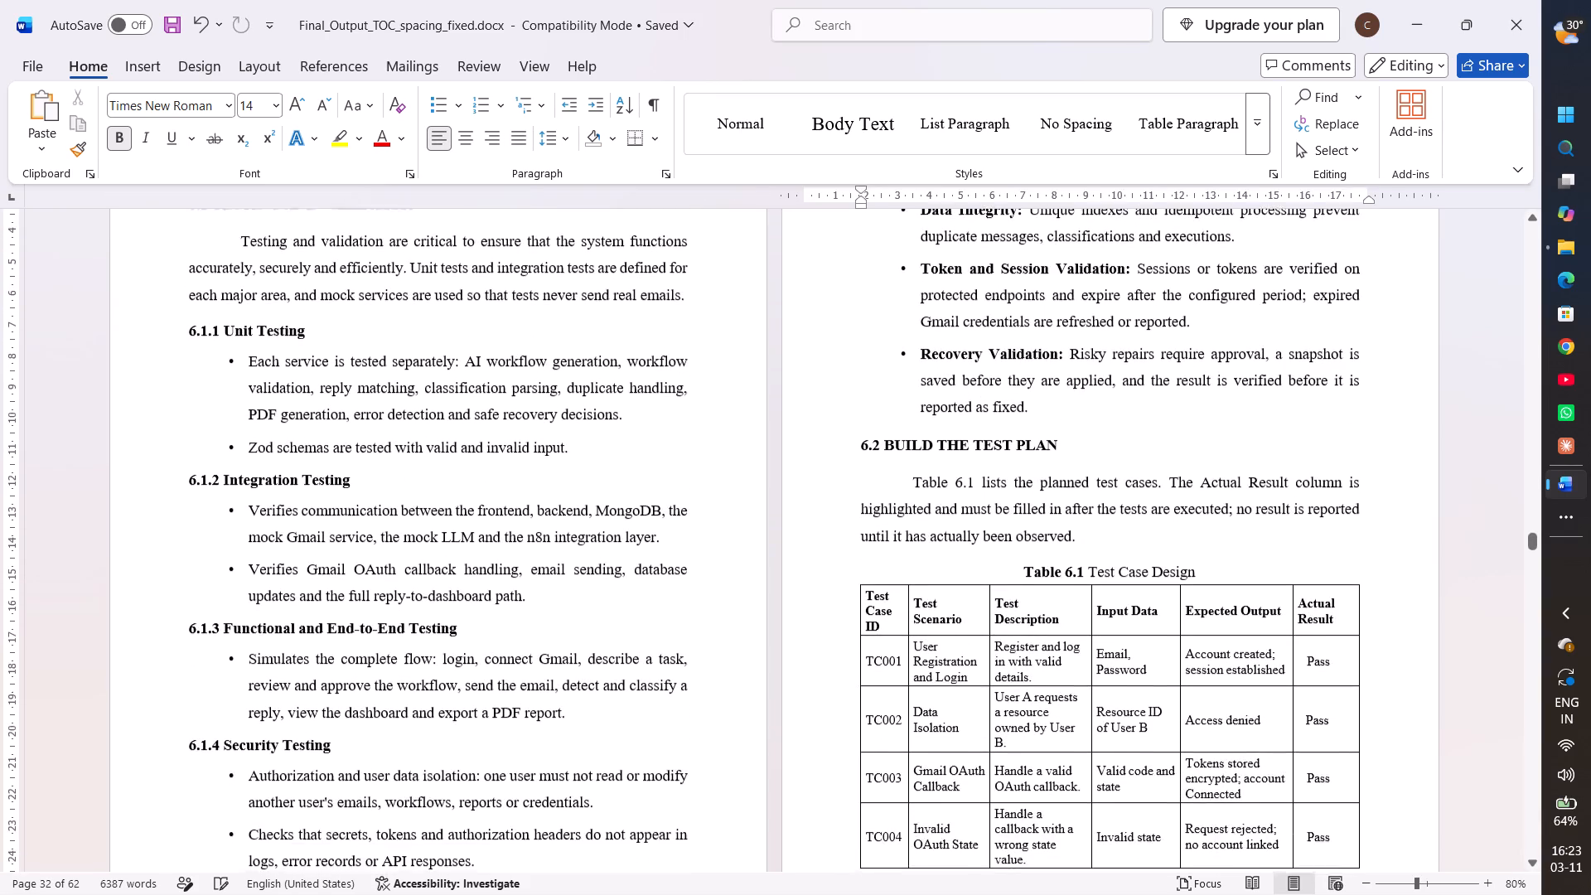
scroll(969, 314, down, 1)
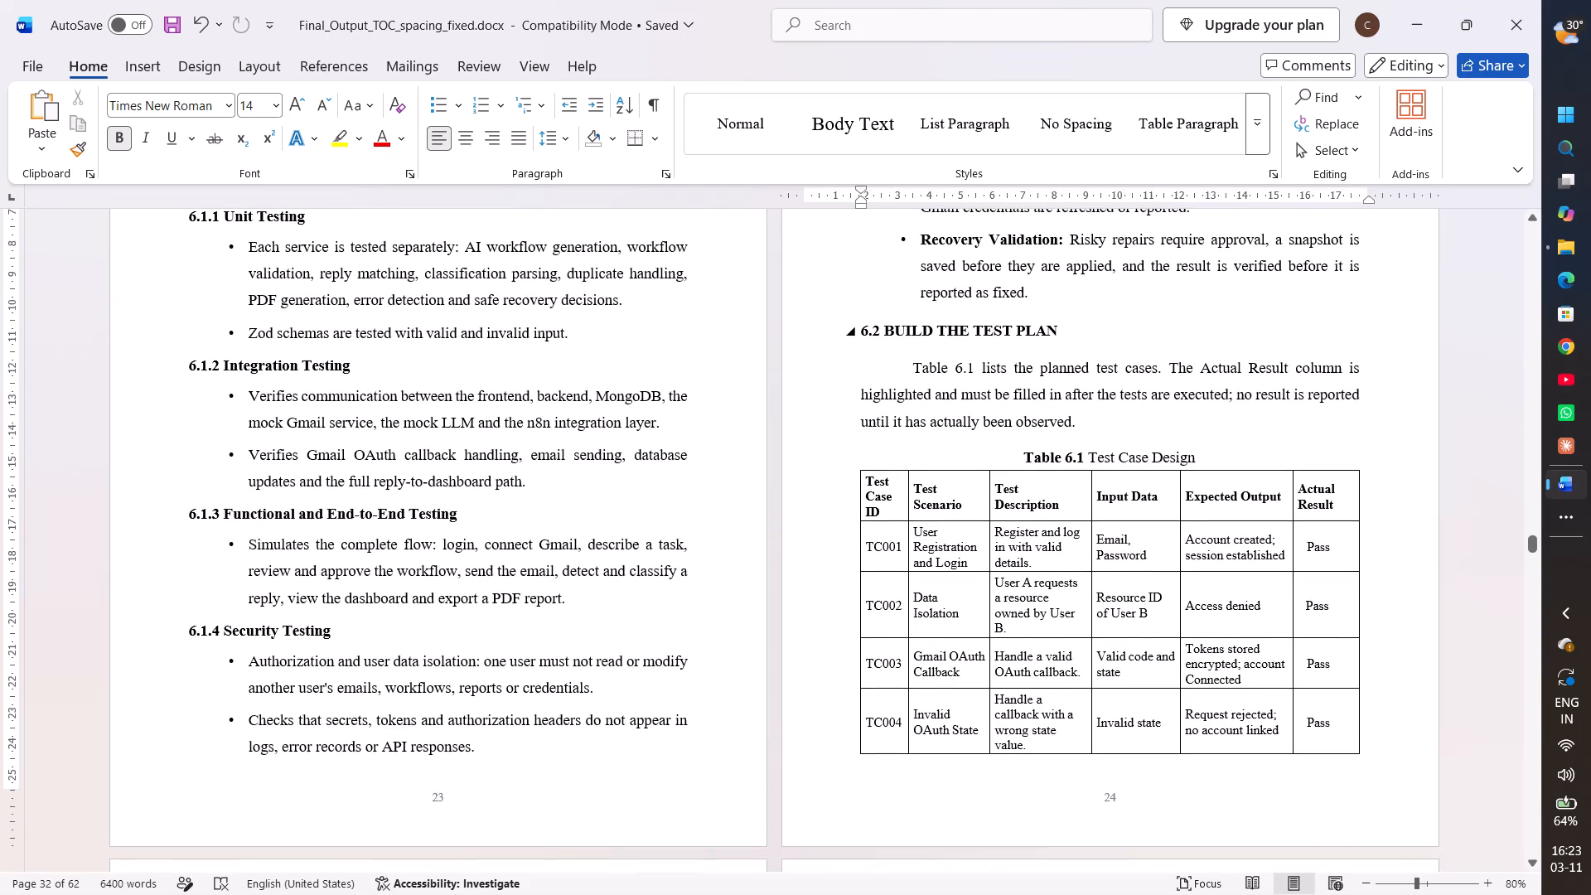
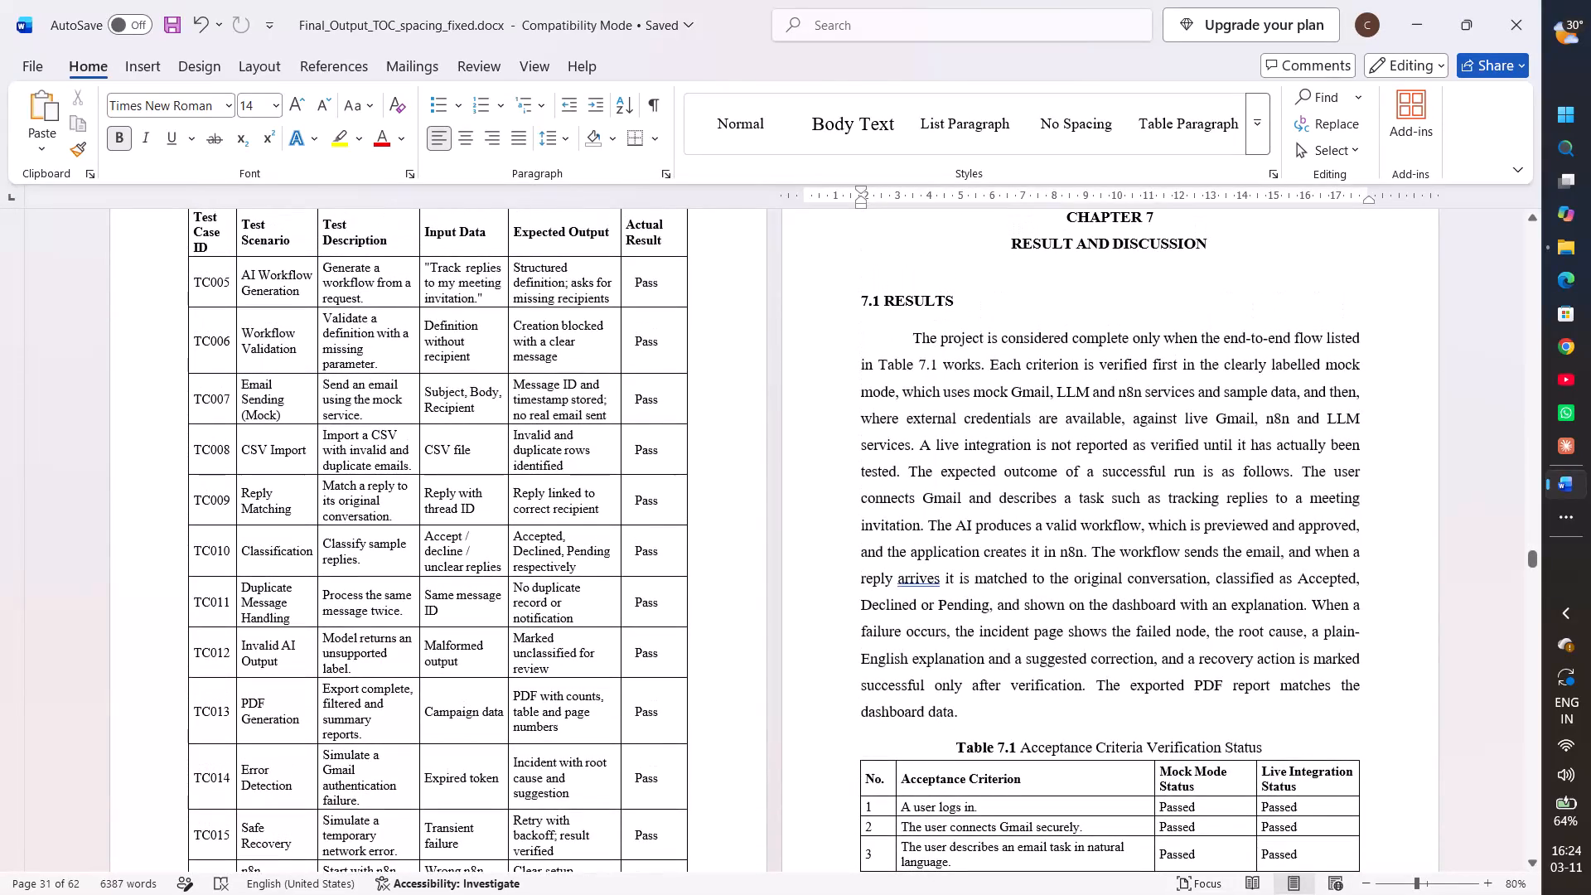
Copy the entire body paragraph of Chapter 9 Conclusion, from "The AI-Powered Workflow Generation" to "without connecting".
scroll(1229, 428, down, 2)
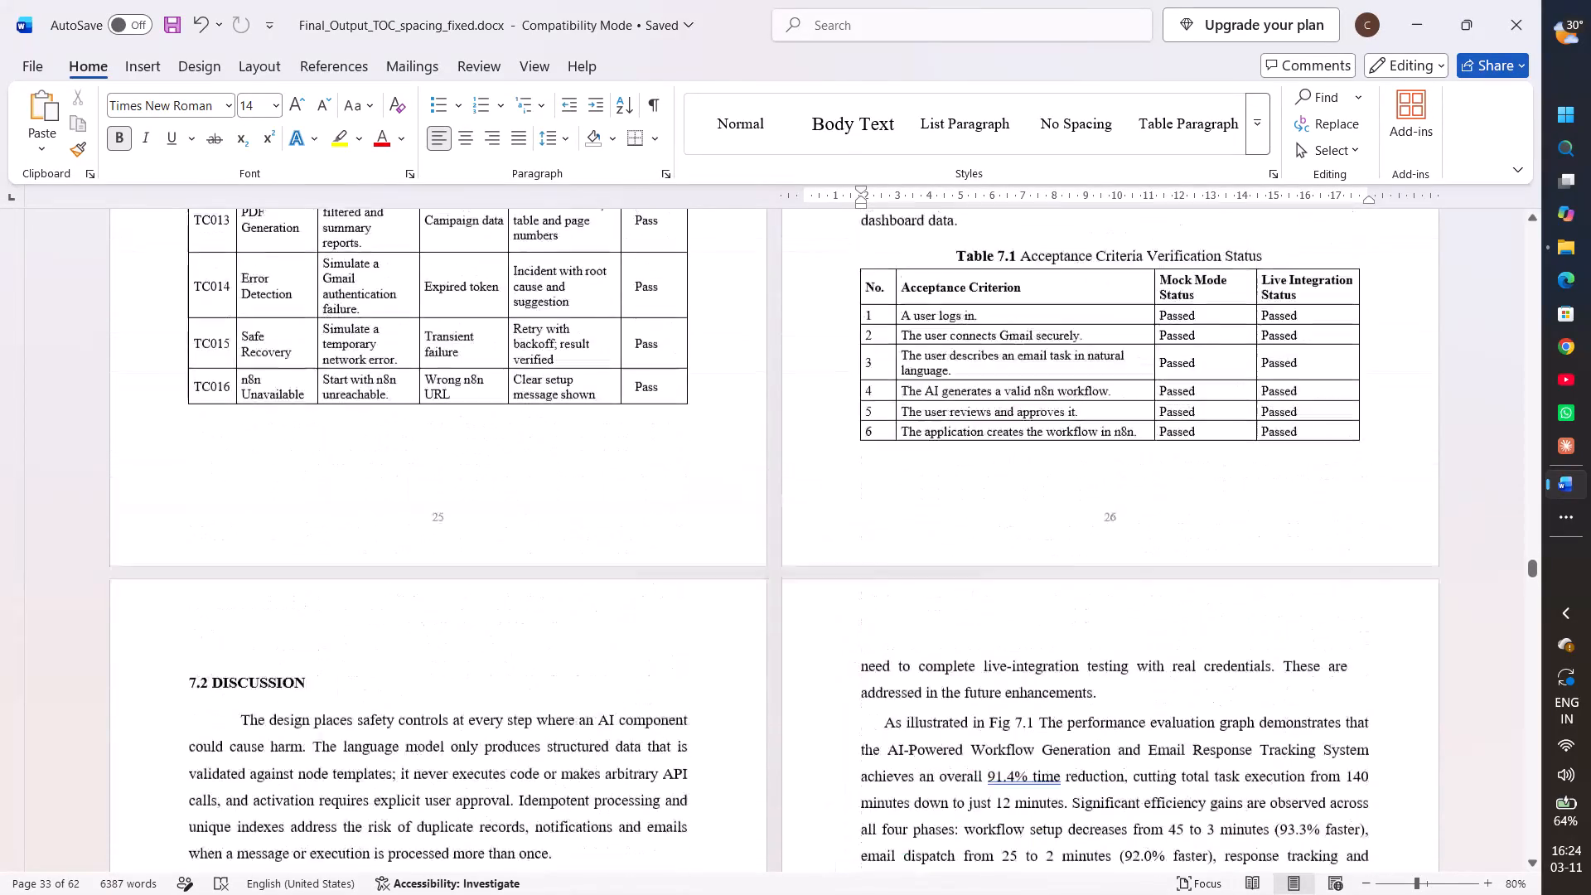
scroll(1229, 428, down, 4)
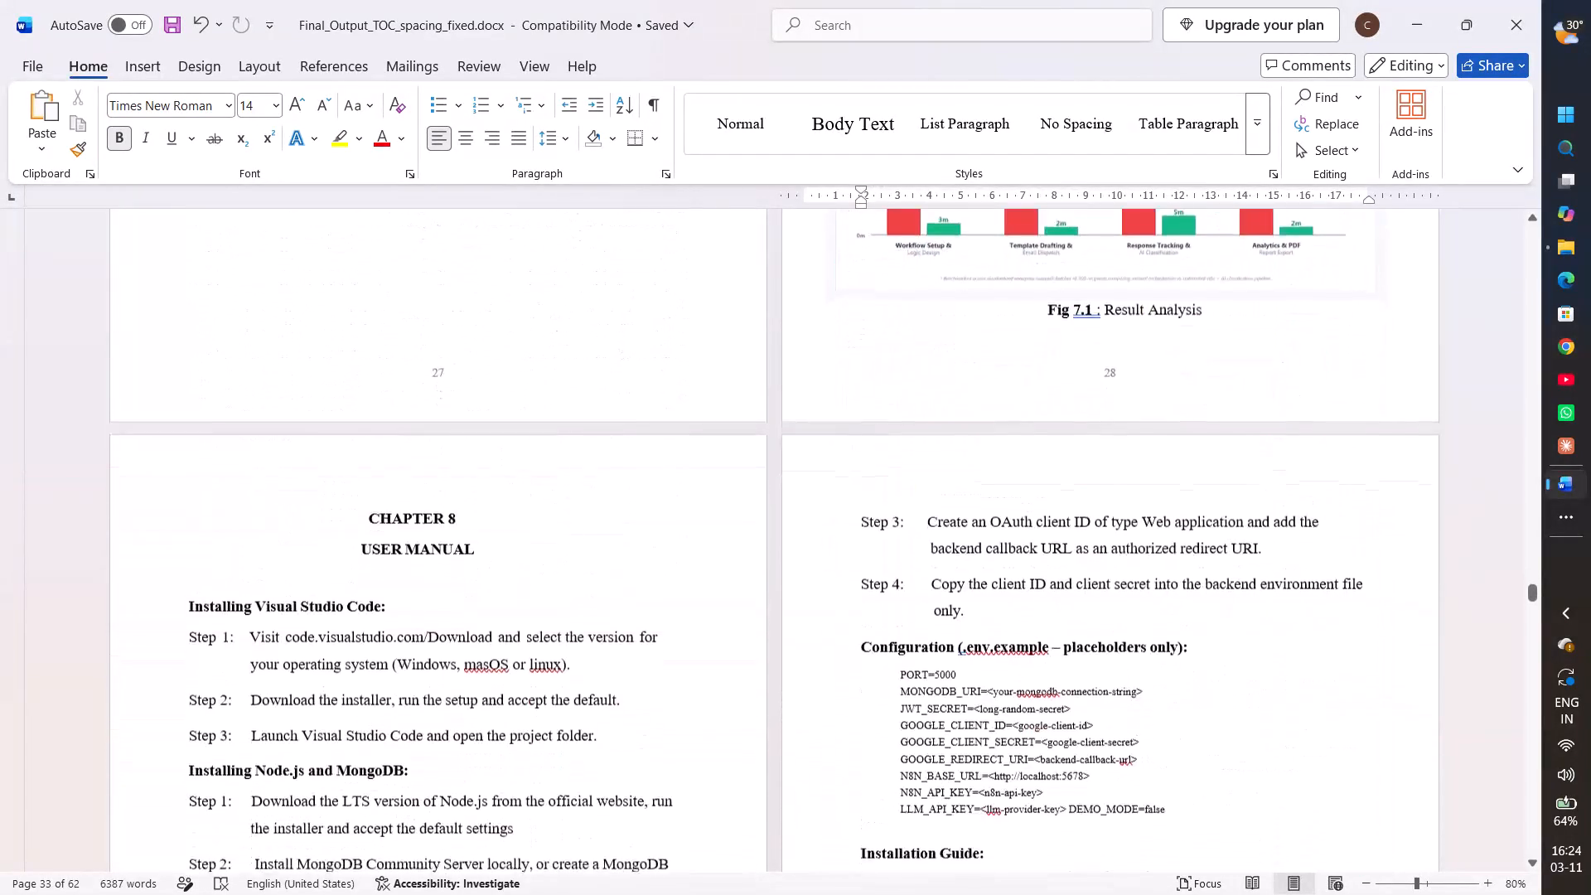
scroll(1229, 428, down, 5)
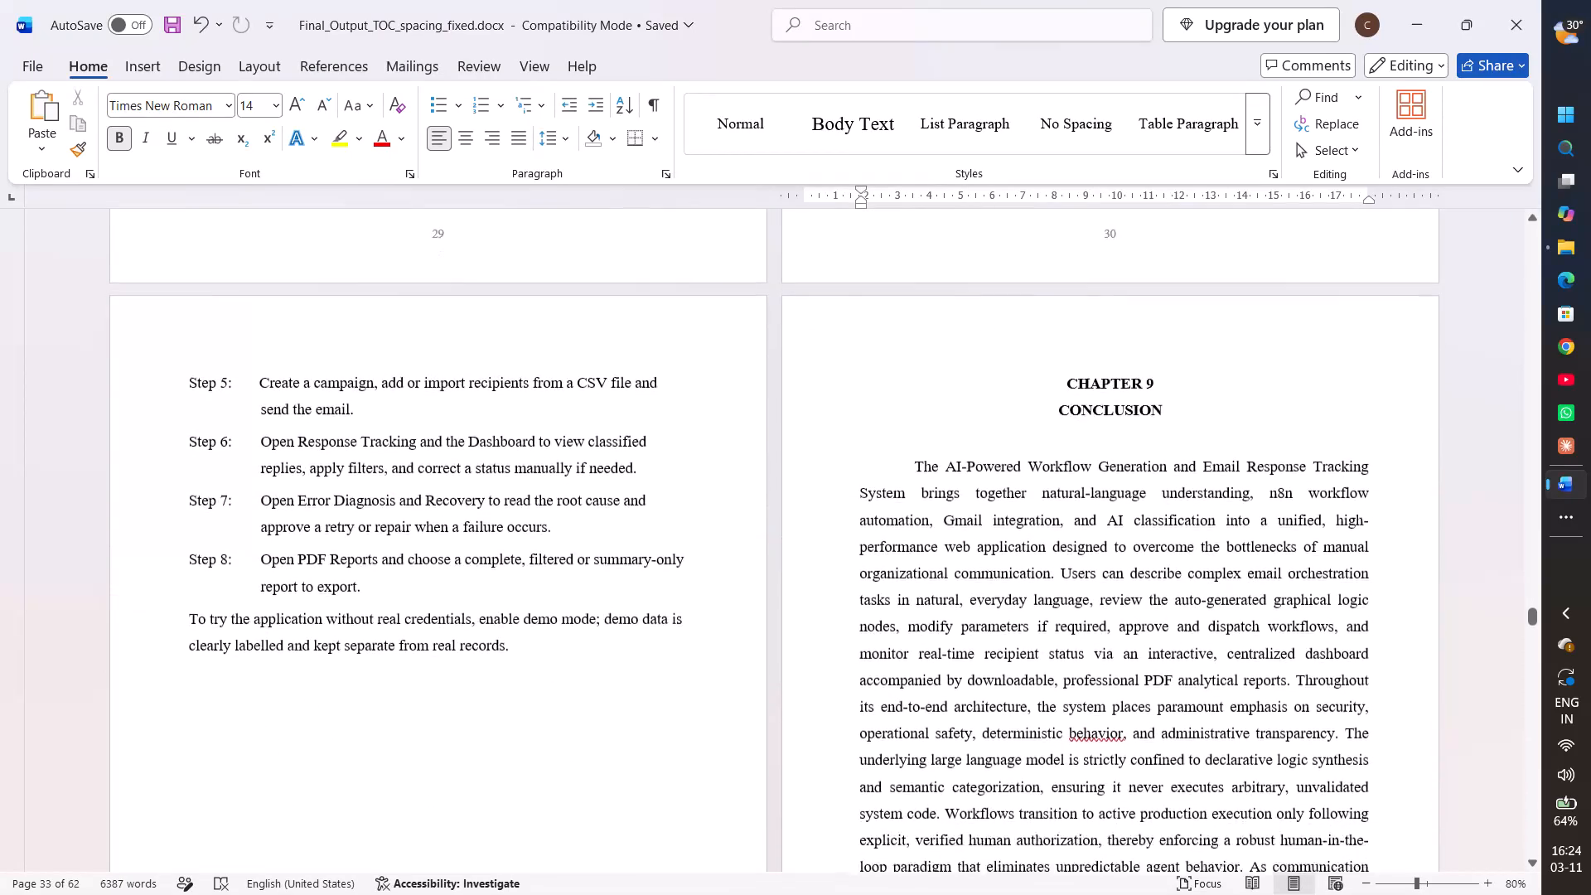
scroll(1229, 428, down, 2)
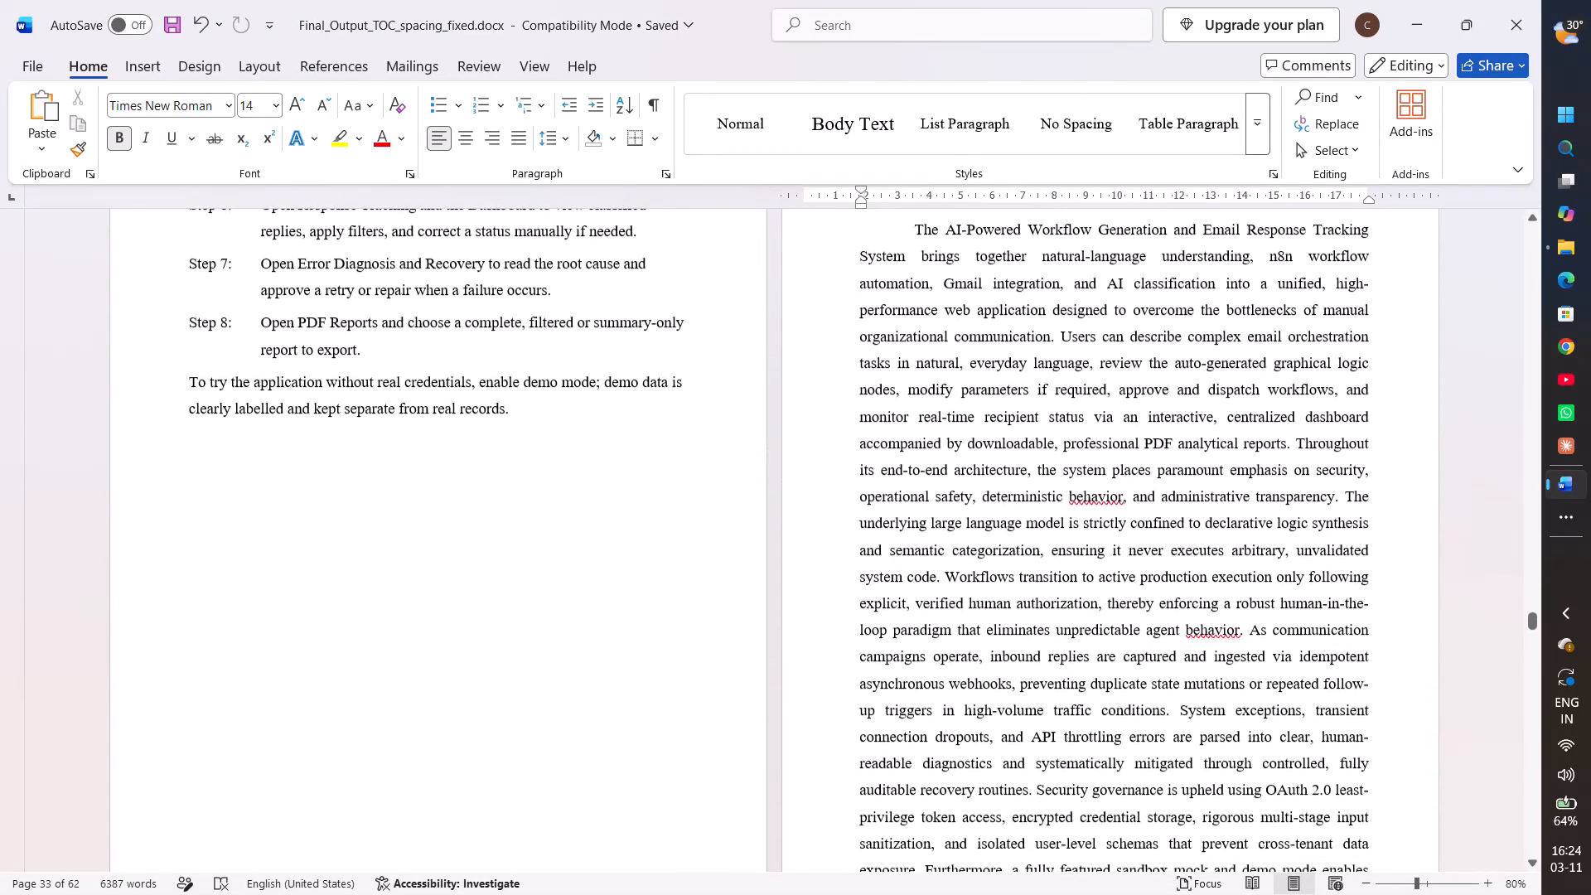
drag(910, 228, 1275, 807)
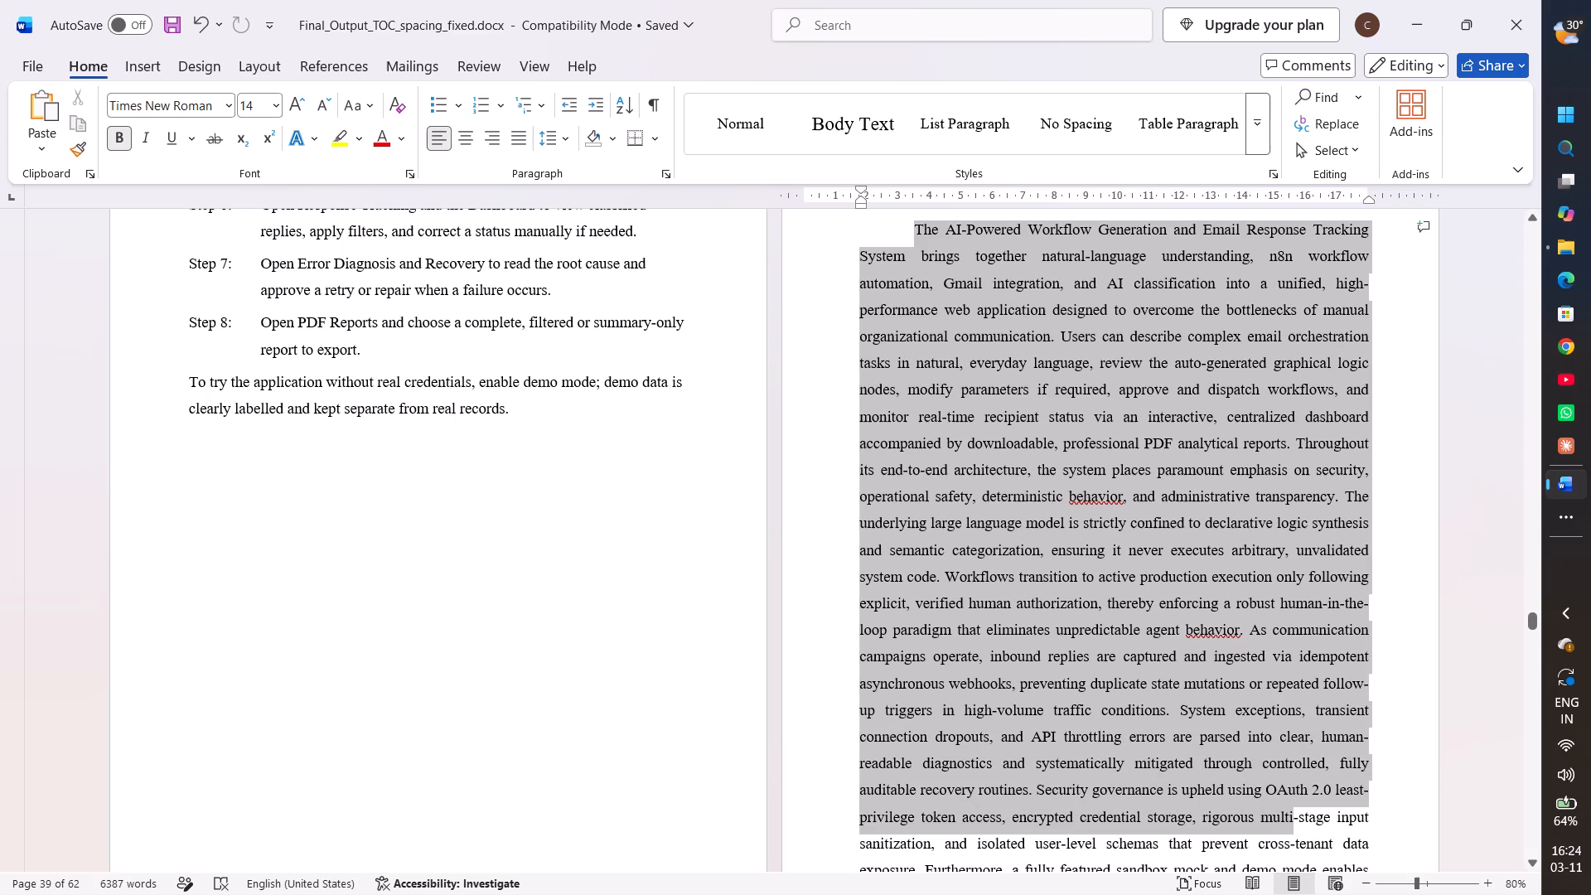
drag(1275, 807, 1315, 795)
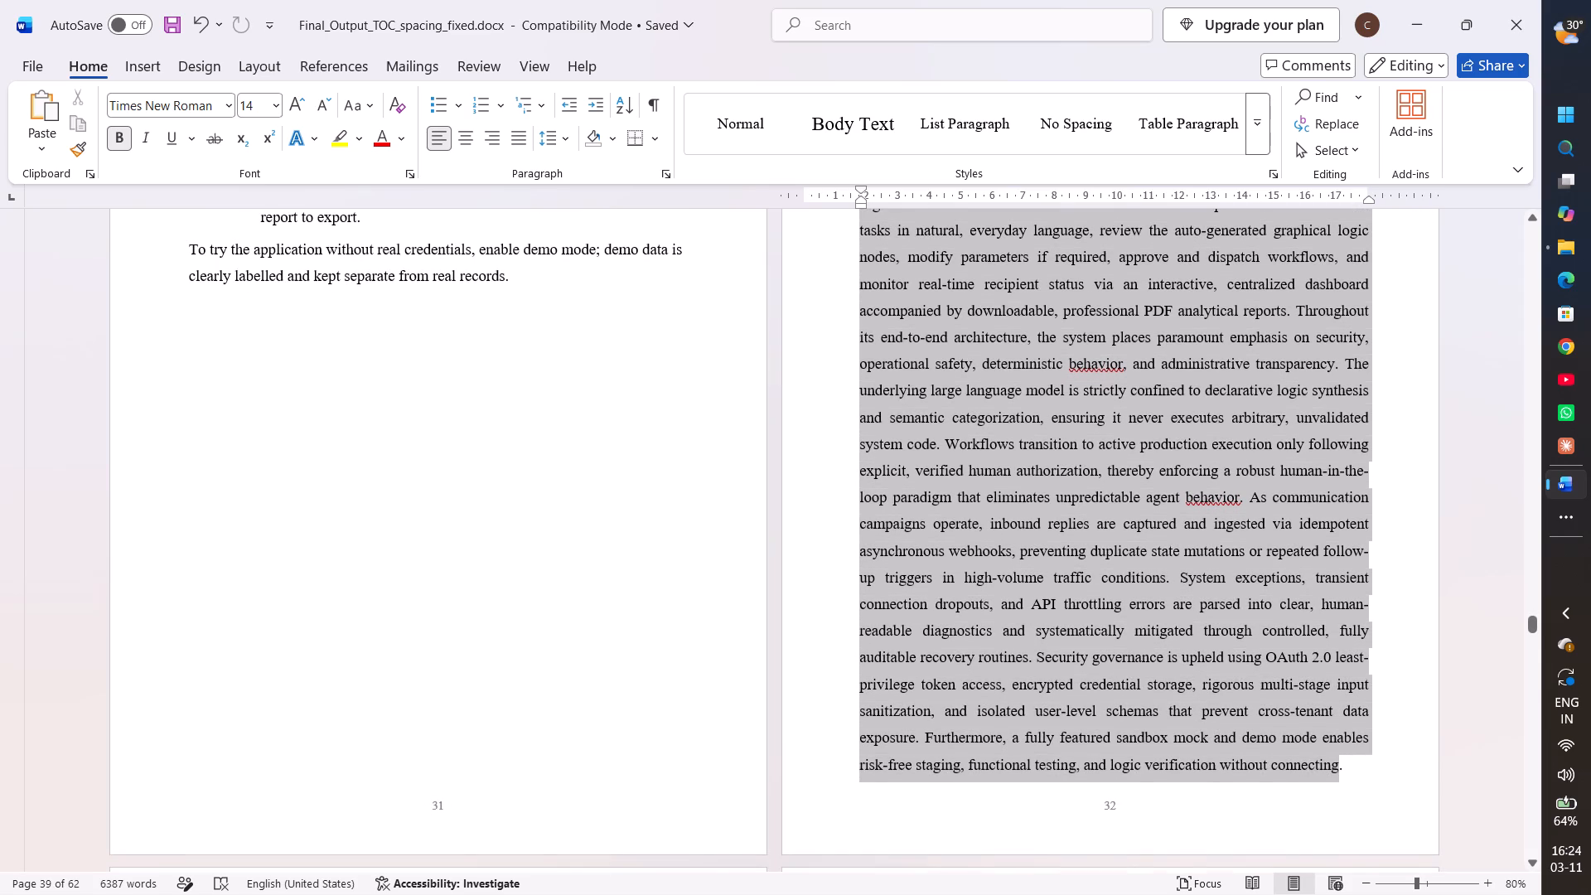
drag(1315, 795, 1332, 780)
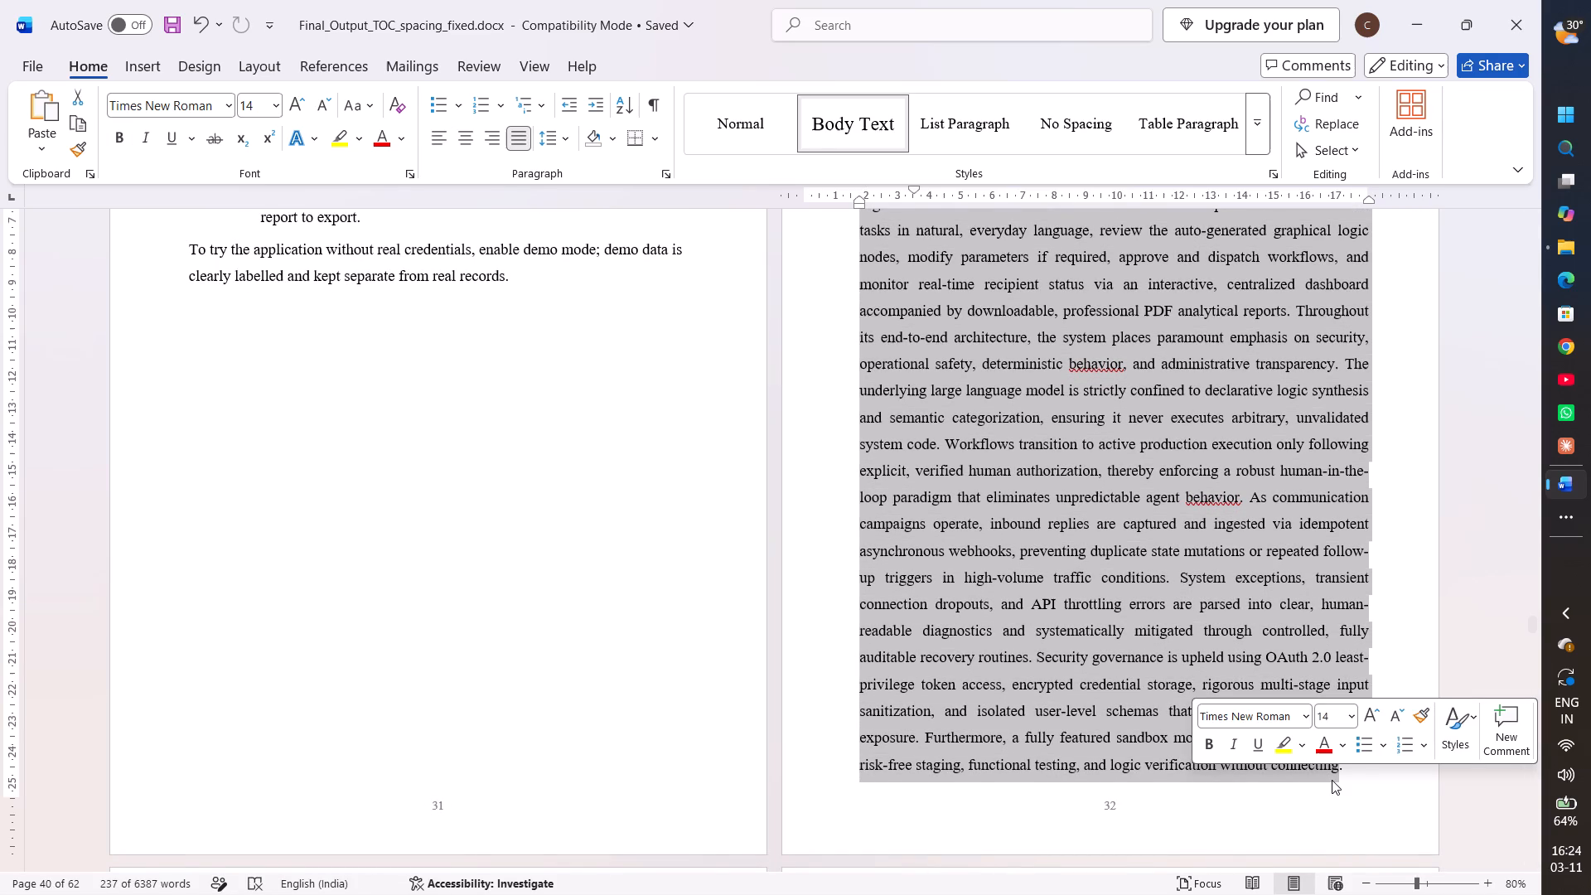
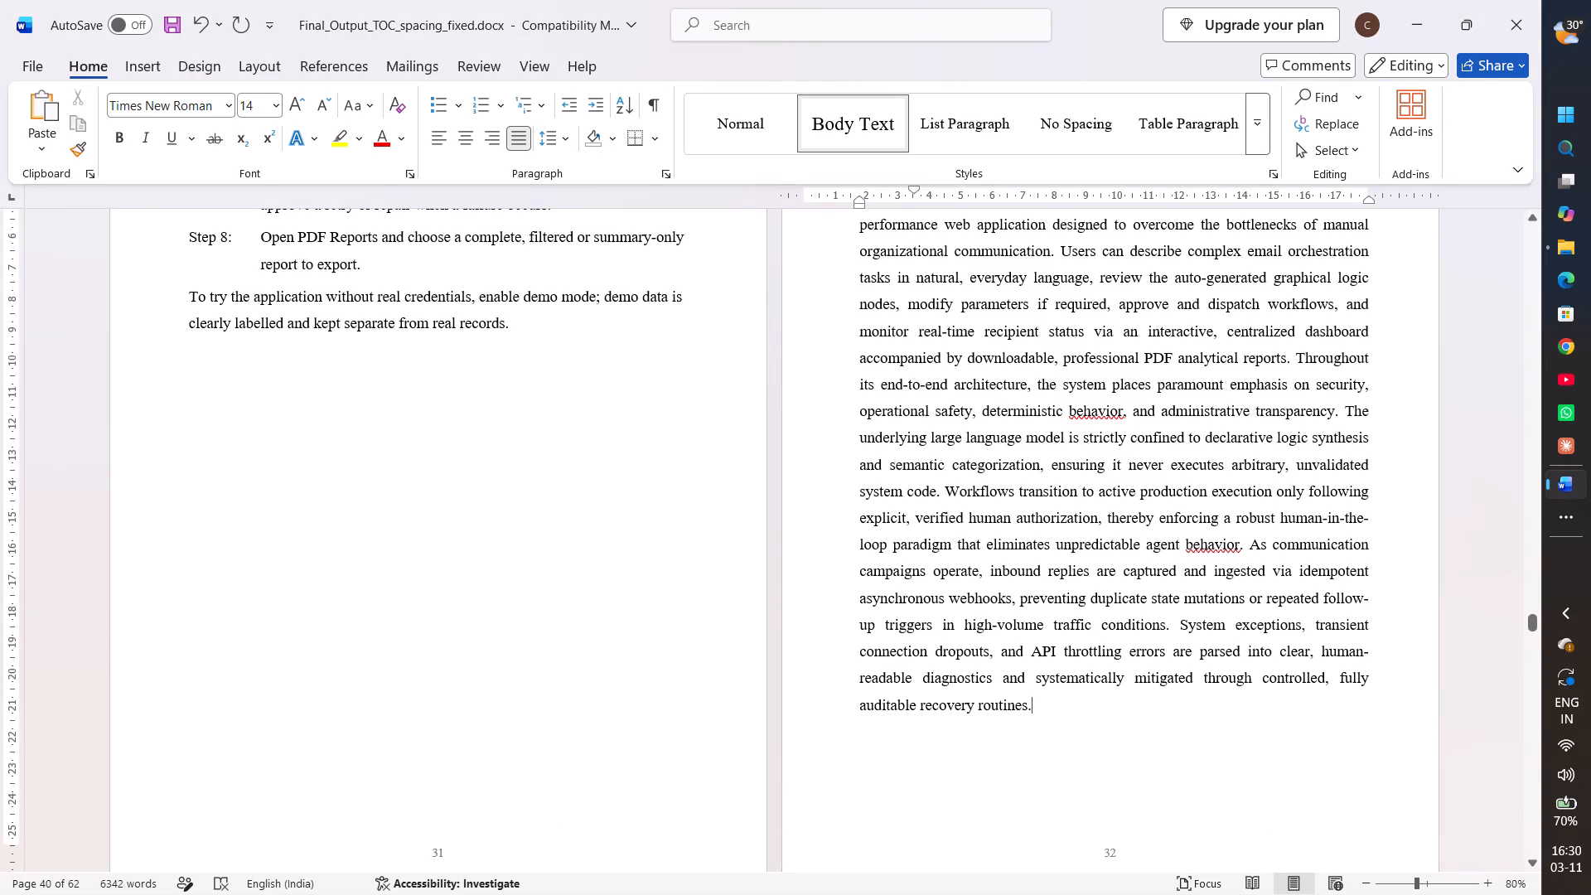
drag(1182, 542, 1237, 542)
drag(1237, 542, 1240, 542)
key(ctrl+v)
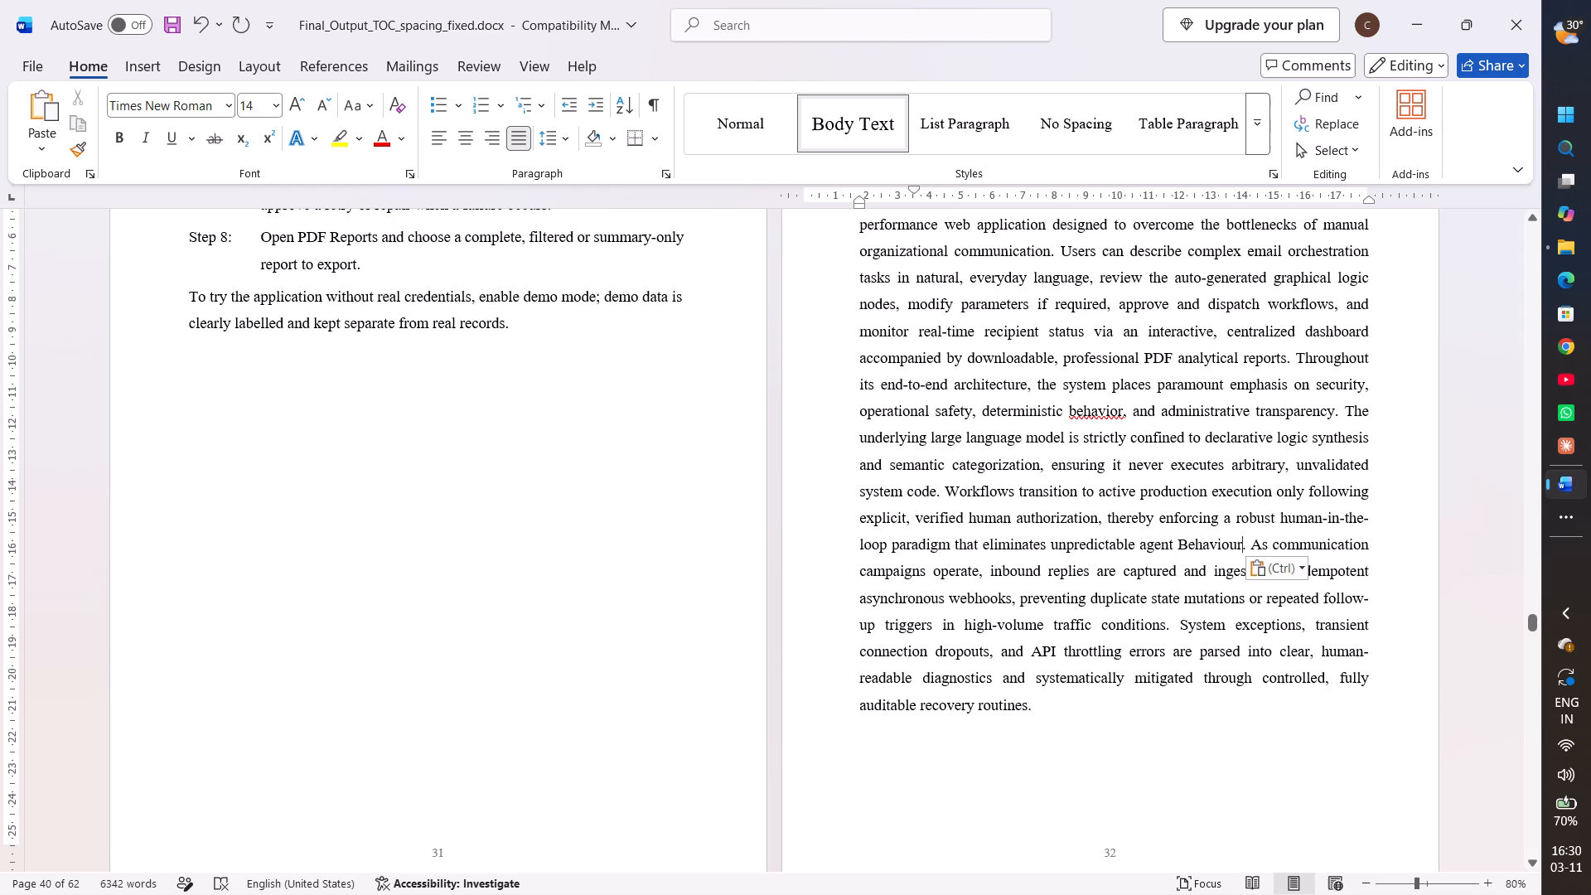
Replace "behavior" after "deterministic" in the Conclusion with the copied word "Behaviour".
drag(1065, 412, 1090, 412)
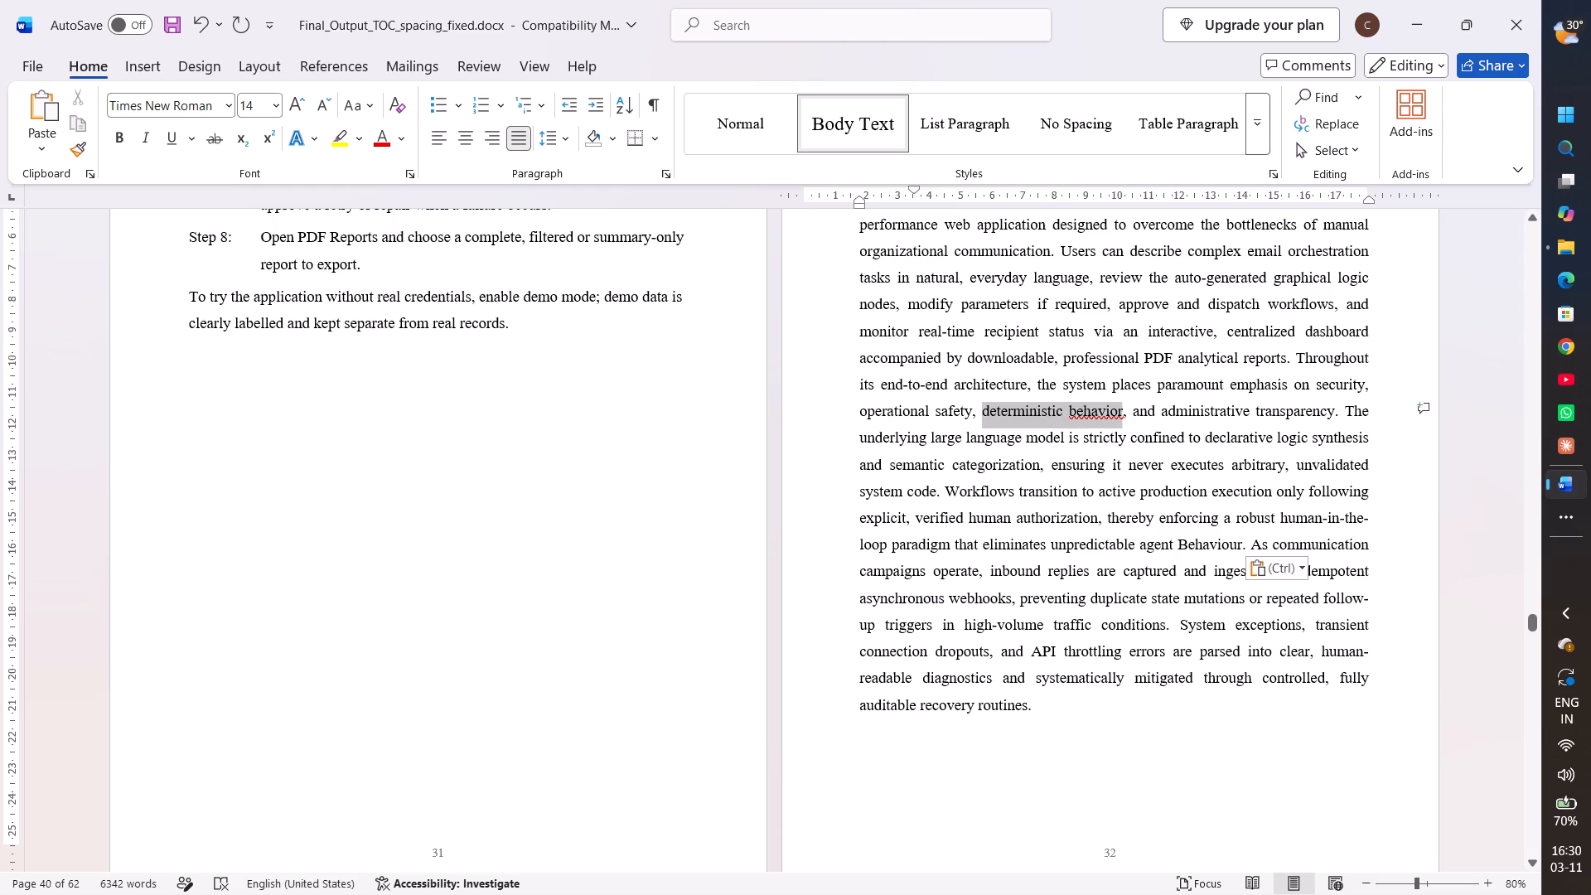
drag(1090, 412, 1118, 410)
click(1118, 410)
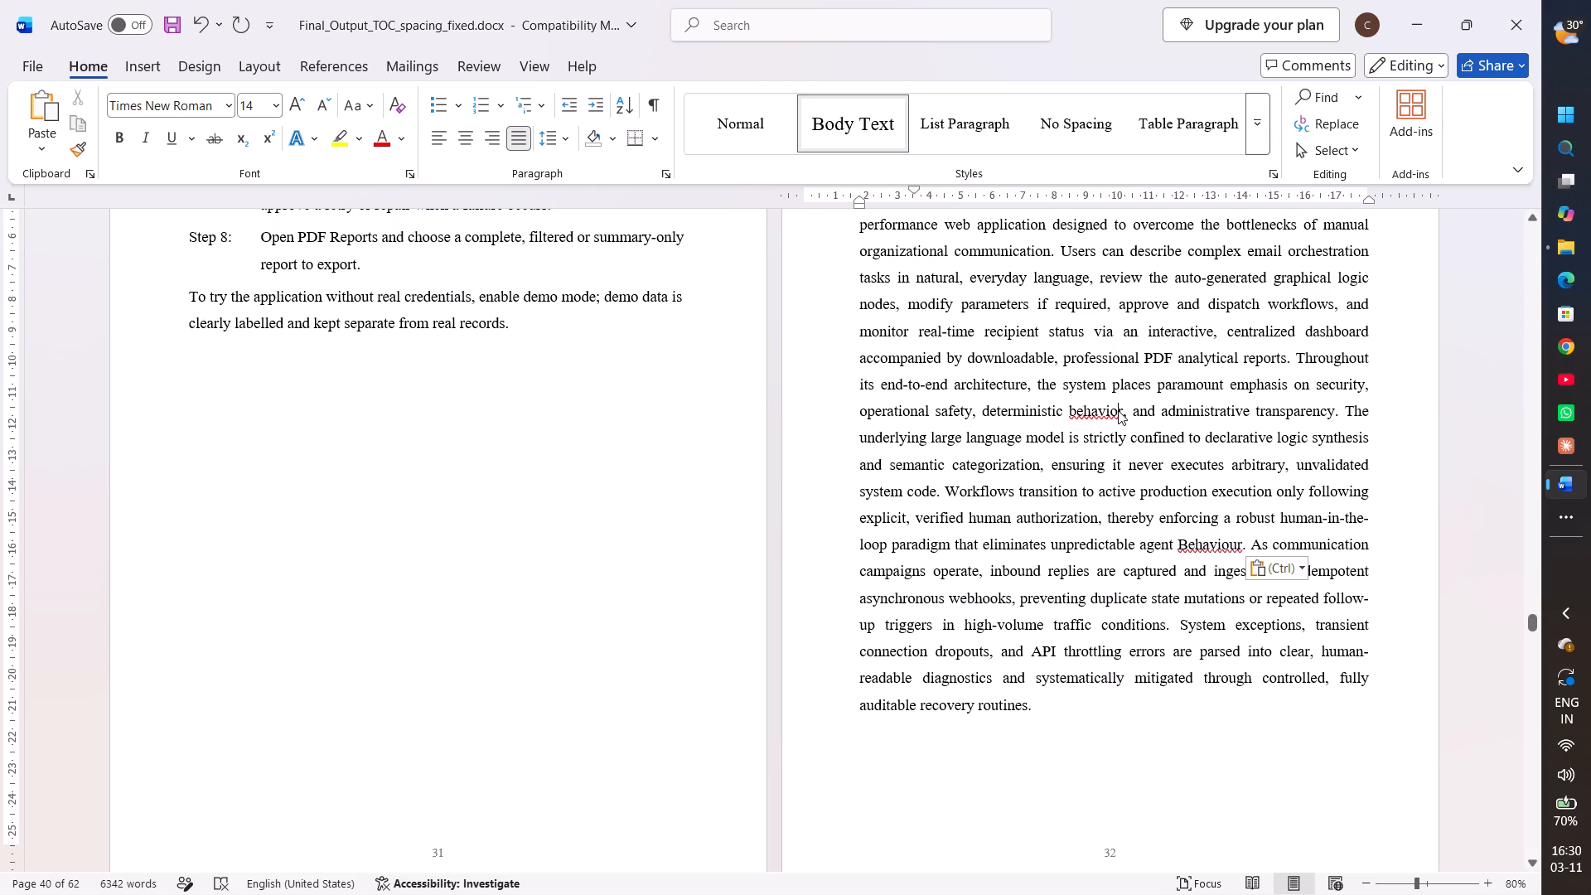
key(Right)
key(shift+Left)
key(shift+Left)
key(shift+Left)
key(shift+Left)
key(shift+Left)
key(shift+Left)
key(shift+Left)
key(shift+Left)
key(ctrl+v)
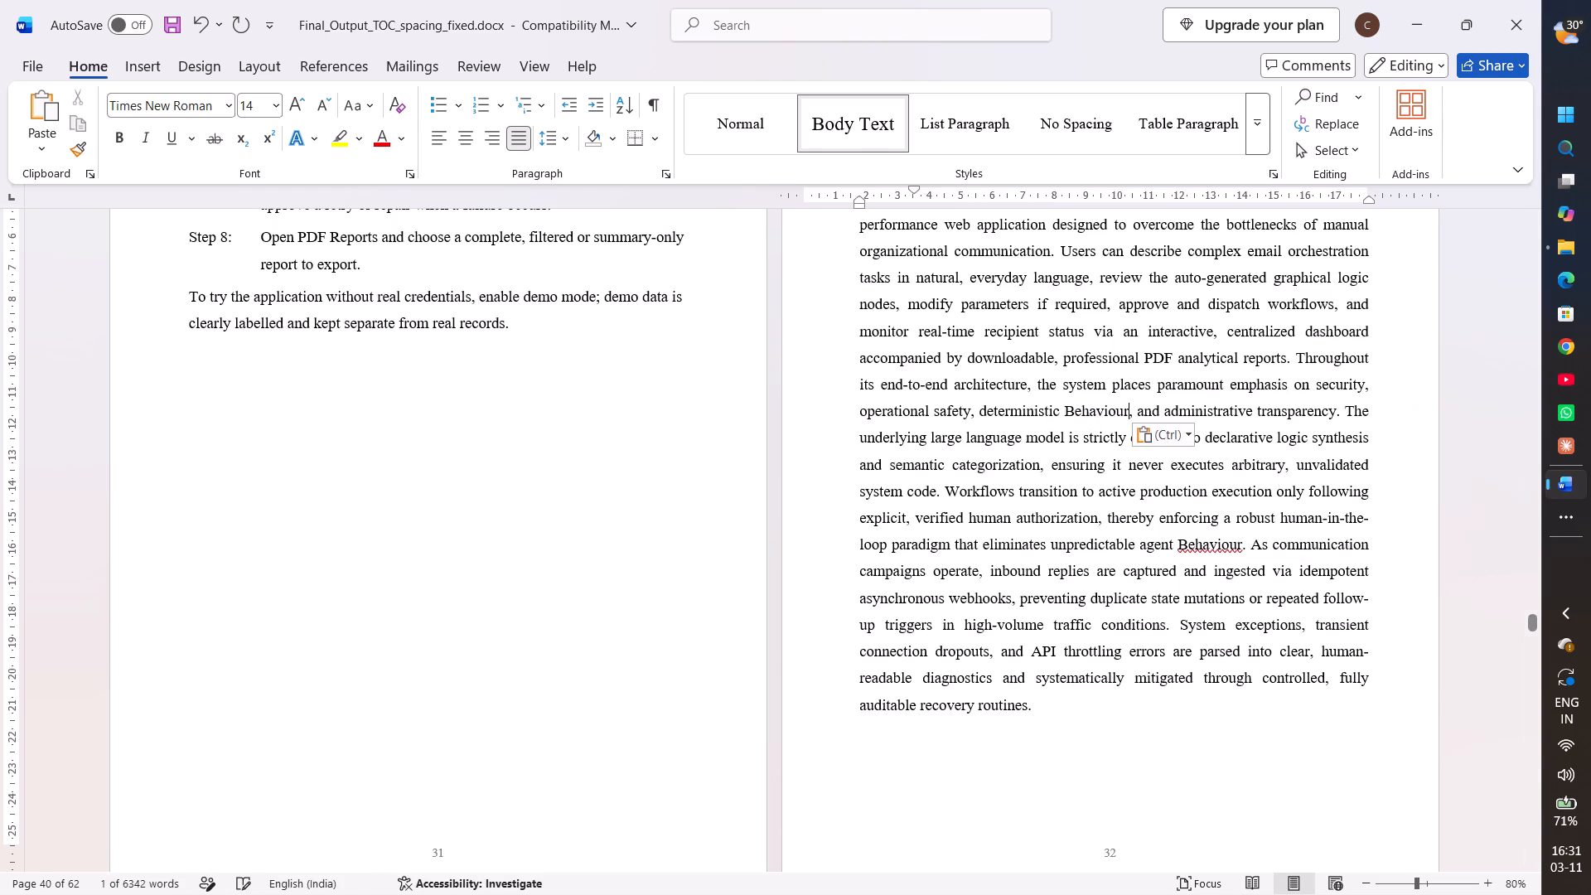
click(1100, 724)
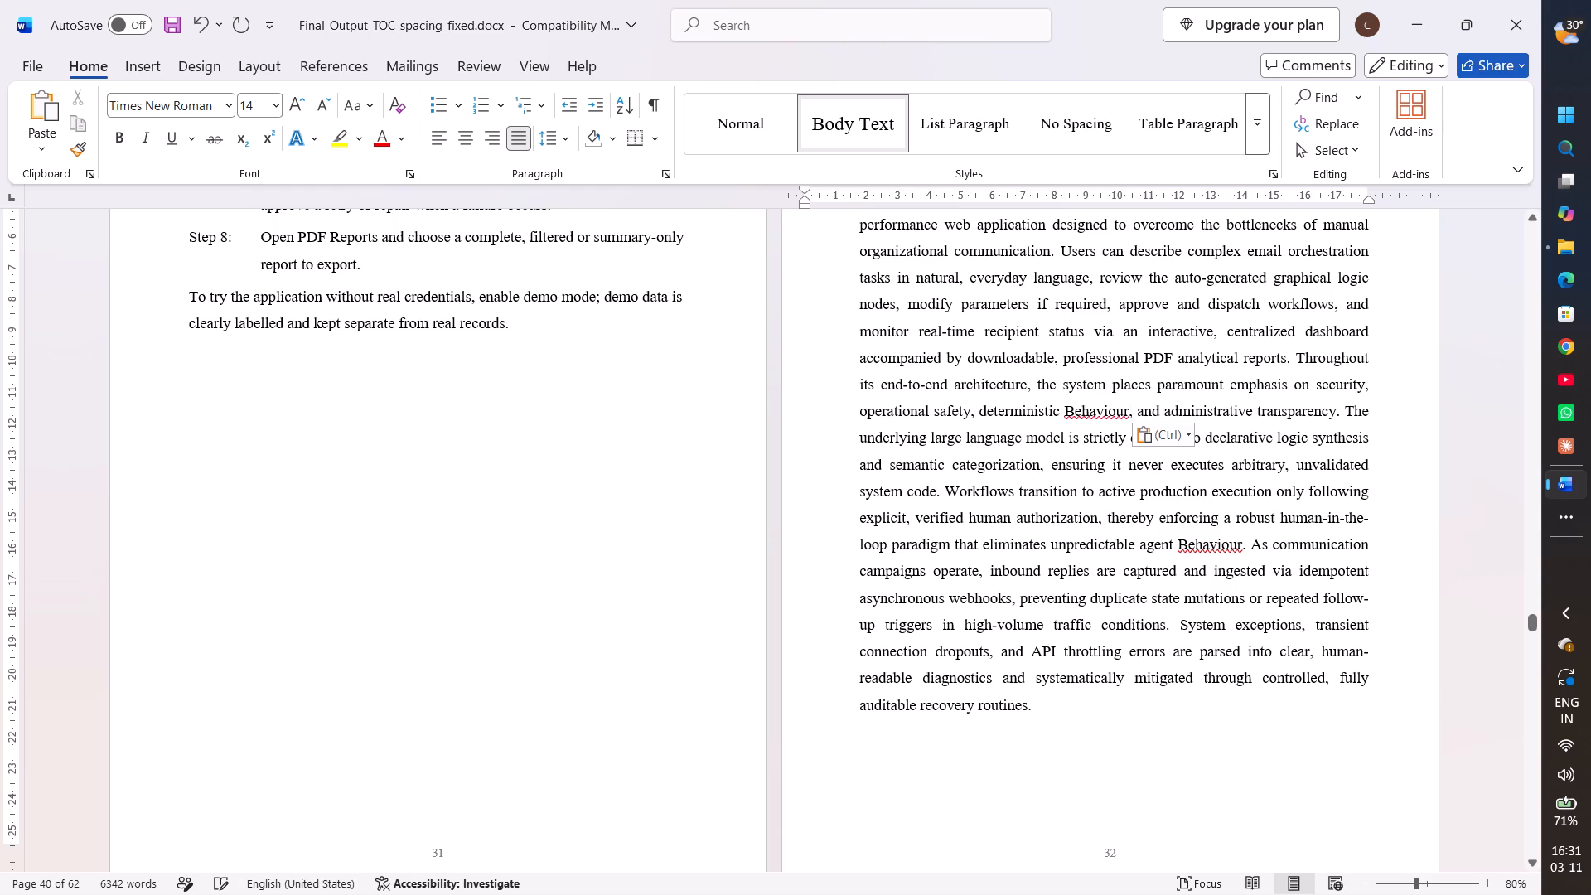
Save the report with the edited Conclusion.
scroll(1100, 724, up, 2)
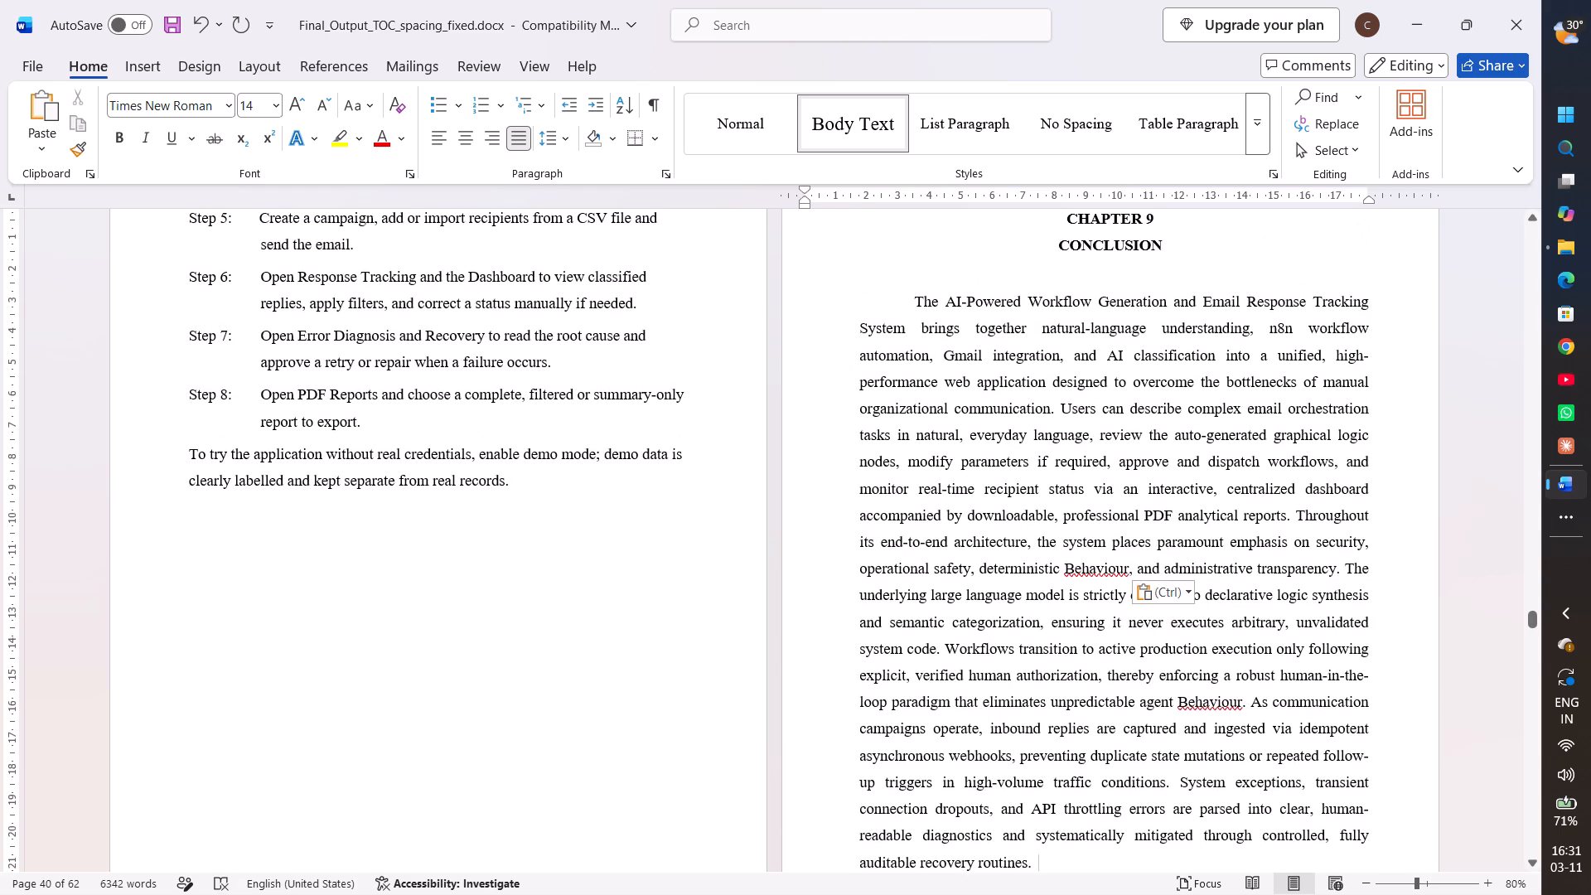
key(ctrl+s)
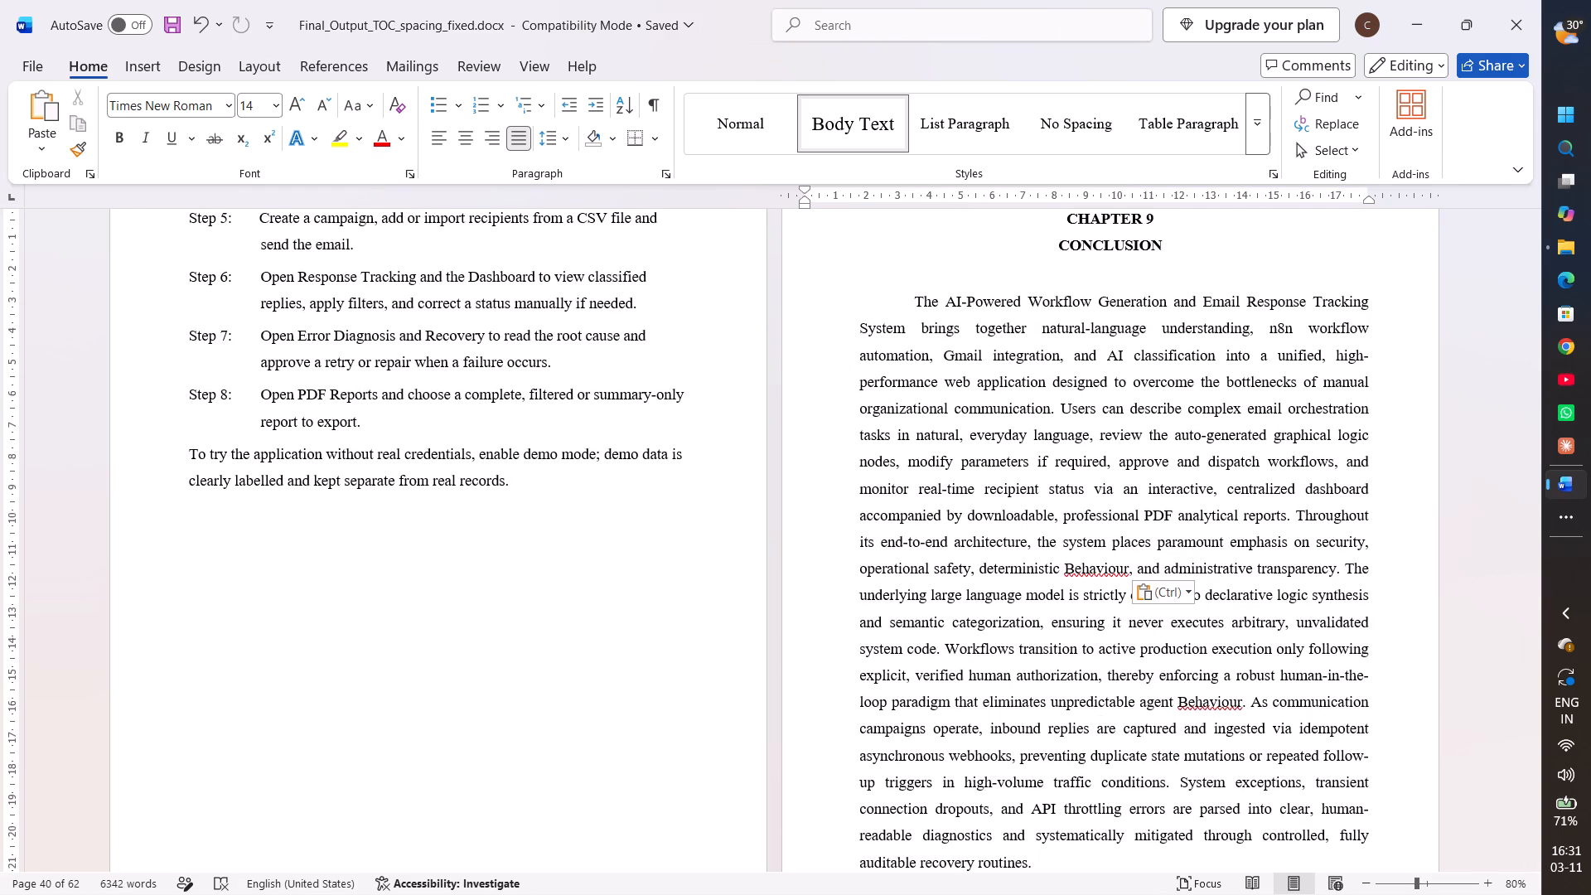
Cut the Future Enhancement paragraph's ending after "Role-Based Access Control (RBAC)" and close the sentence with a full stop.
scroll(1100, 724, down, 1)
scroll(1023, 699, down, 1)
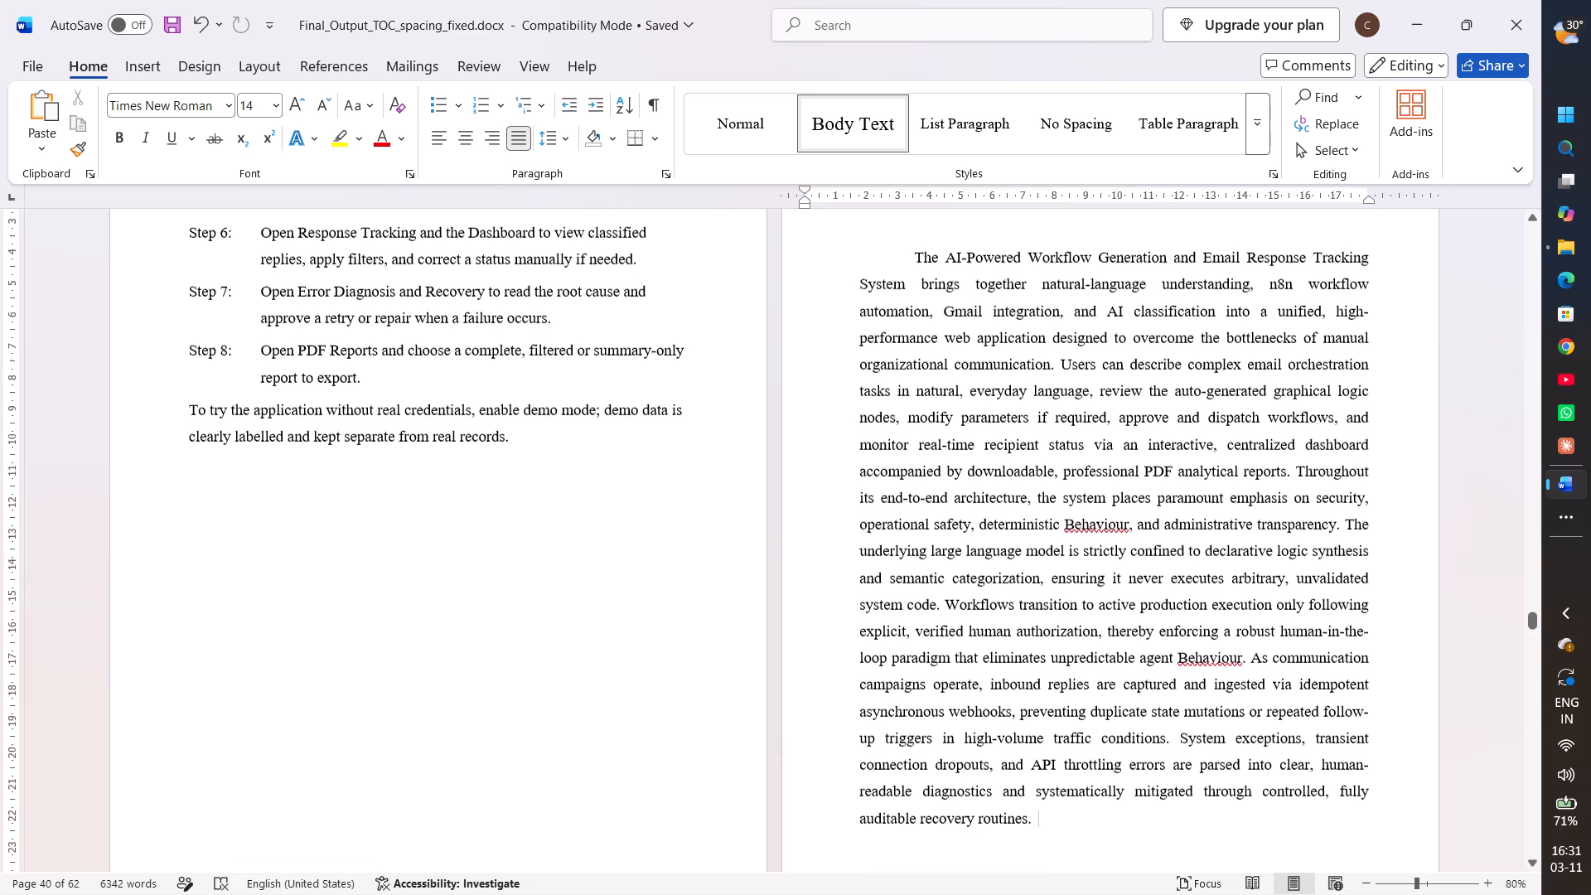
scroll(1023, 699, down, 4)
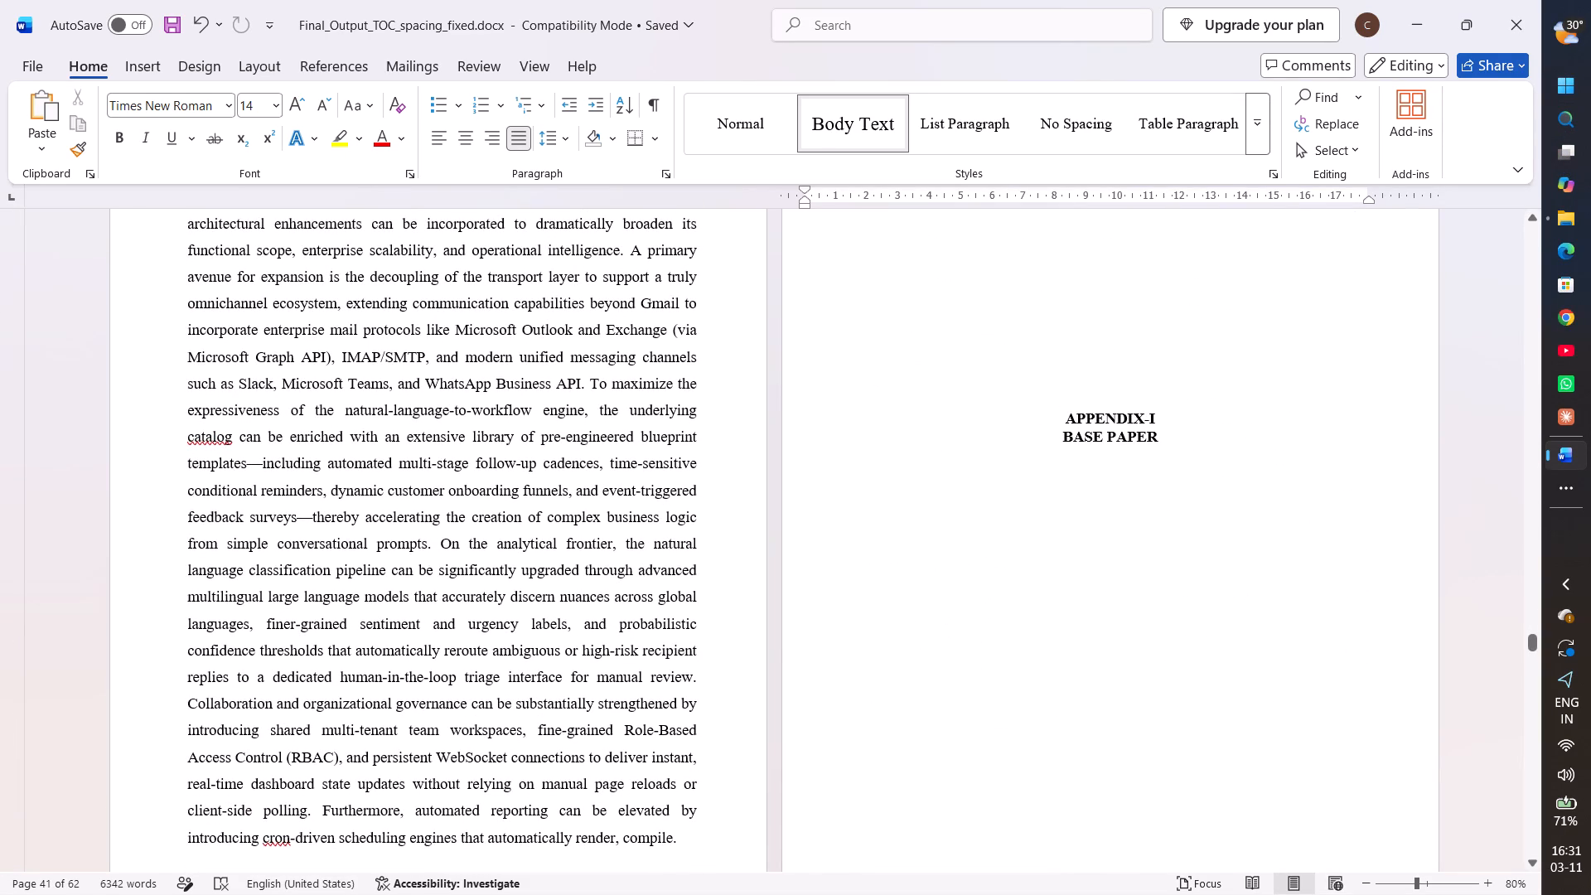
click(337, 760)
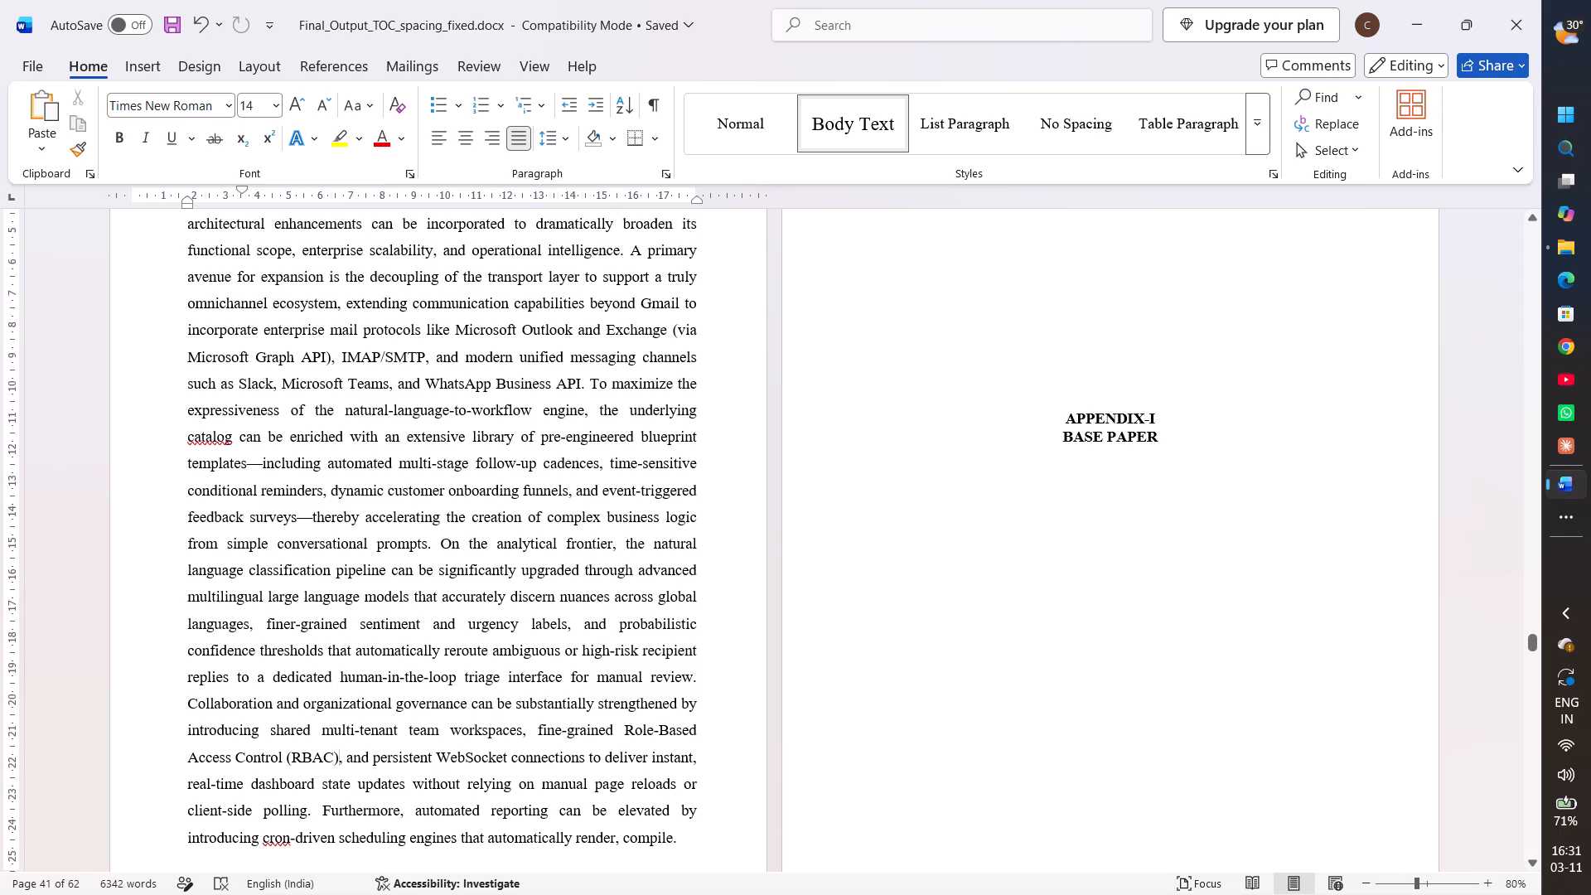
drag(337, 760, 661, 849)
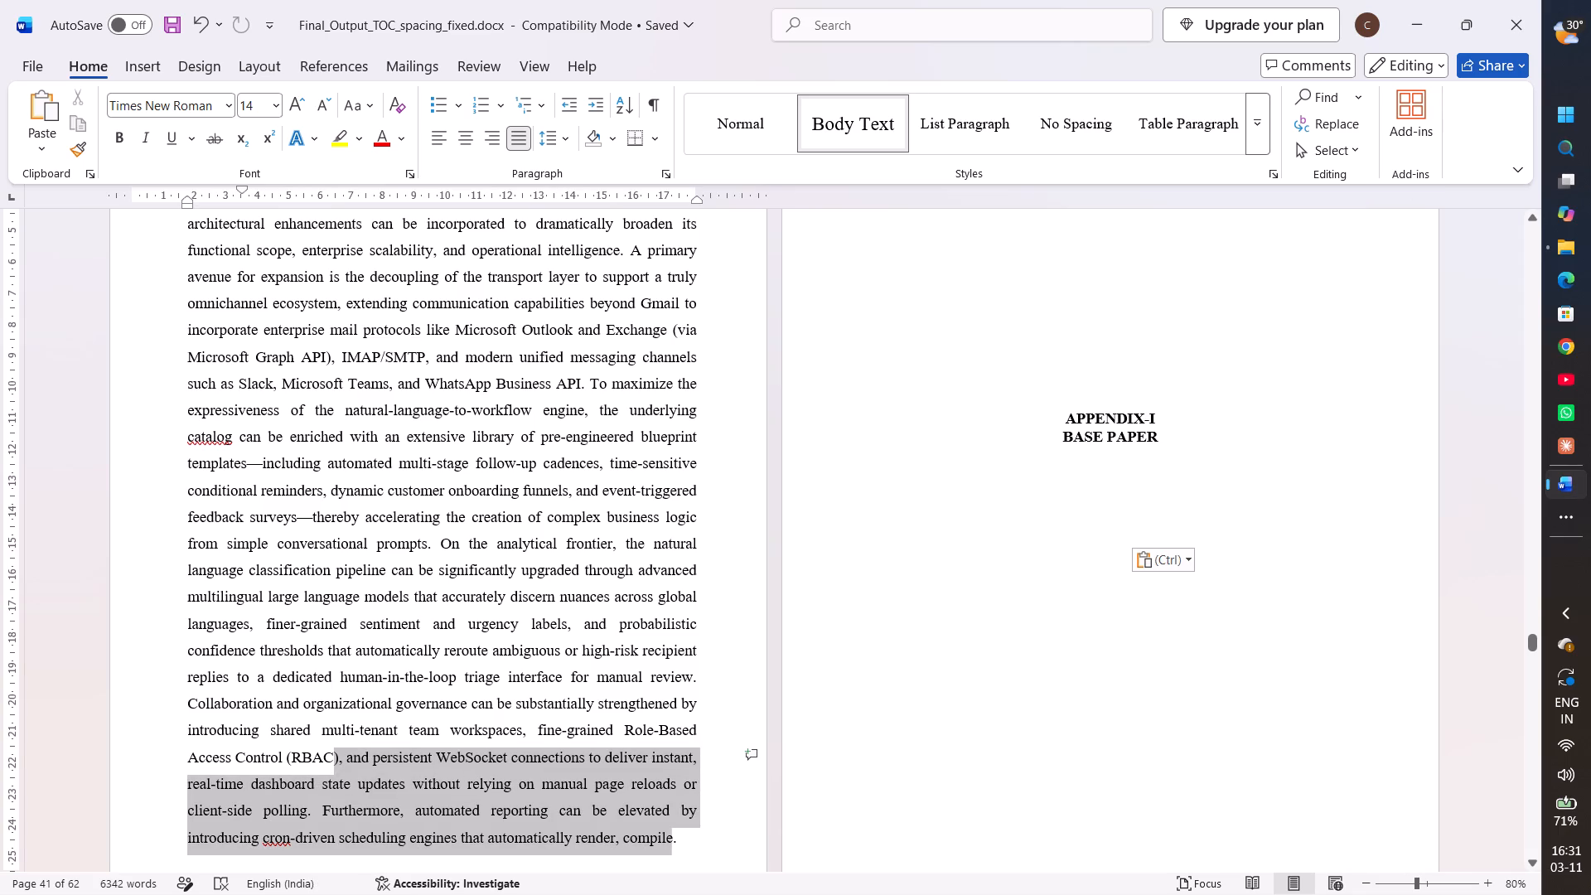
drag(661, 849, 679, 846)
key(BackSpace)
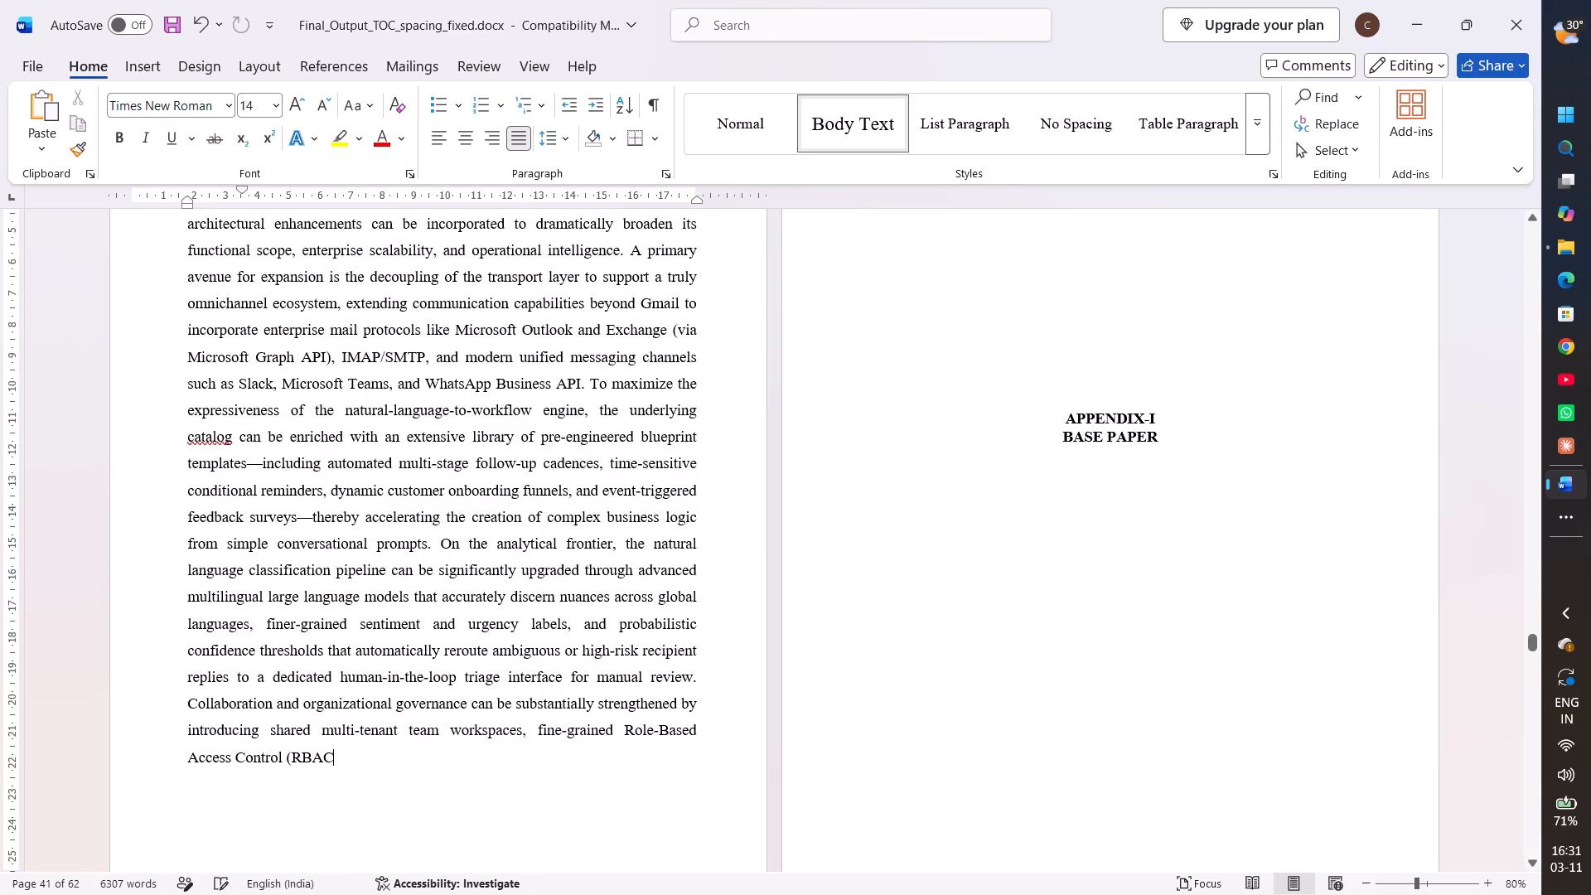
key(shift+parenright)
key(period)
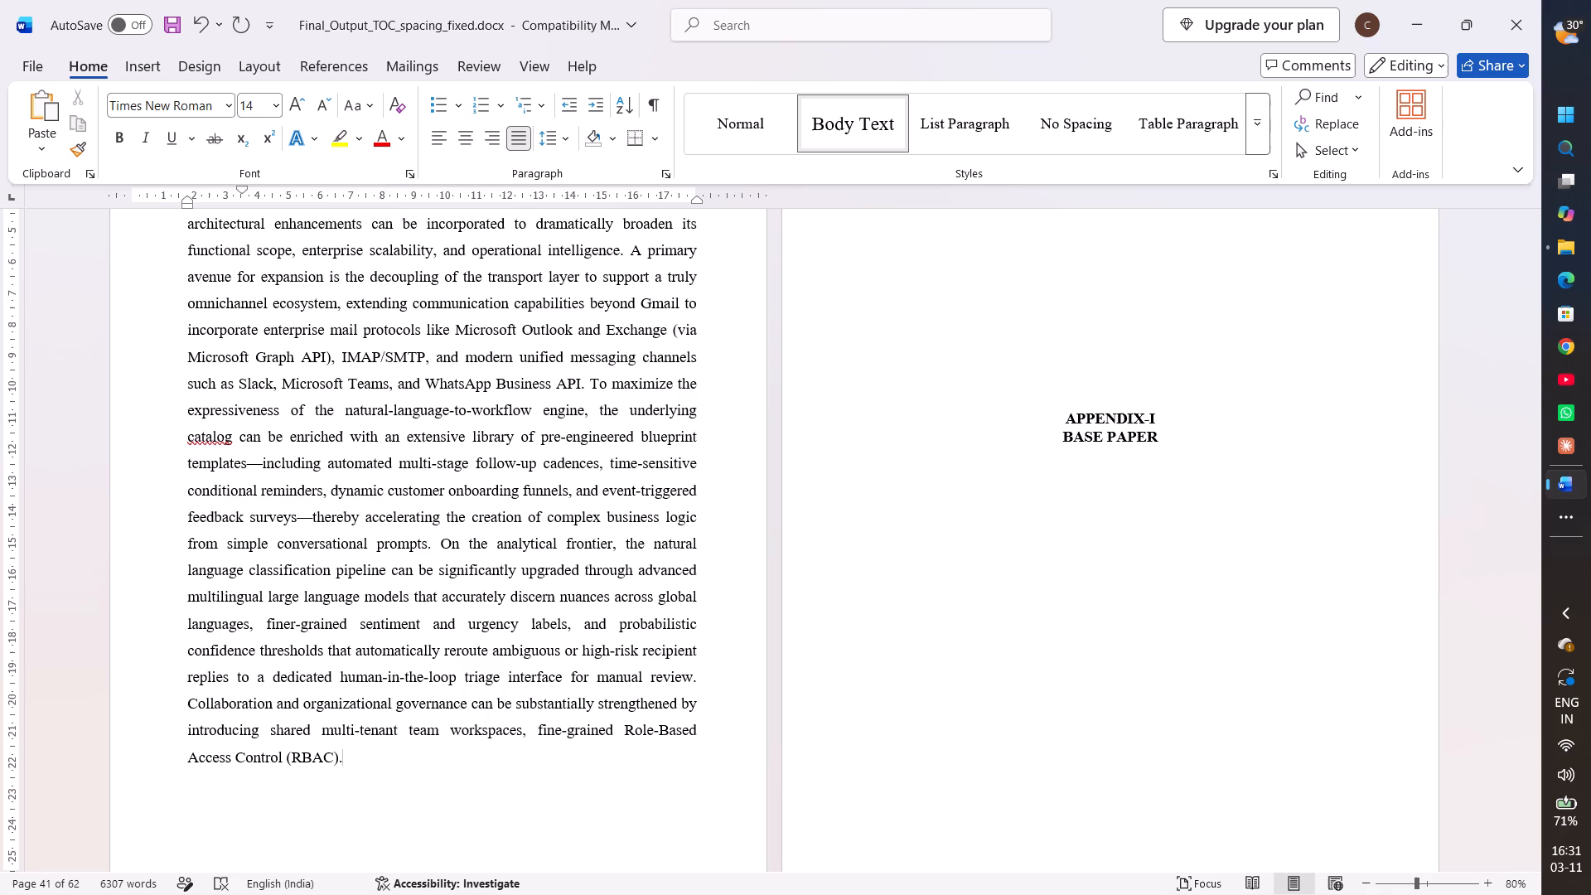
Check the pages following the Future Enhancement chapter and save the report.
scroll(556, 753, down, 1)
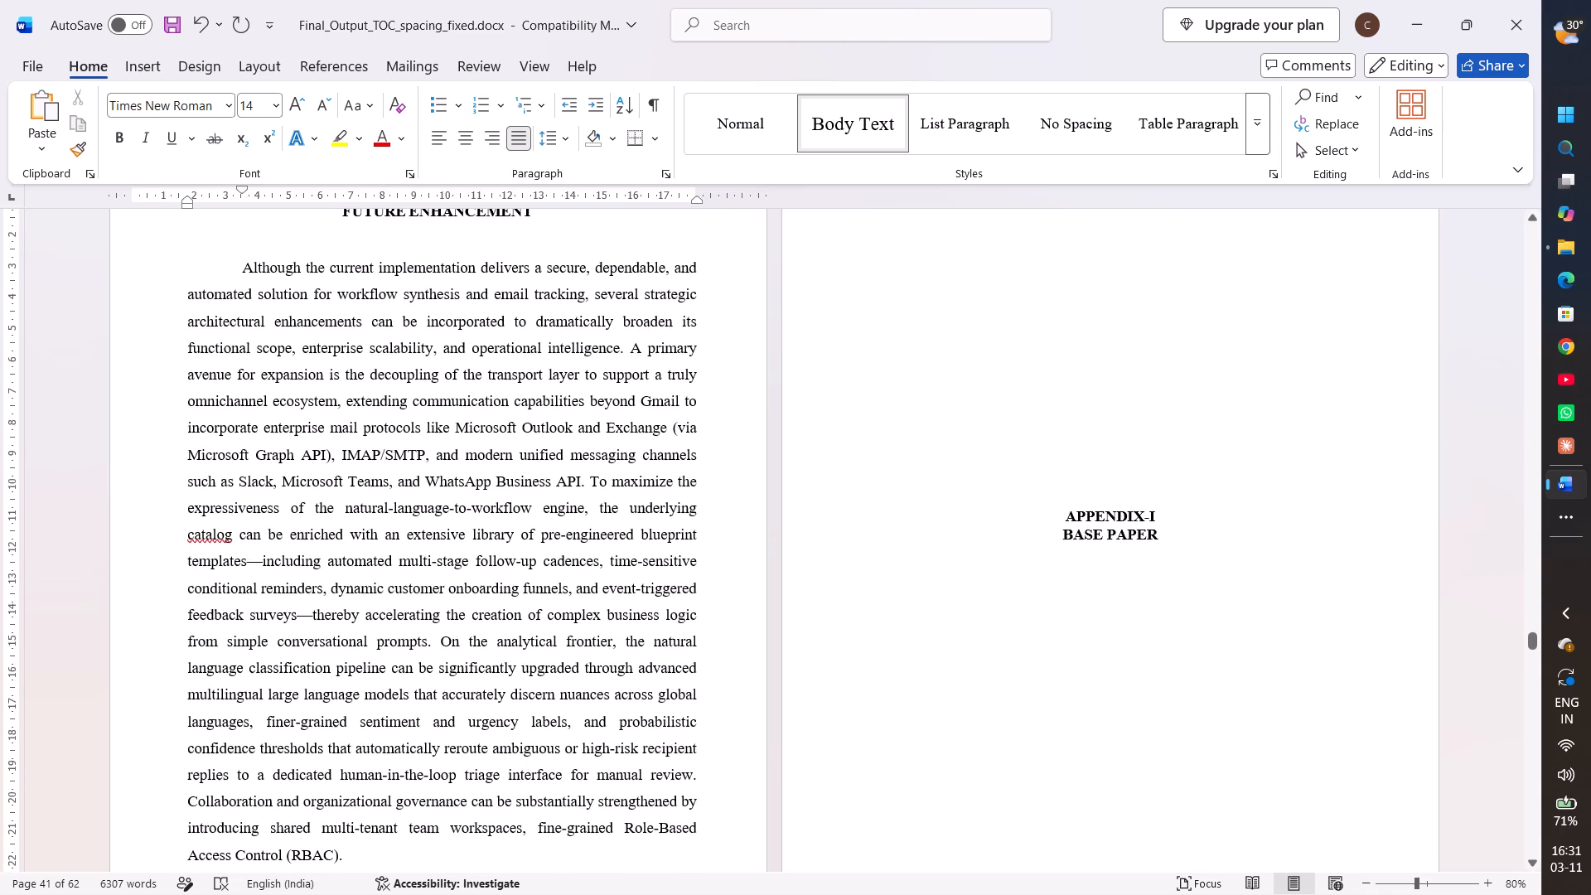
scroll(556, 753, down, 1)
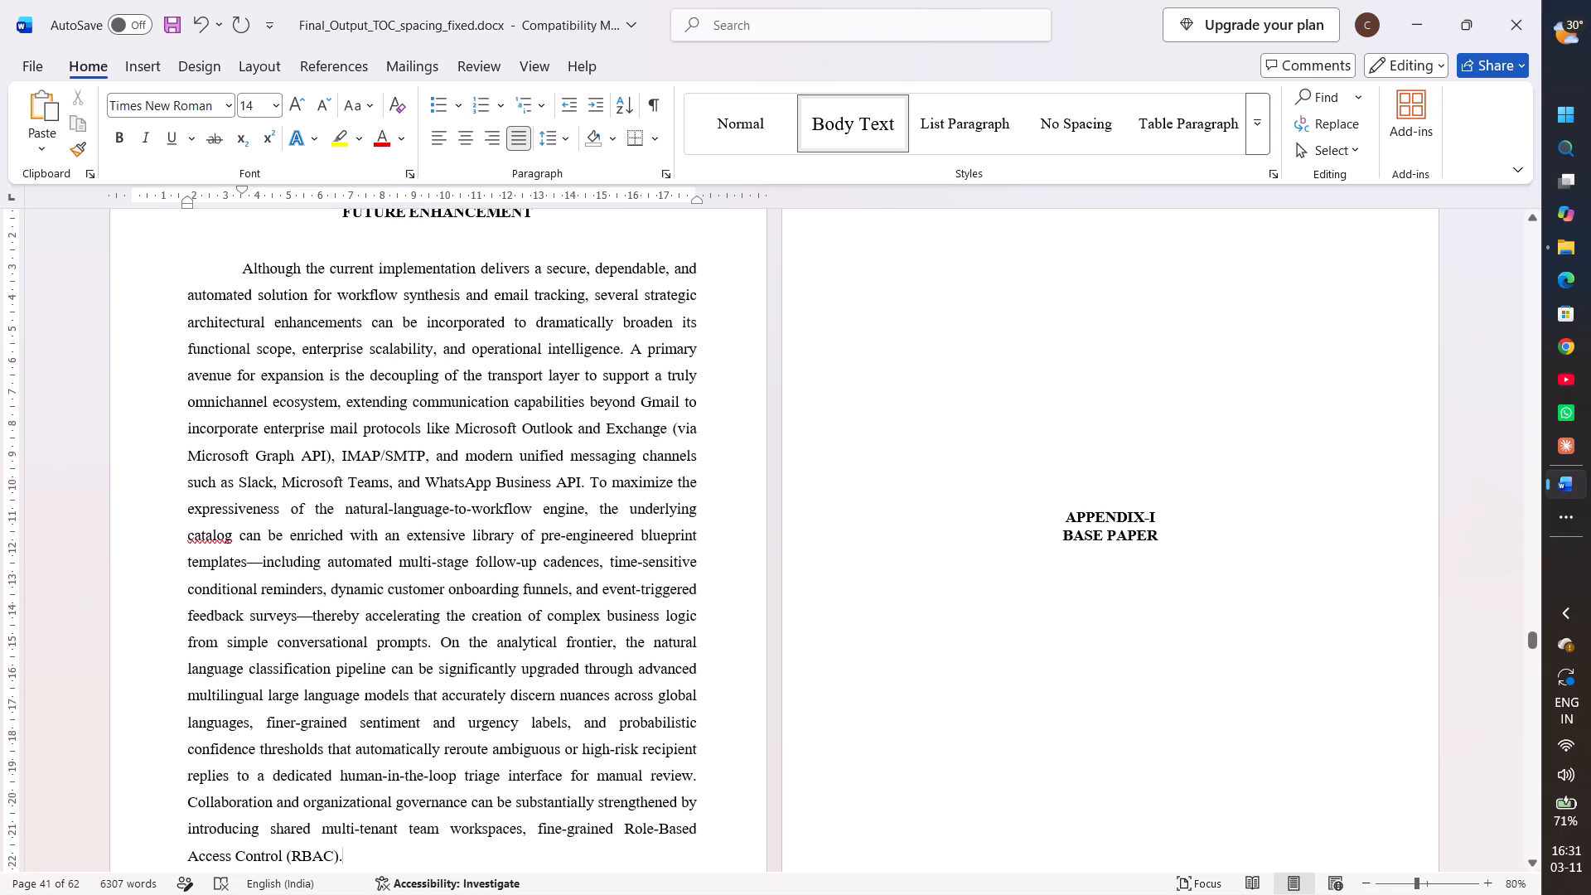
scroll(556, 753, down, 1)
scroll(556, 753, up, 1)
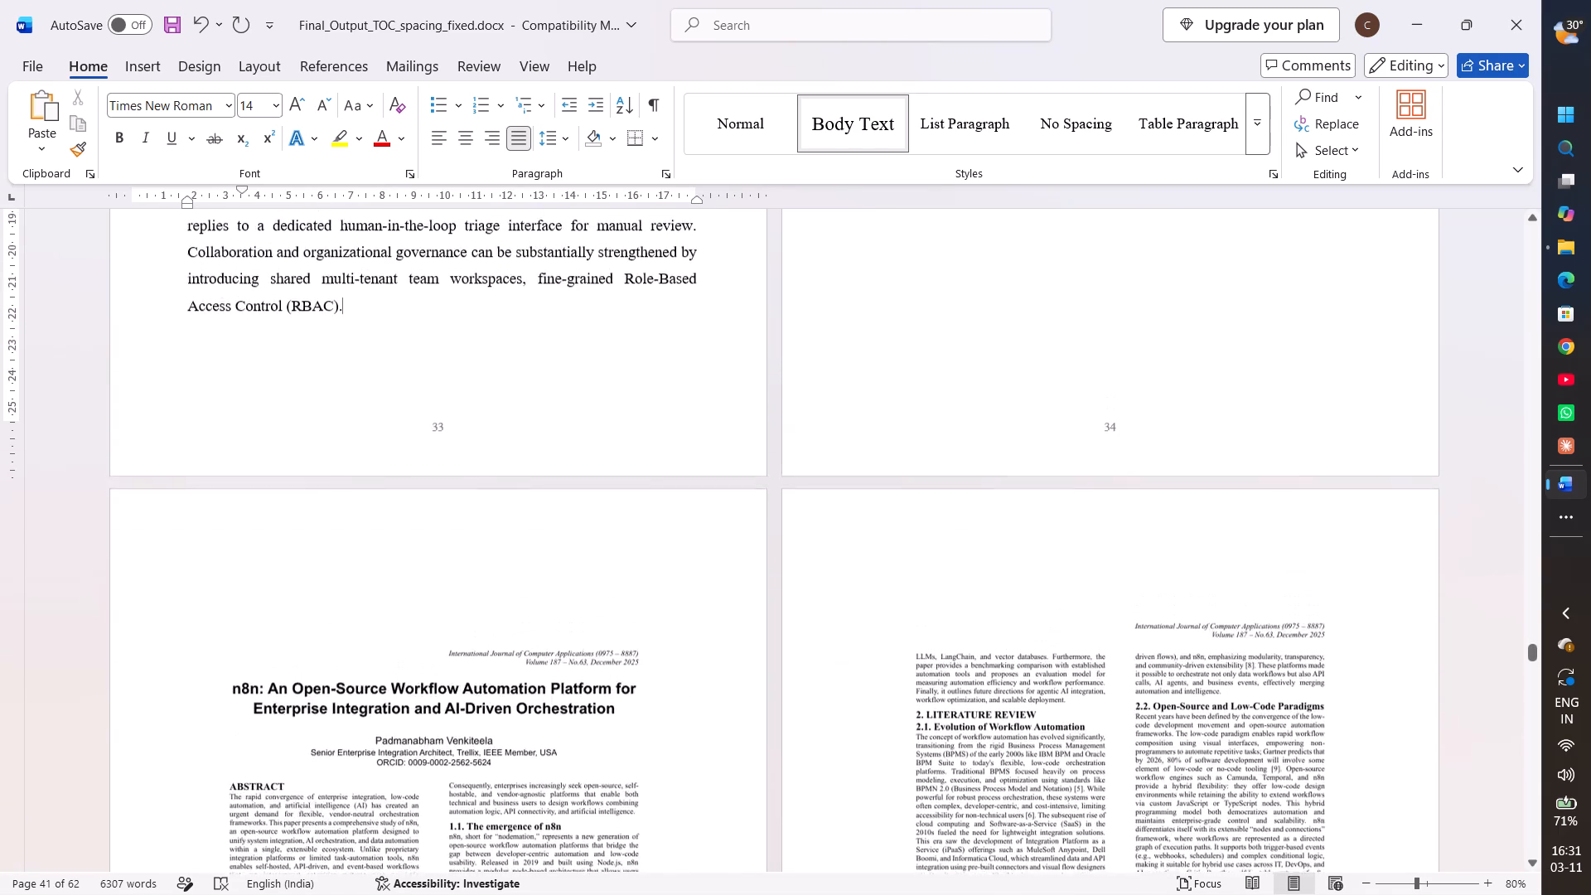
scroll(556, 753, down, 2)
key(ctrl+s)
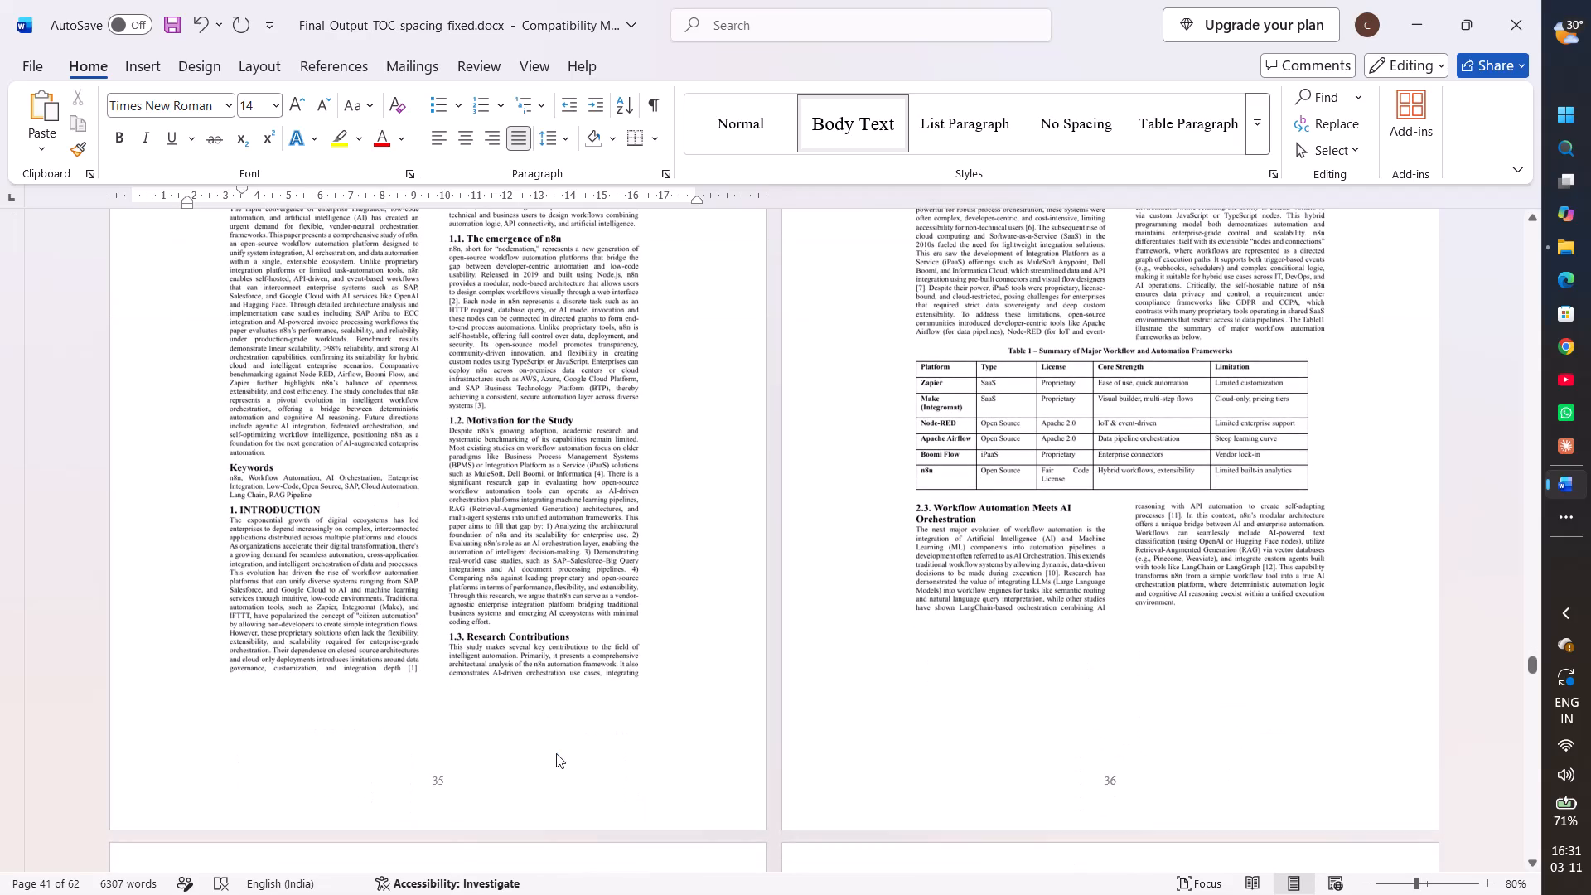